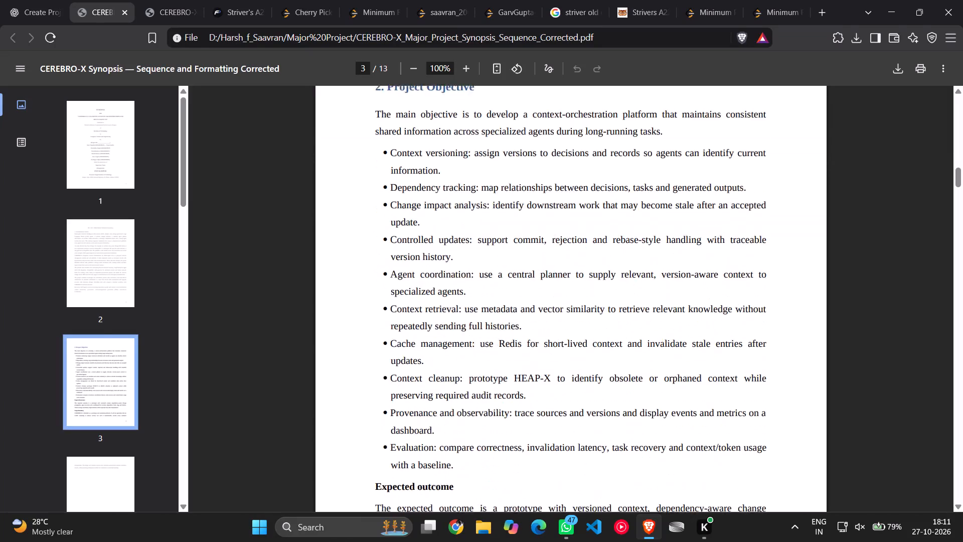
Examine the rest of the Project Objective section, from Expected outcome through Scope boundary, checking how the text breaks across pages 3 and 4.
scroll(591, 288, down, 9)
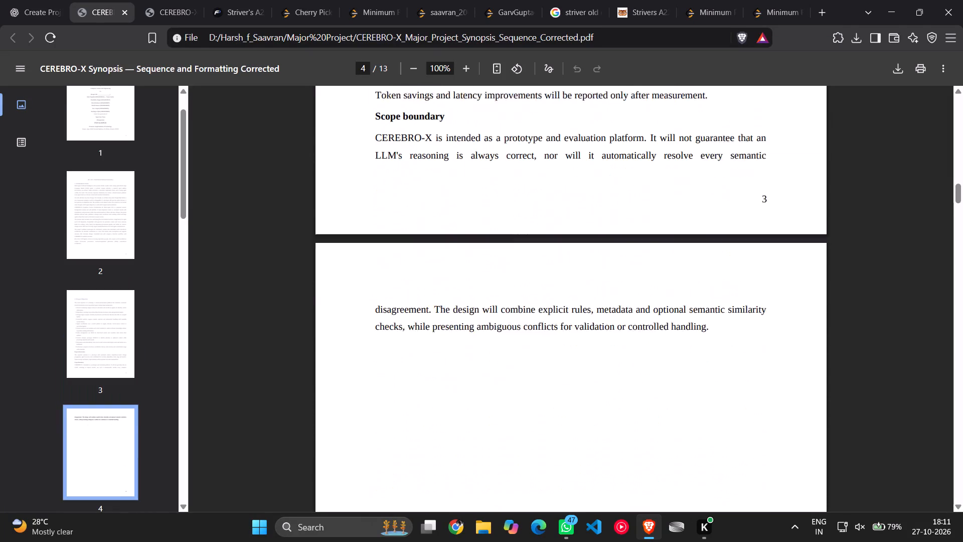
scroll(591, 288, down, 3)
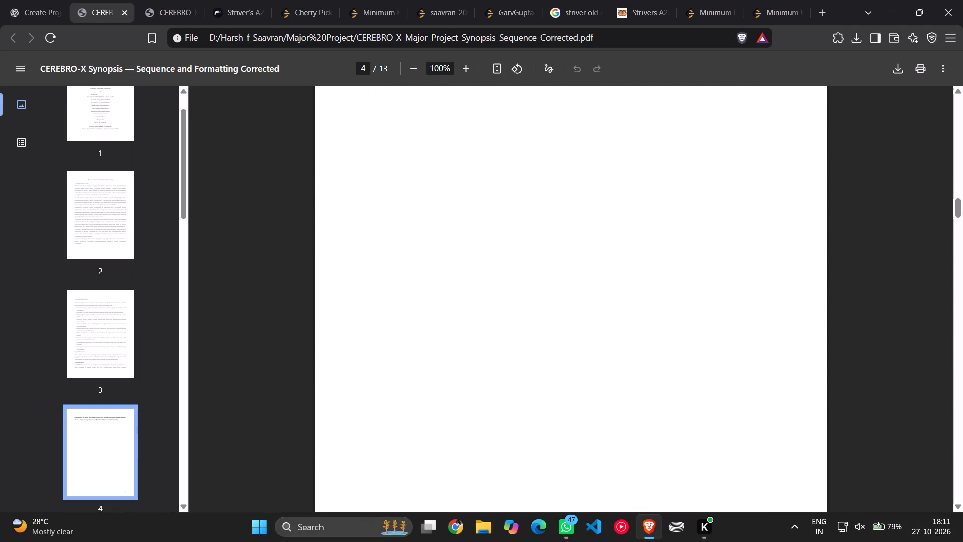
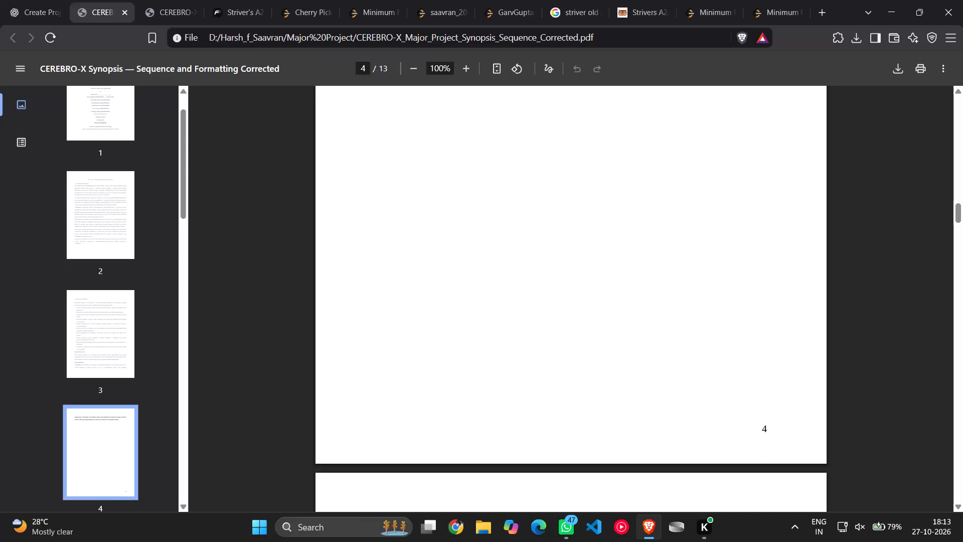
Compare the Project Objective, Literature Survey and References pages of the corrected PDF, checking heading order and page breaks across pages 3 to 6.
key(Left)
key(Left)
key(Down)
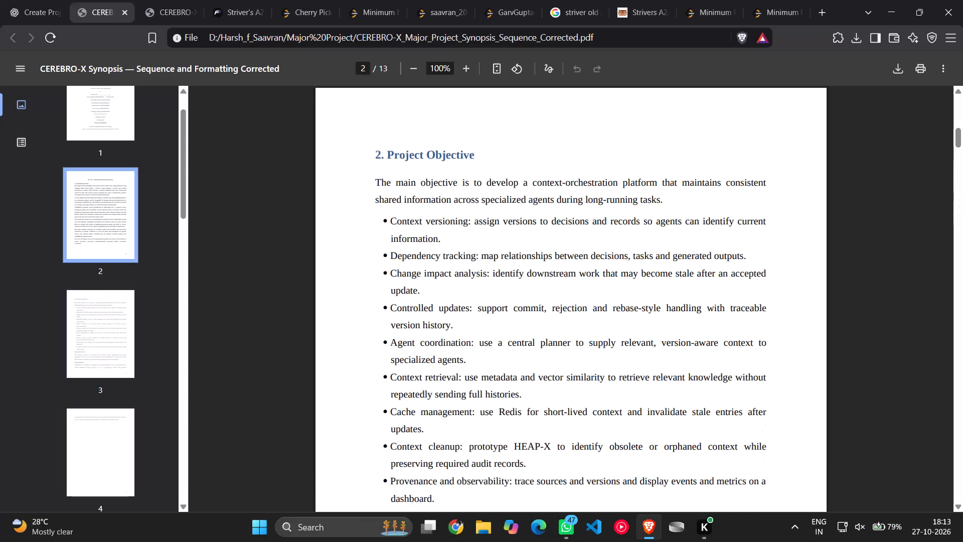
key(Down)
key(Right)
key(Right)
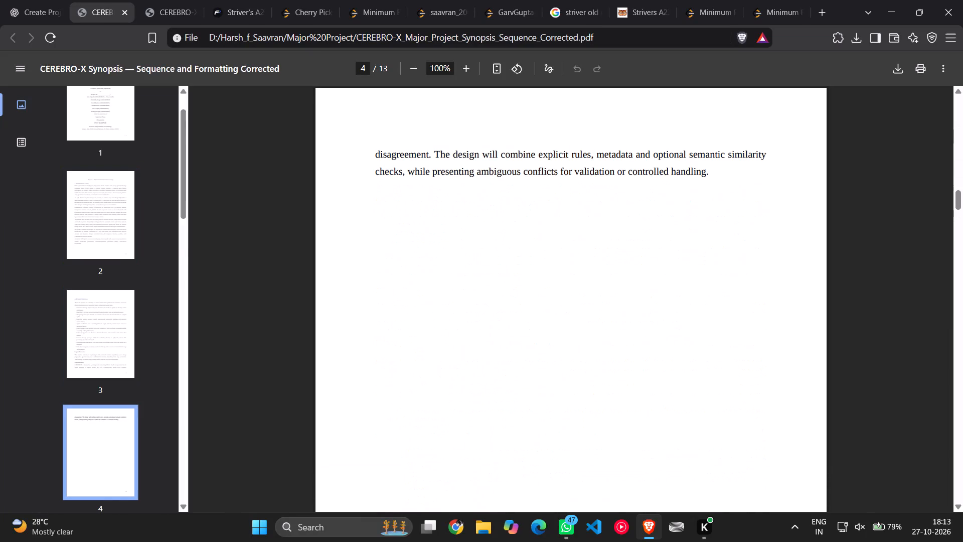
key(Right)
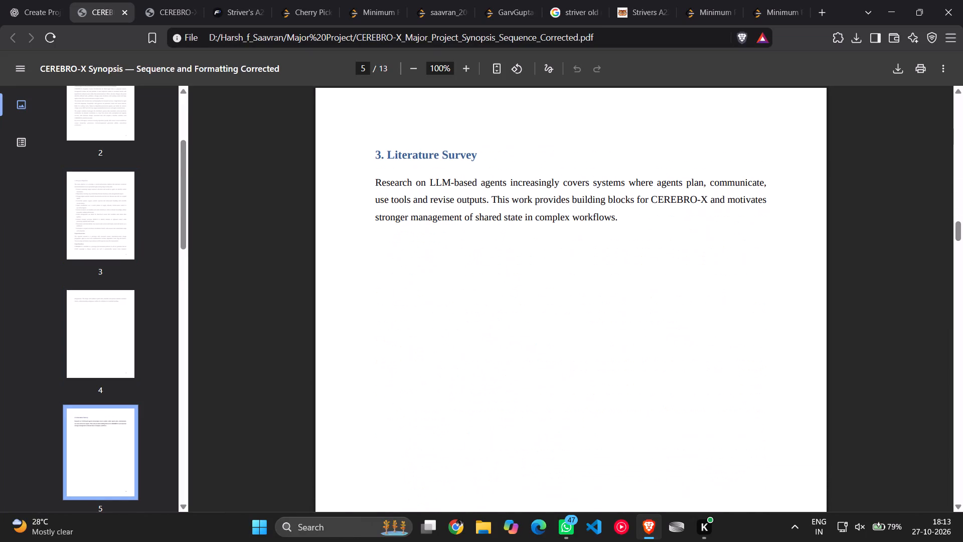
key(Right)
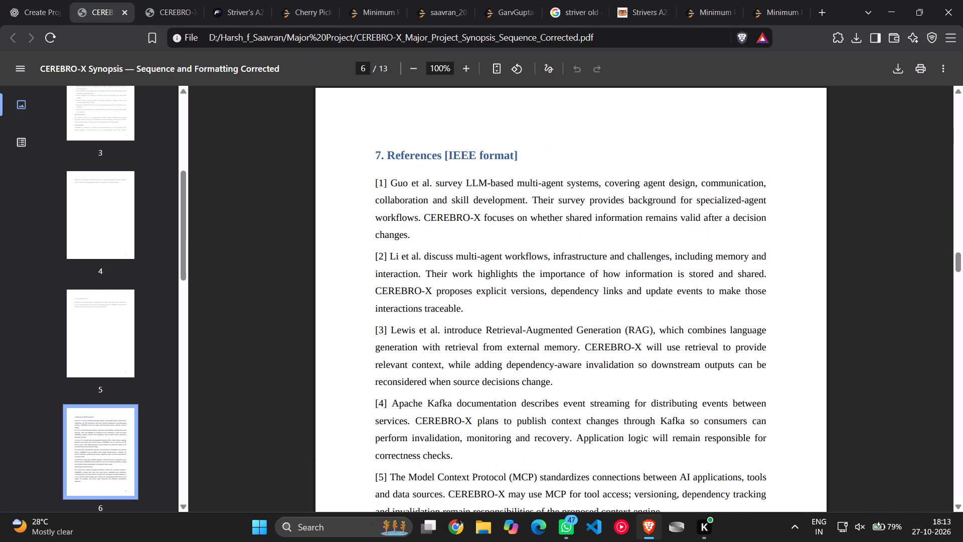
key(Right)
key(Left)
key(Left)
key(Right)
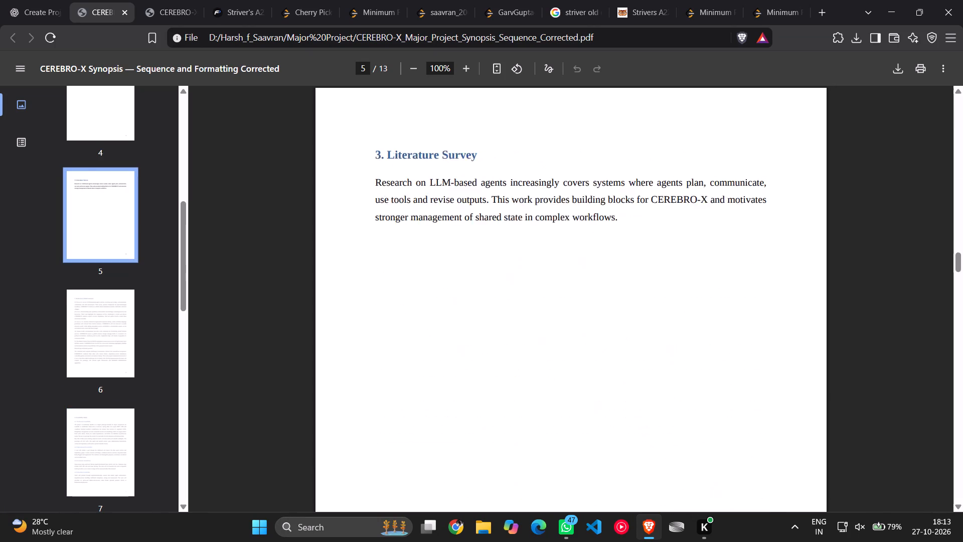
Page through the rest of the synopsis to page 13, checking the sequence of sections and where each heading starts.
key(Right)
key(Right)
key(Right)
key(Right)
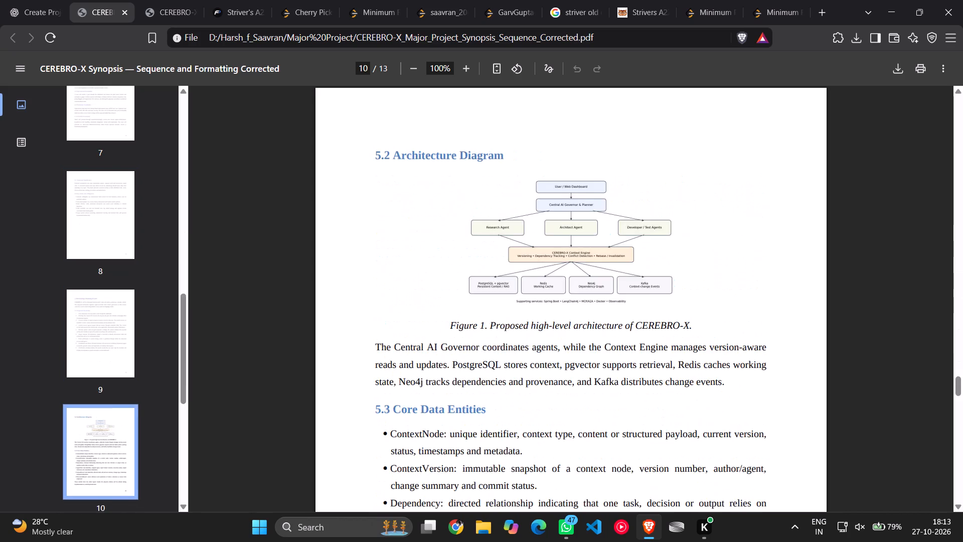
key(Right)
key(Right)
key(Right)
key(Right)
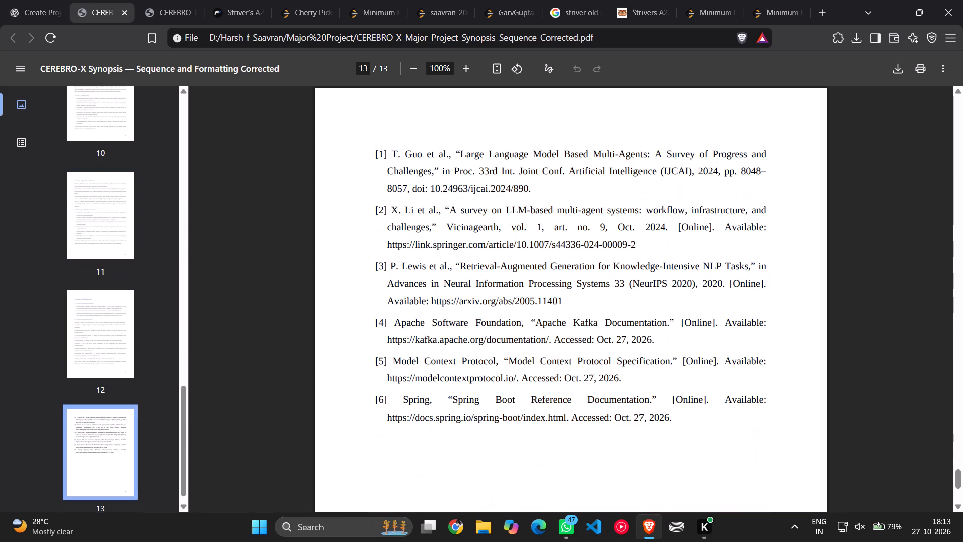
Examine the Tools/Technology Used section on page 12 and how it leads into the numbered source list on page 13.
key(Left)
key(Down)
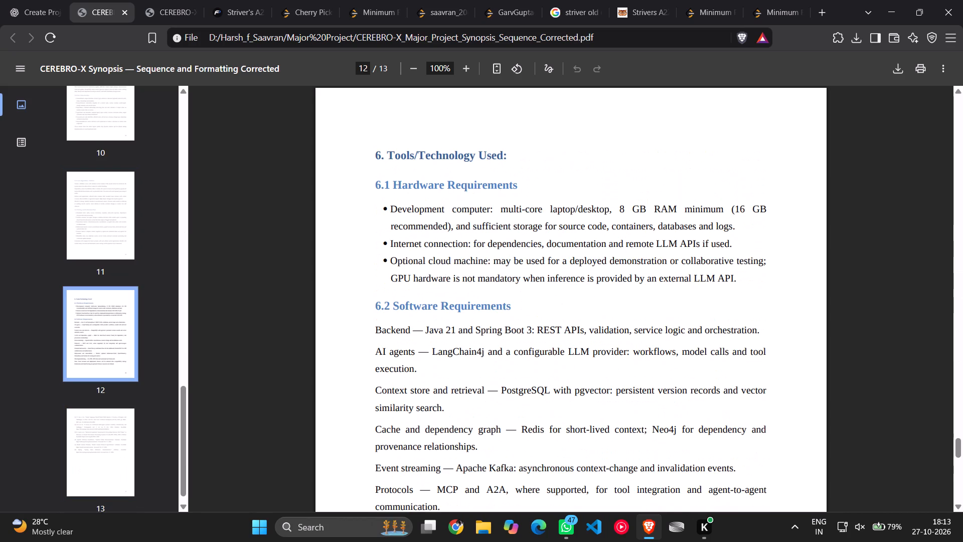
key(Down)
scroll(687, 299, down, 3)
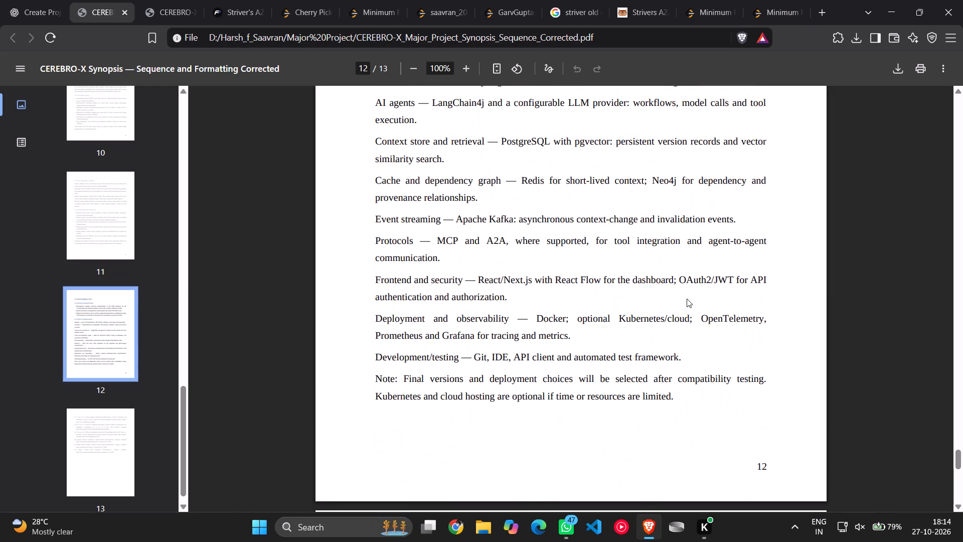
scroll(687, 299, down, 5)
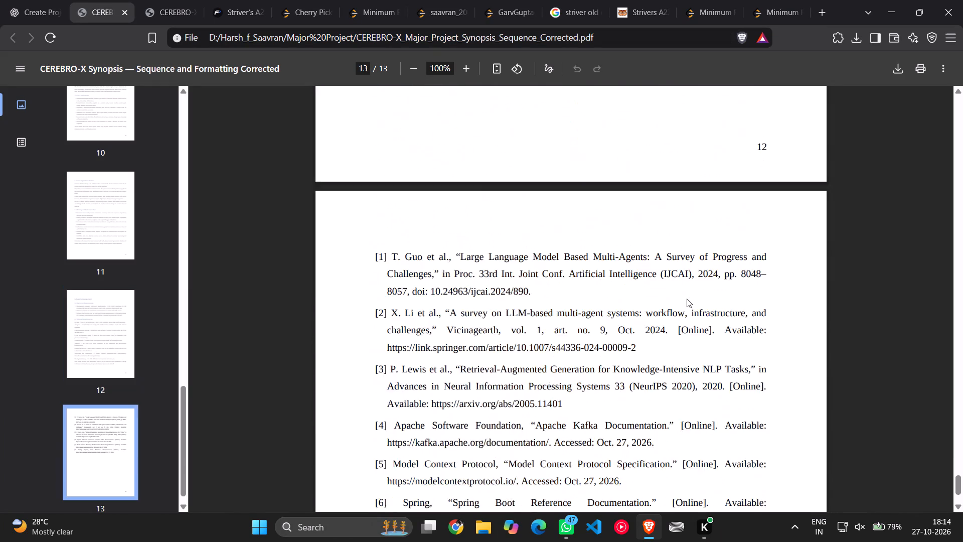
scroll(687, 299, down, 2)
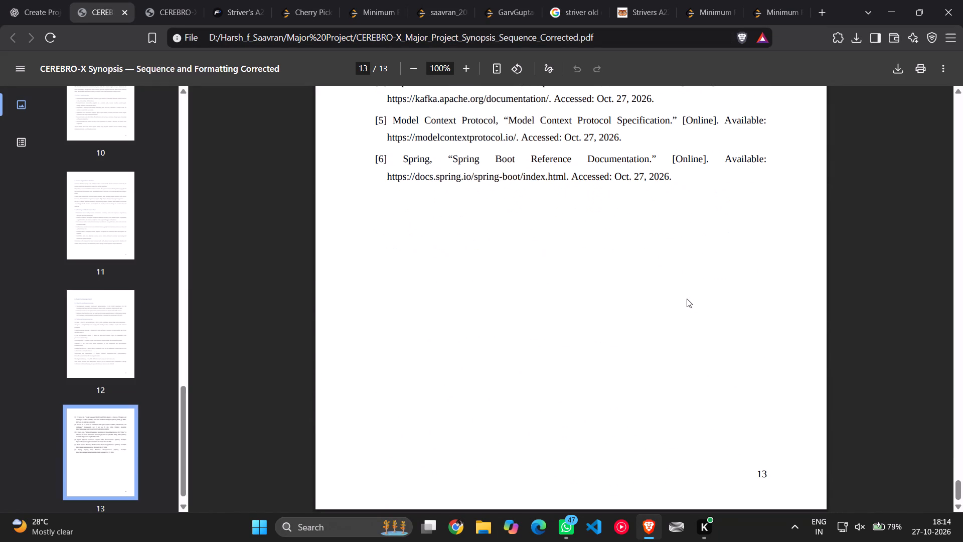
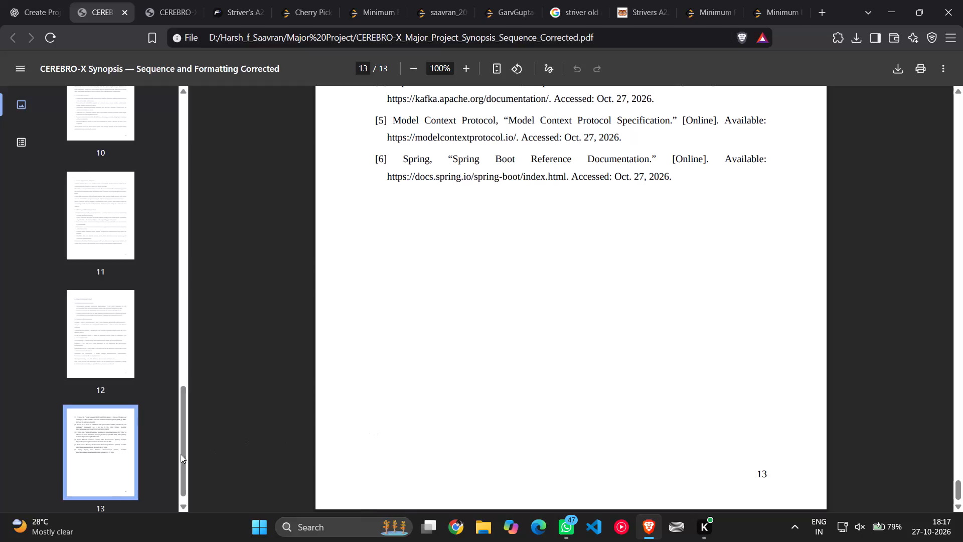
Recheck the corrected synopsis backwards from page 13 to page 10, reviewing the source list, Tools/Technology Used, evaluation and Core Data Entities sections.
scroll(174, 457, down, 3)
scroll(400, 253, up, 4)
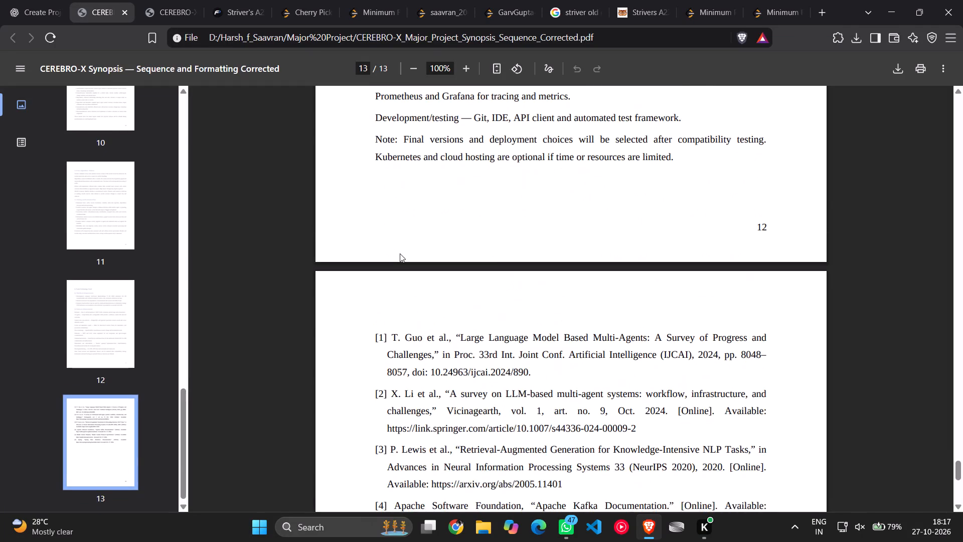
scroll(400, 253, up, 6)
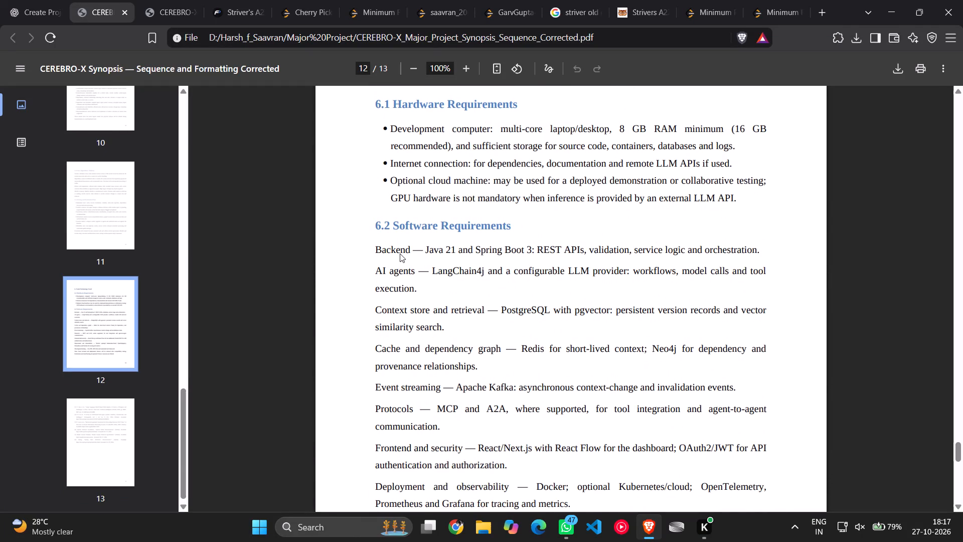
scroll(400, 253, up, 5)
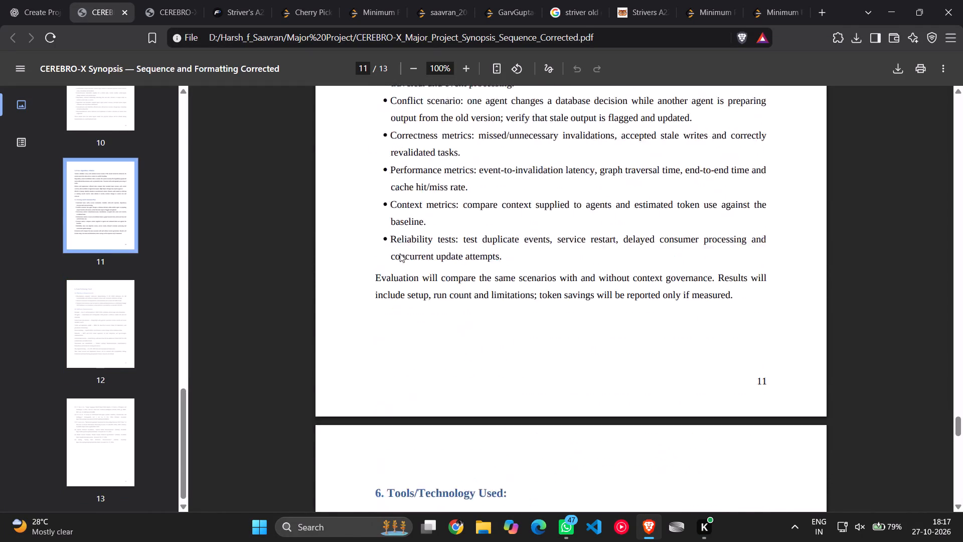
scroll(400, 253, up, 7)
scroll(400, 253, right, 1)
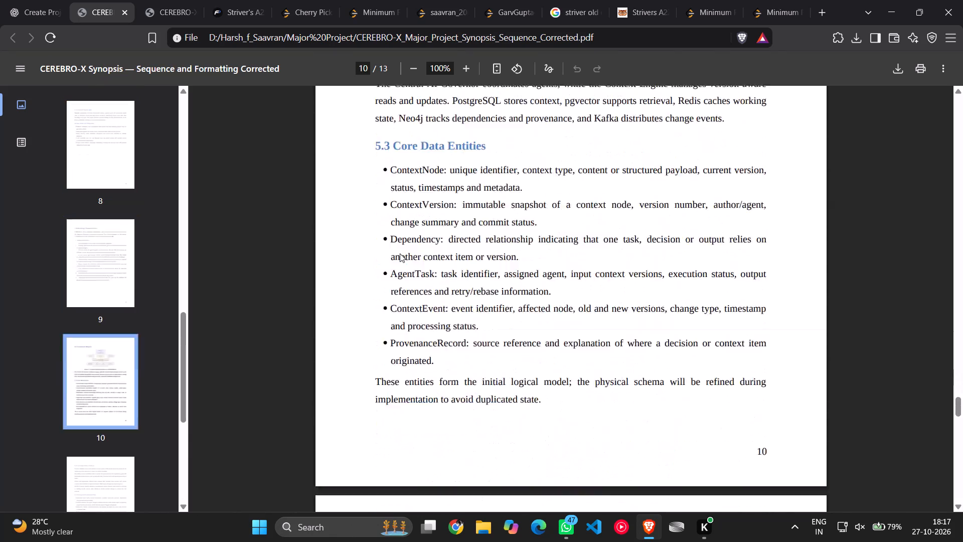
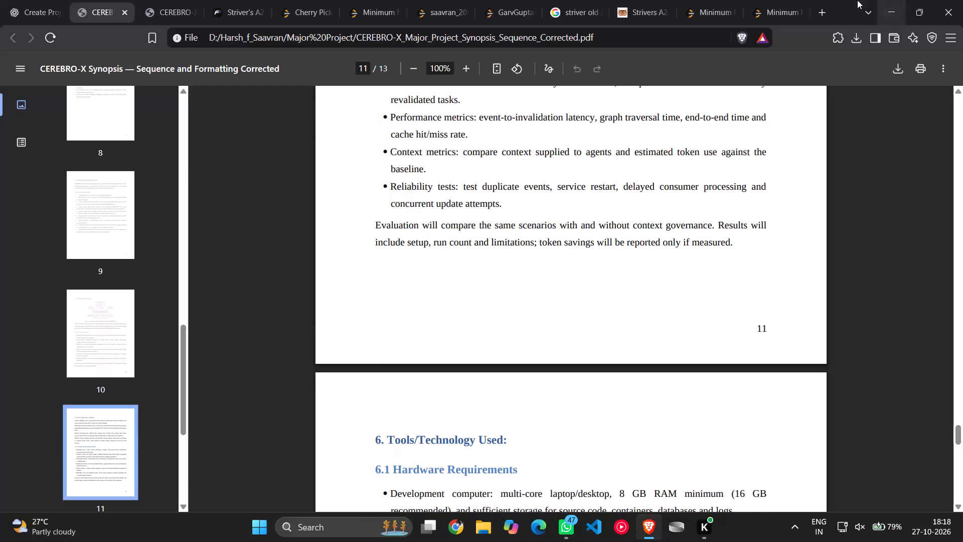
Open the Google home page in a new browser tab.
click(819, 5)
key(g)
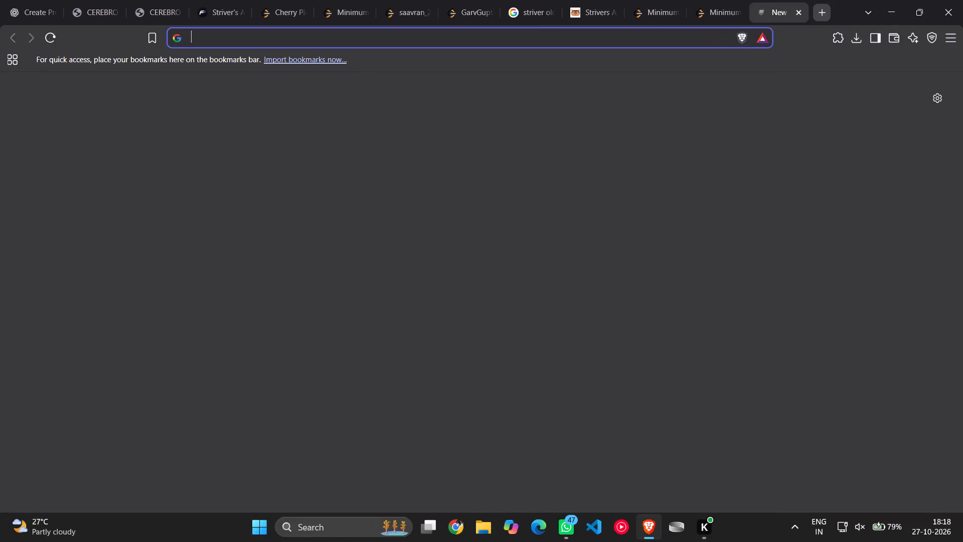
key(Return)
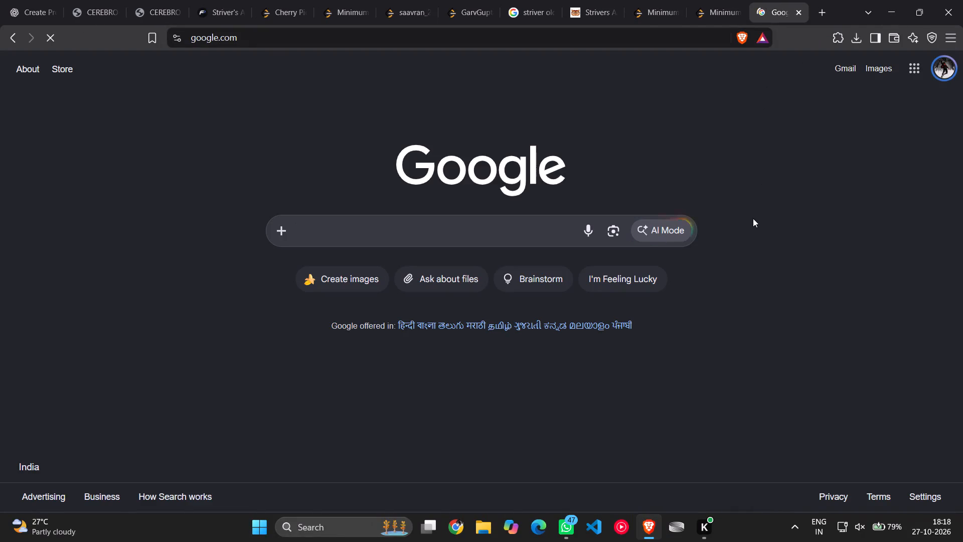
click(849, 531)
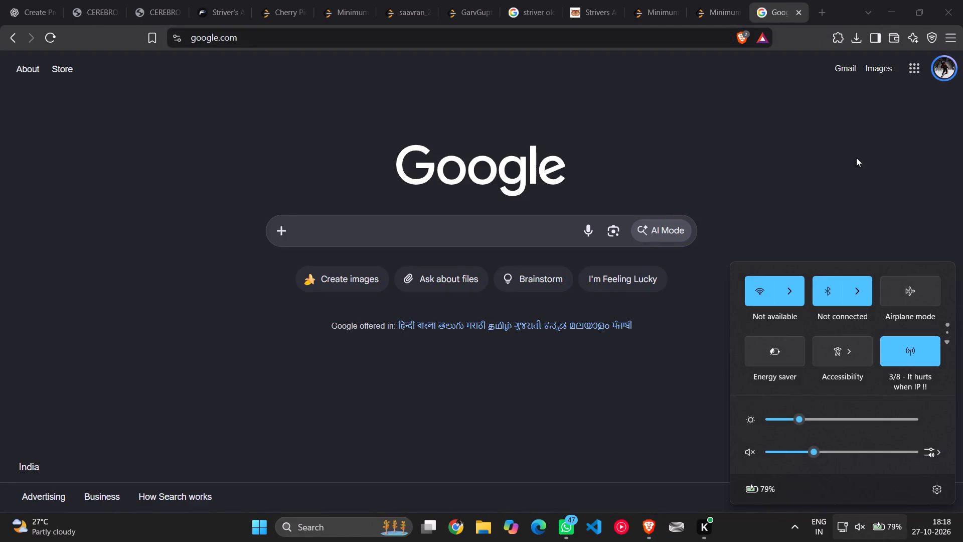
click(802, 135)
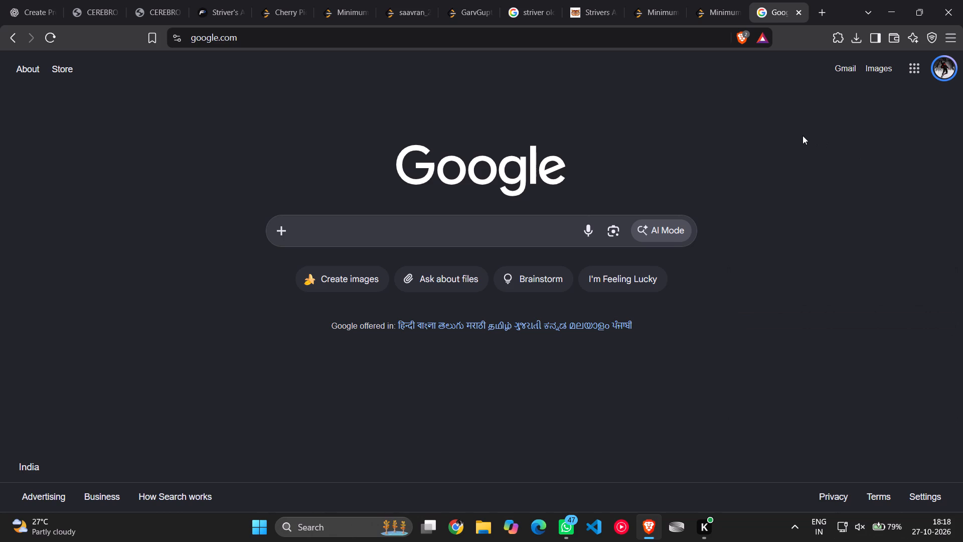
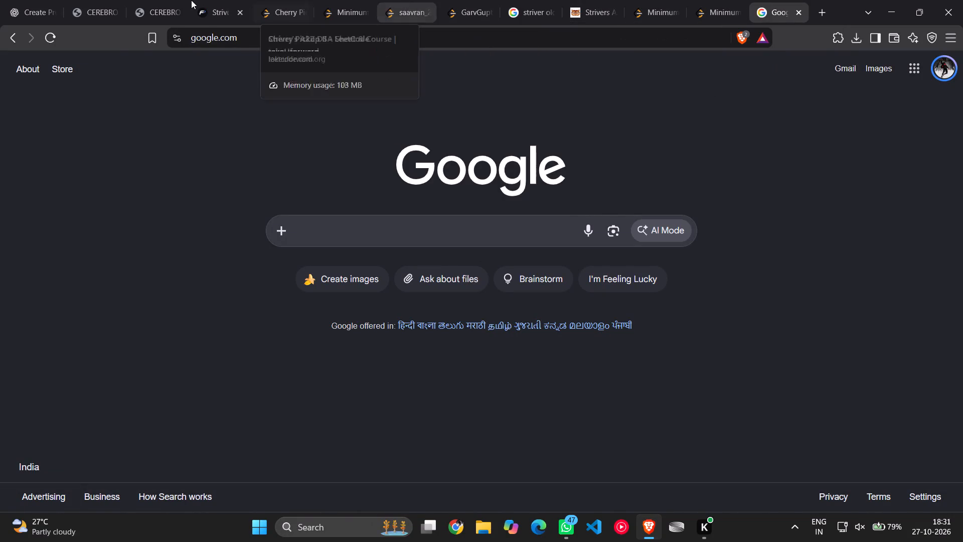
Switch to the CEREBRO-X_Major_Project_Synopsis_Final PDF and review it backwards from the references on page 10 to the cover page.
click(164, 0)
scroll(393, 380, up, 1)
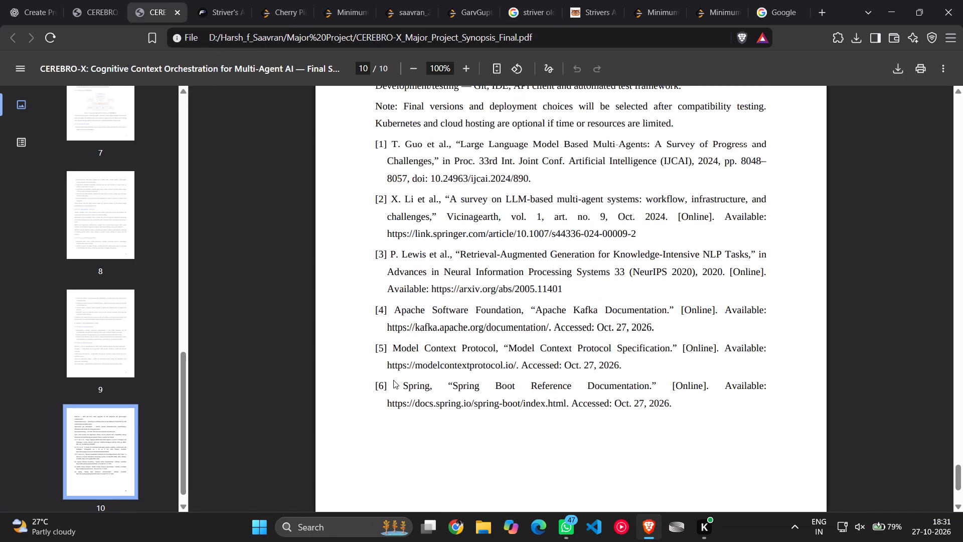
scroll(393, 380, up, 9)
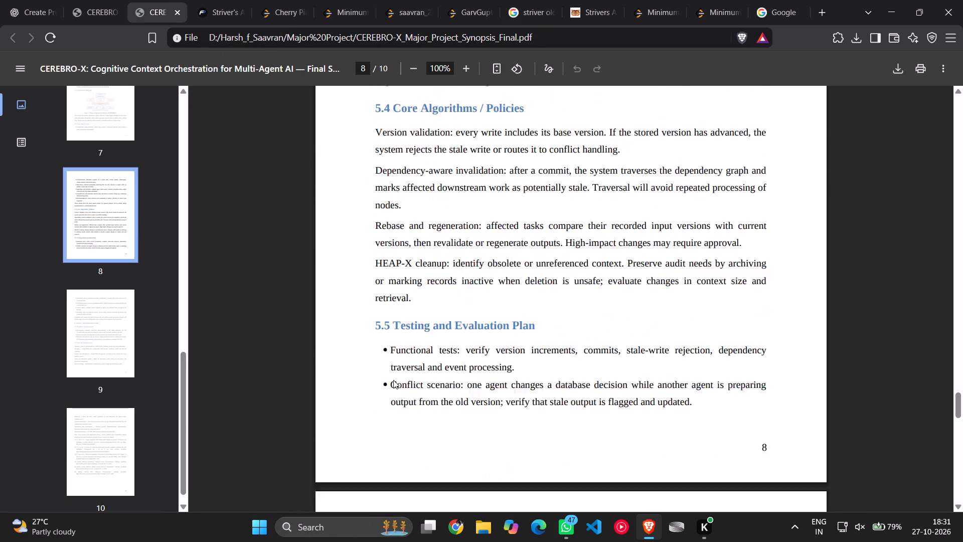
scroll(393, 380, up, 9)
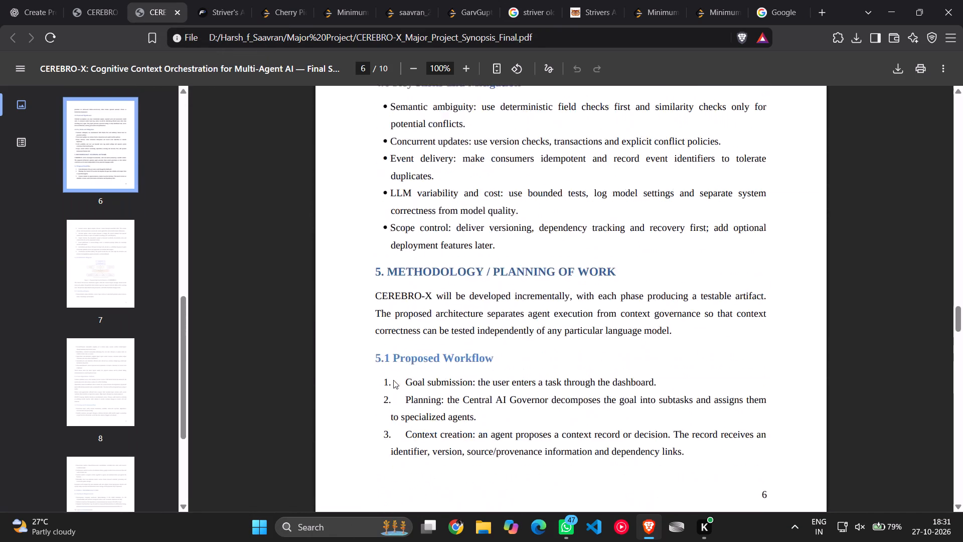
scroll(393, 380, up, 7)
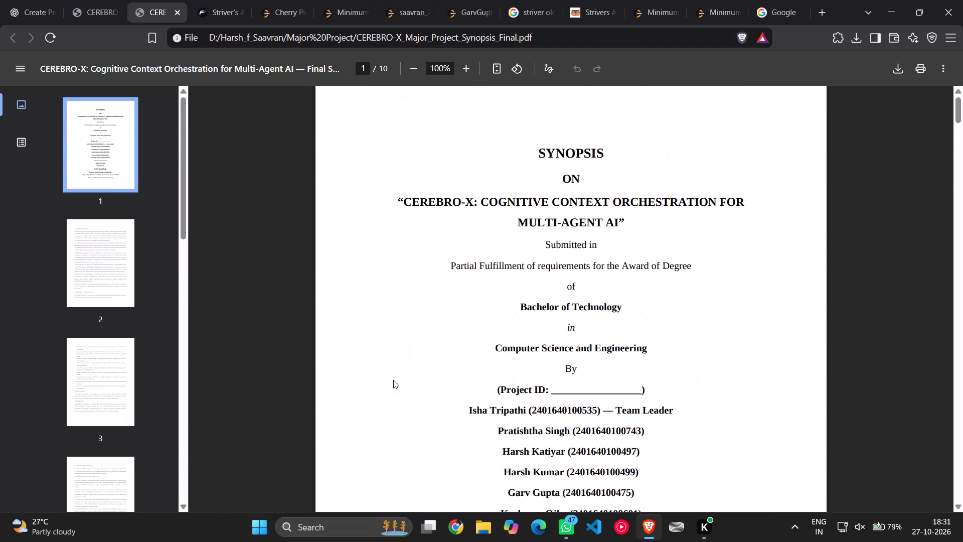
scroll(393, 380, up, 1)
Review the cover page of the Final synopsis PDF and continue into the introduction on page 2.
scroll(393, 380, down, 1)
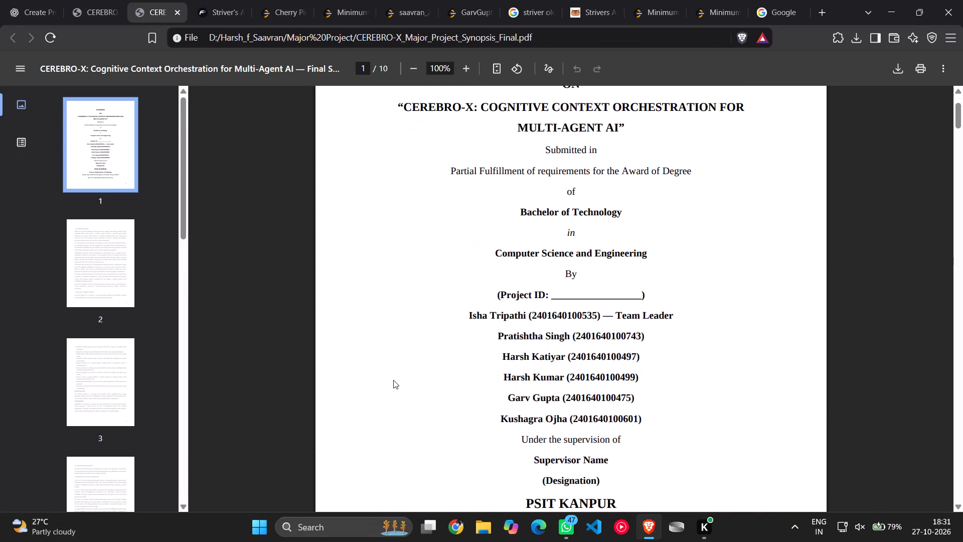
scroll(393, 380, down, 1)
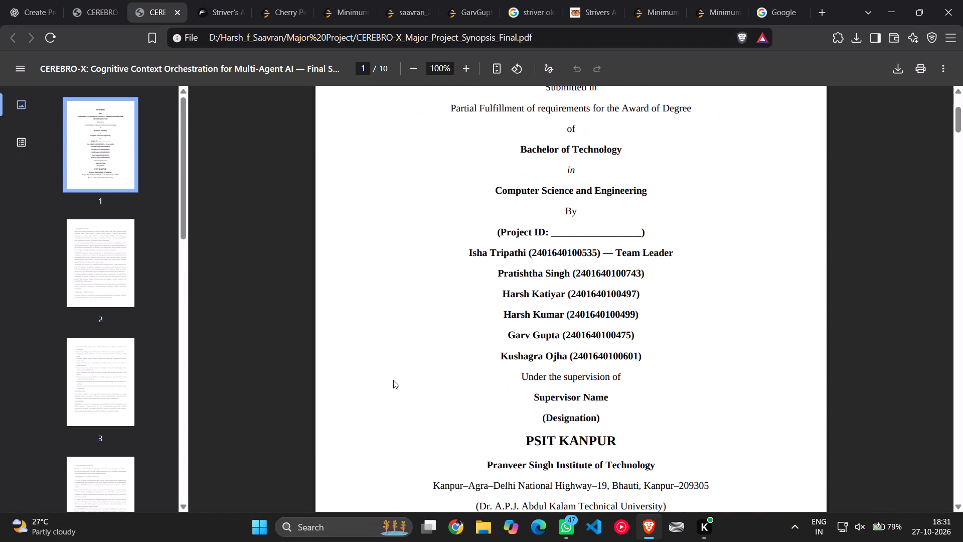
scroll(393, 380, down, 4)
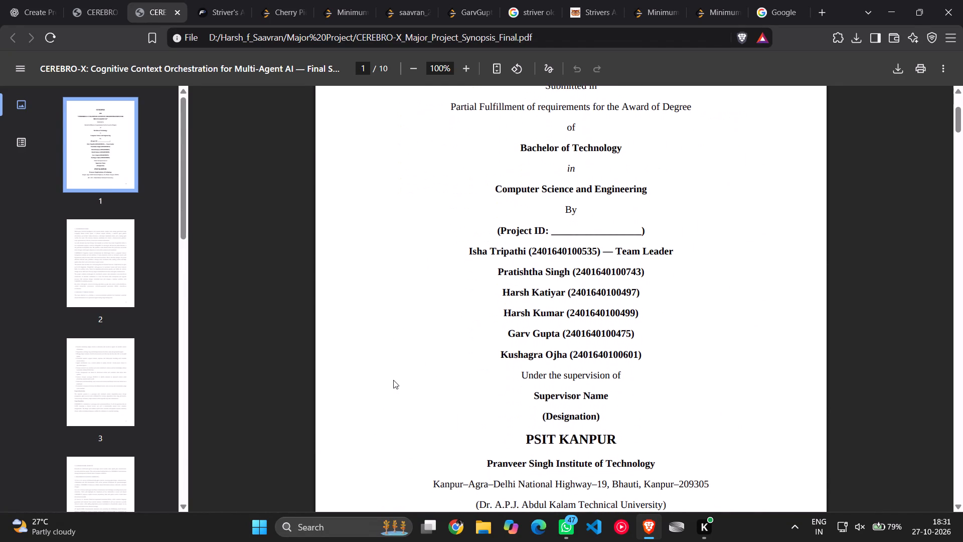
scroll(393, 380, down, 1)
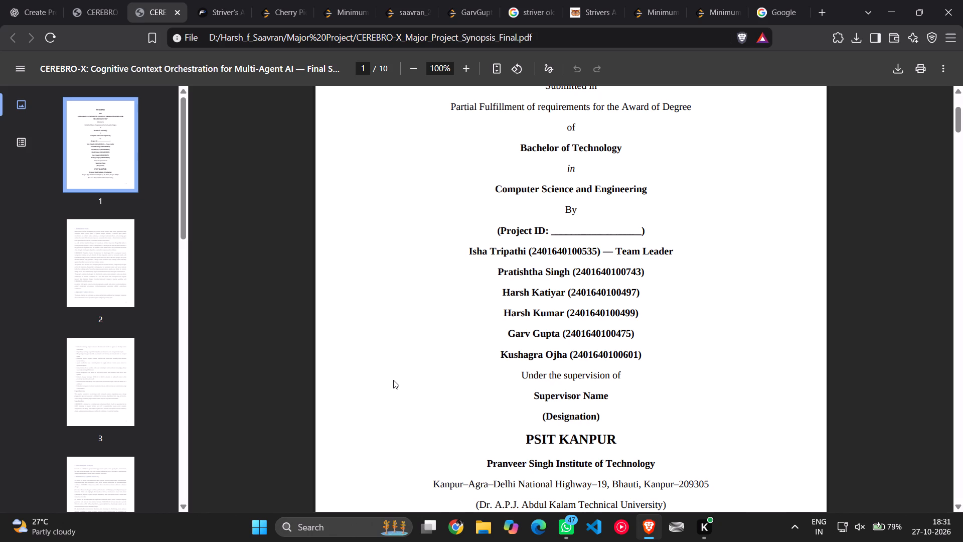
scroll(393, 380, down, 8)
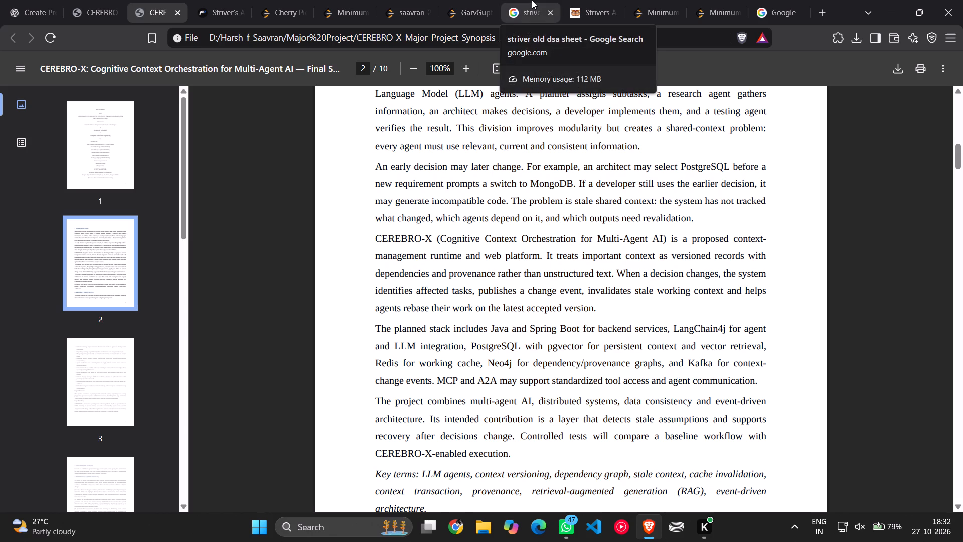
Open the recent Word document Major Project Synopsis_Format 2026-27 from File Explorer and dismiss the viewing notice.
key(super+e)
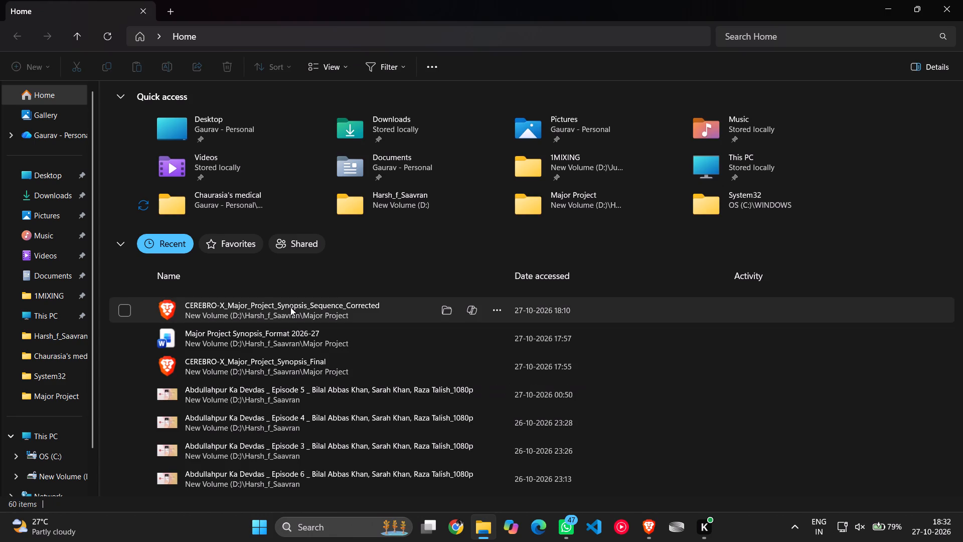
double_click(295, 333)
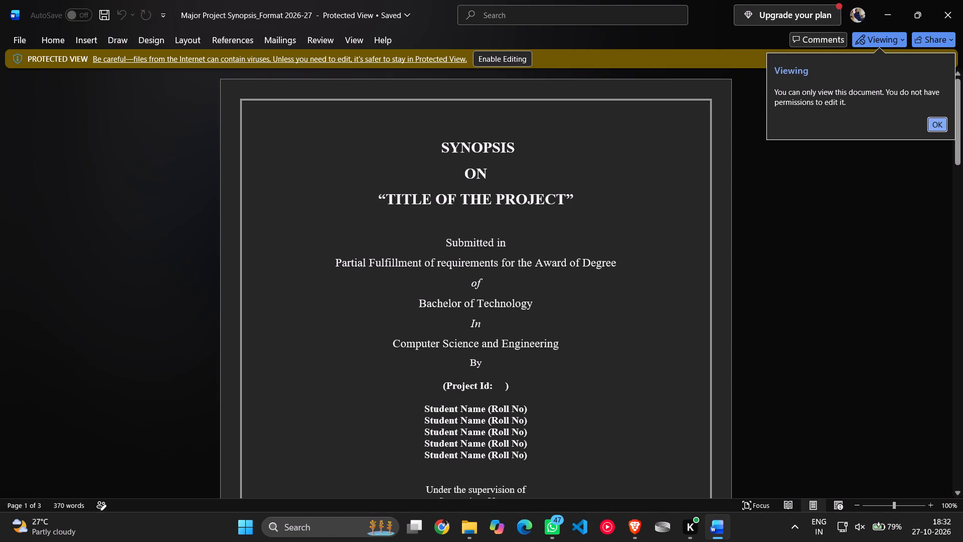
click(935, 126)
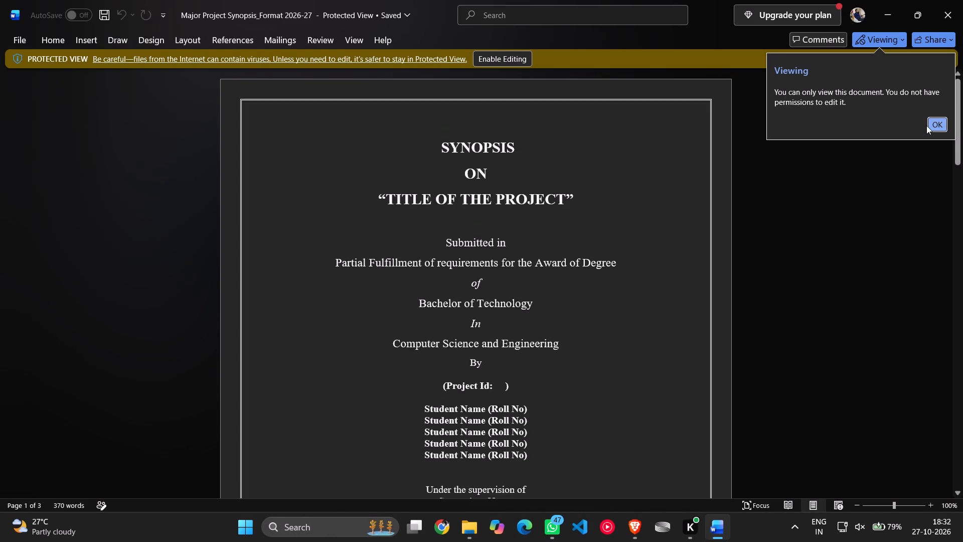
click(937, 125)
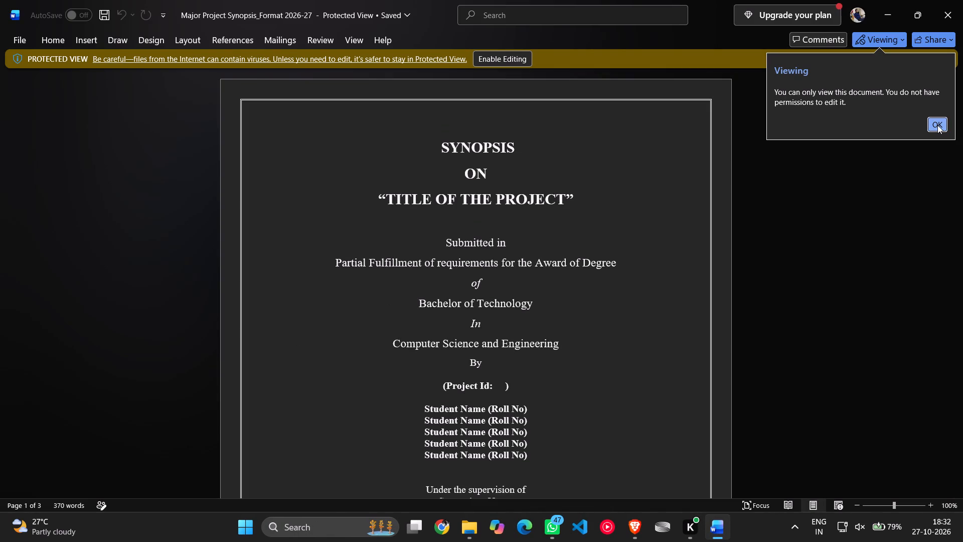
click(937, 125)
click(937, 125)
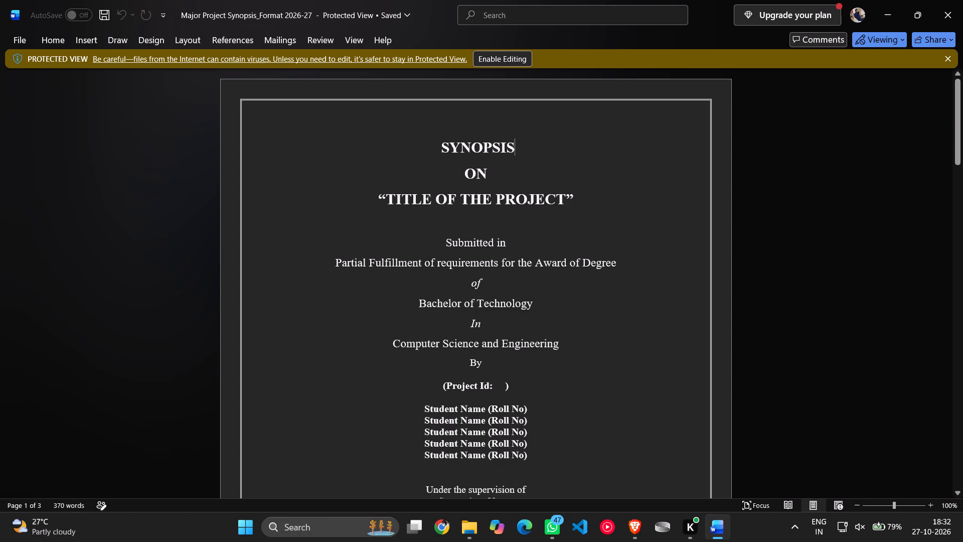
Compare the format document's cover page with the cover page of the CEREBRO-X_Major_Project_Synopsis_Final PDF.
scroll(708, 271, down, 3)
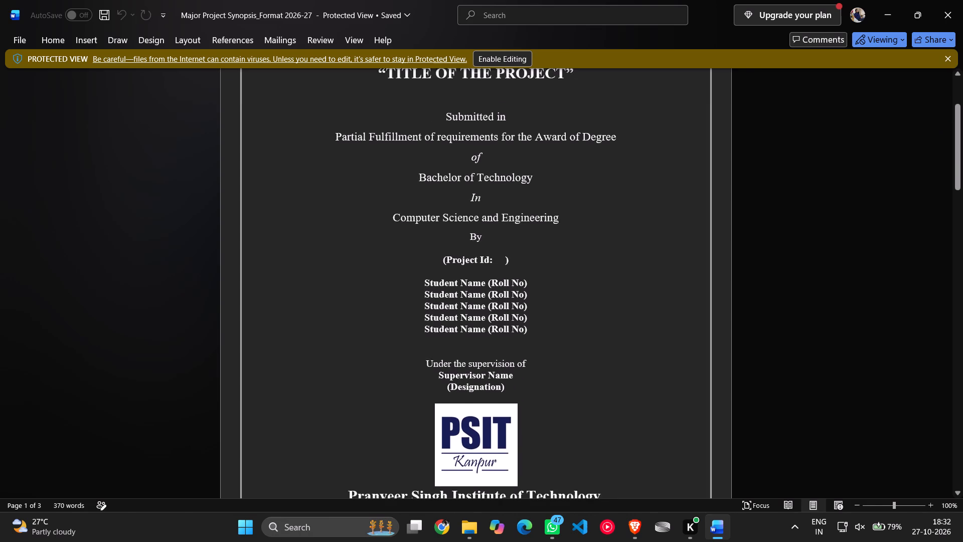
scroll(708, 271, down, 4)
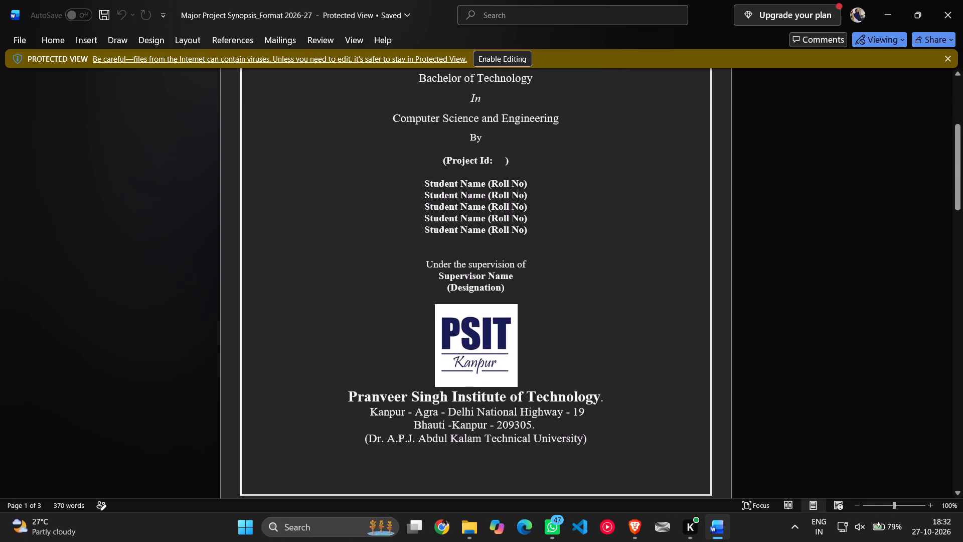
scroll(708, 271, down, 3)
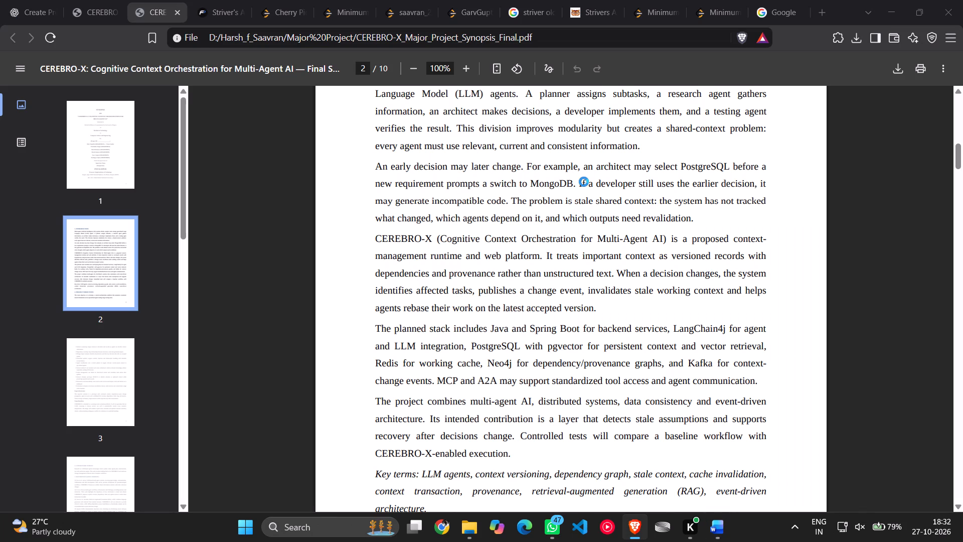
scroll(584, 182, up, 12)
scroll(584, 182, down, 1)
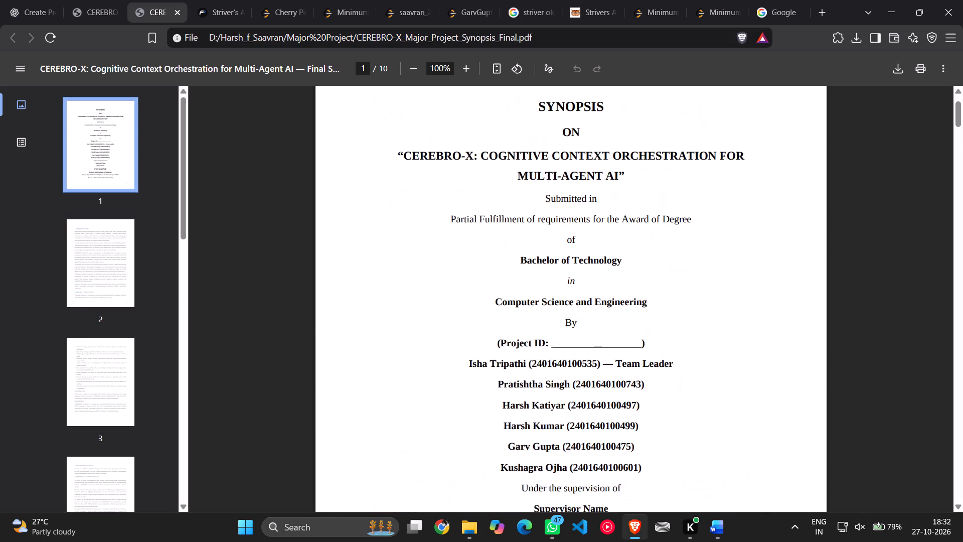
scroll(584, 182, down, 2)
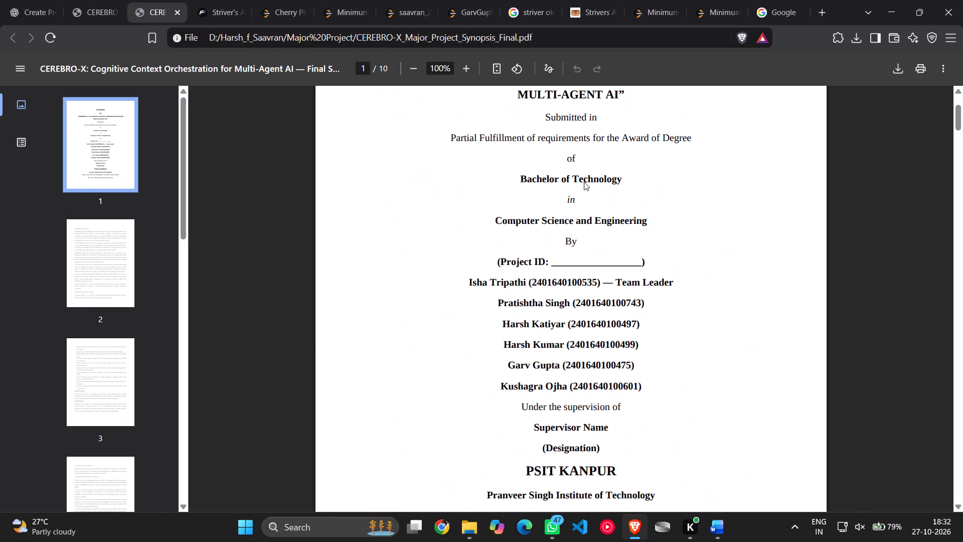
scroll(584, 182, up, 1)
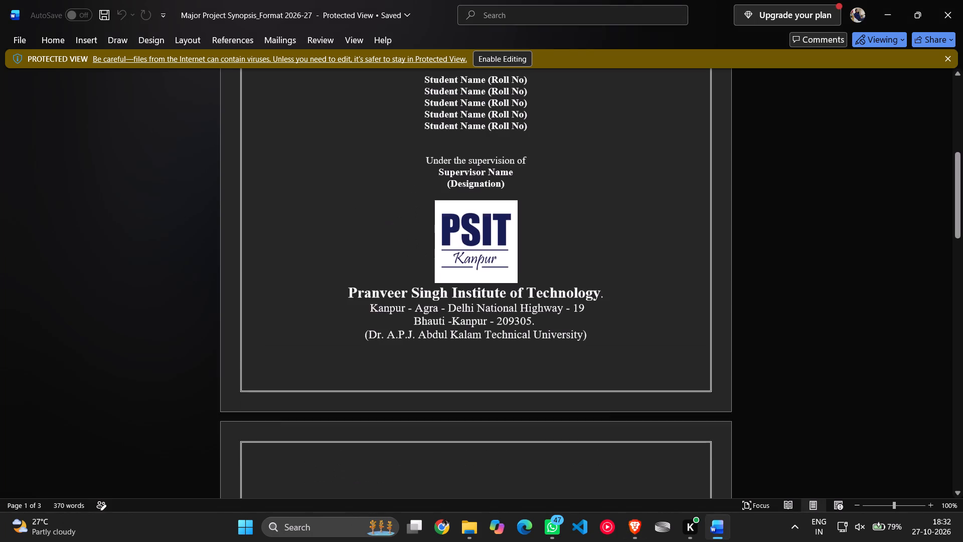
scroll(584, 182, up, 5)
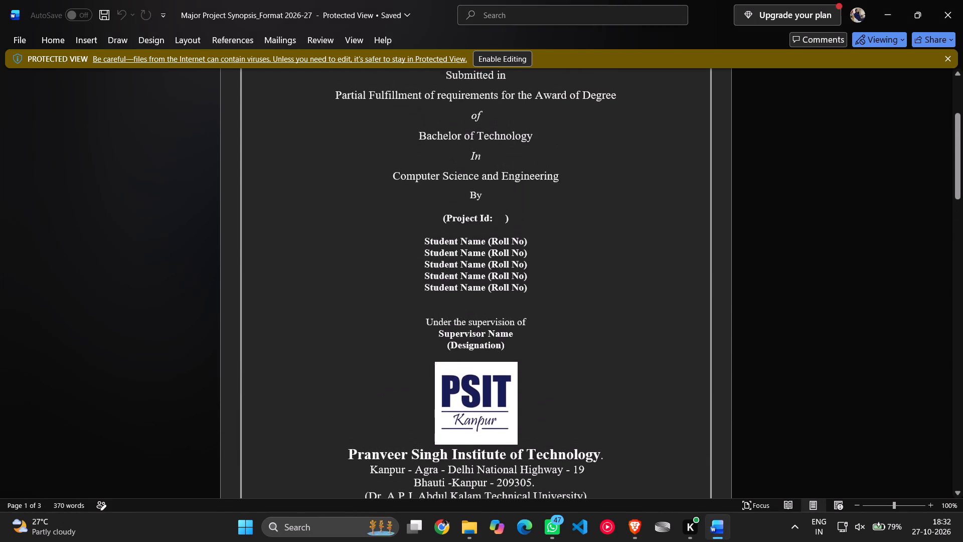
scroll(584, 182, up, 1)
Read the format document's section requirements from Introduction through Tools/Technology Used.
scroll(584, 182, down, 3)
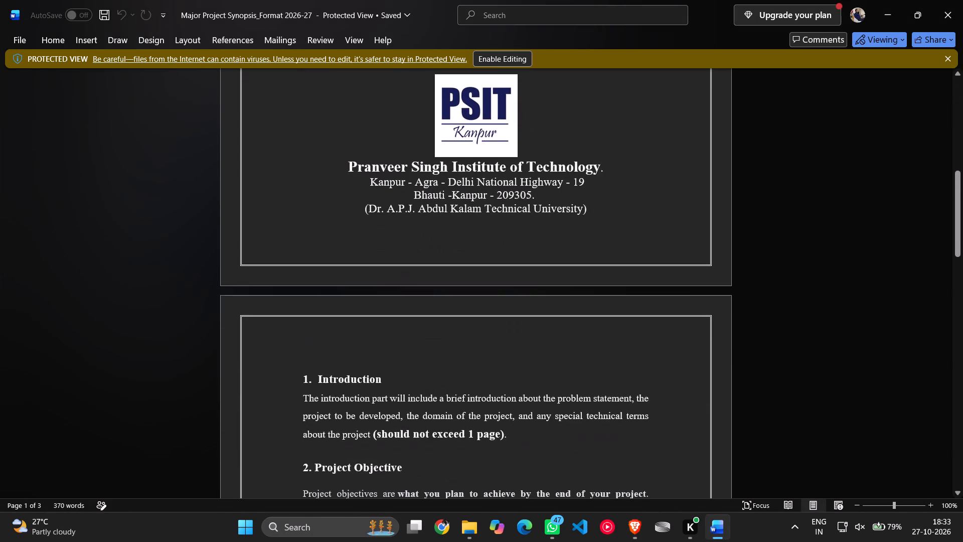
scroll(584, 182, down, 4)
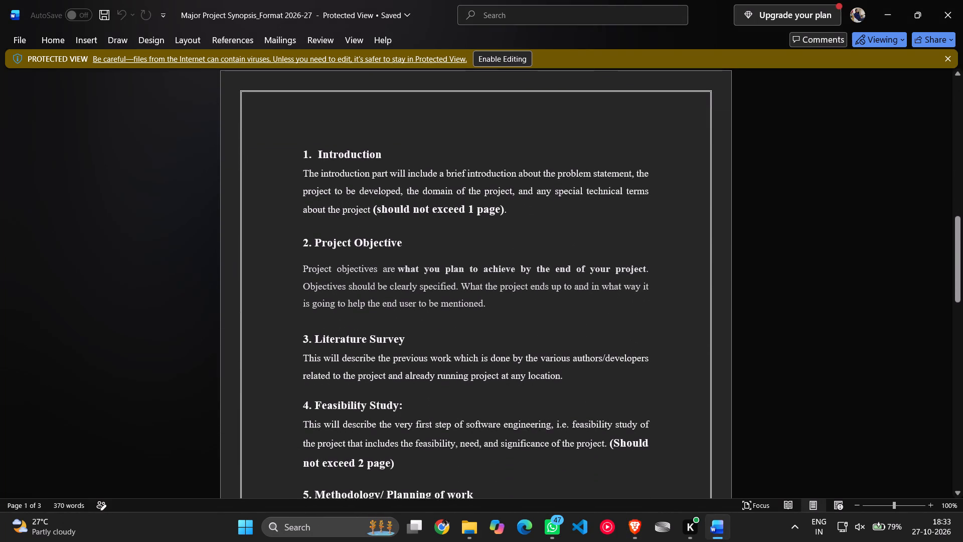
scroll(584, 182, down, 1)
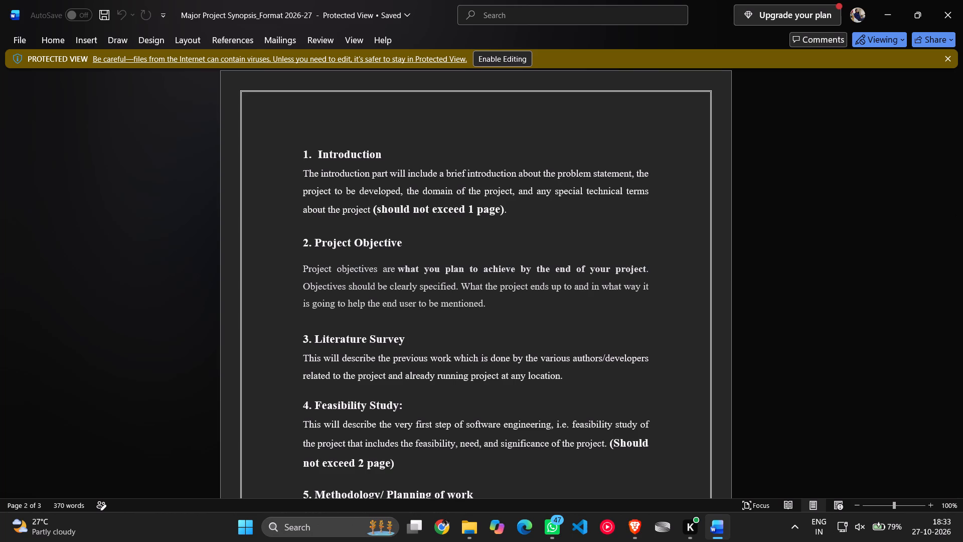
scroll(584, 182, down, 1)
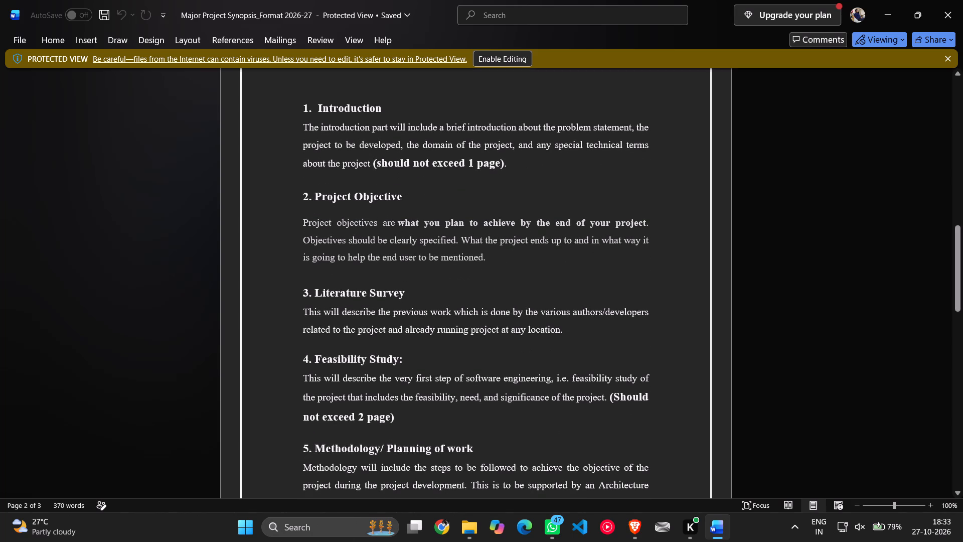
scroll(584, 182, down, 3)
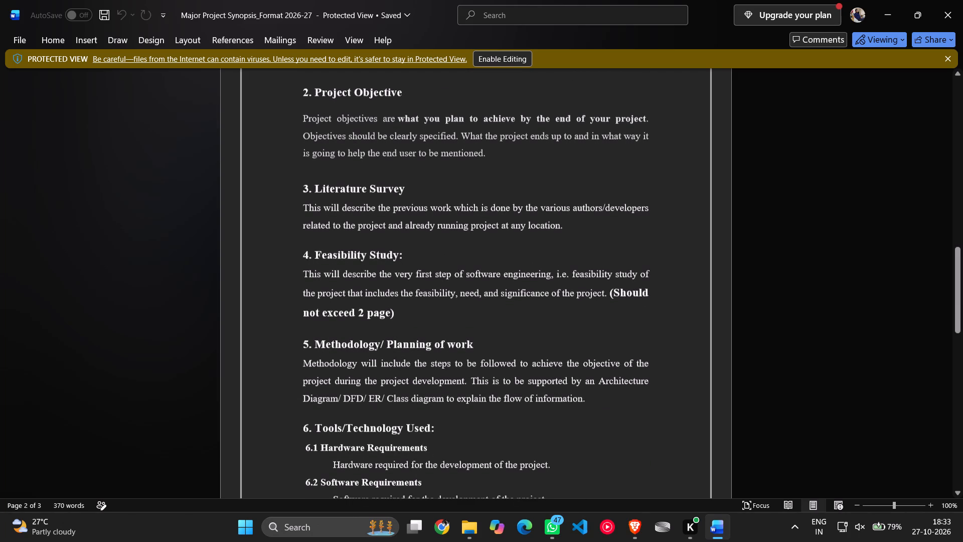
scroll(584, 182, down, 3)
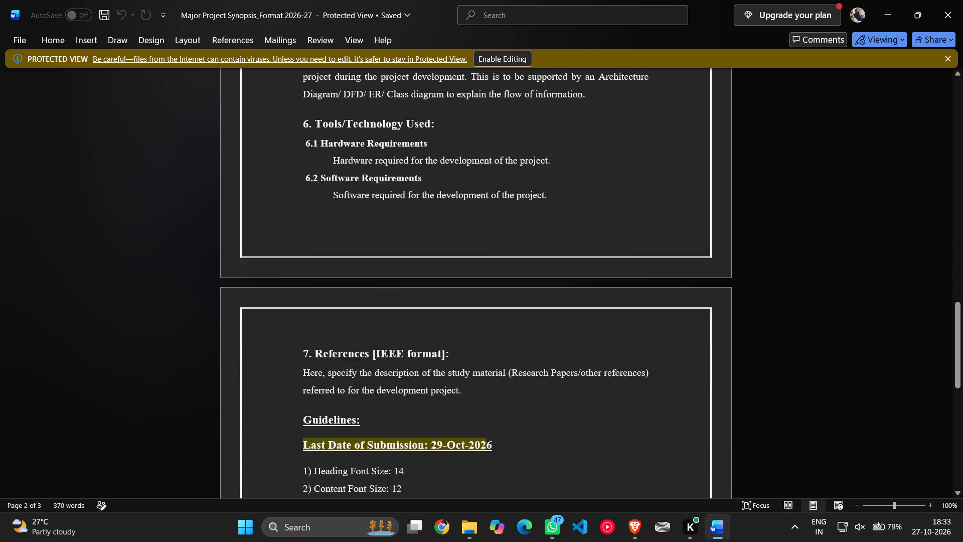
Read the format's References requirement and its Guidelines on fonts, spacing, alignment, margins, page numbering and synopsis length.
scroll(584, 182, down, 4)
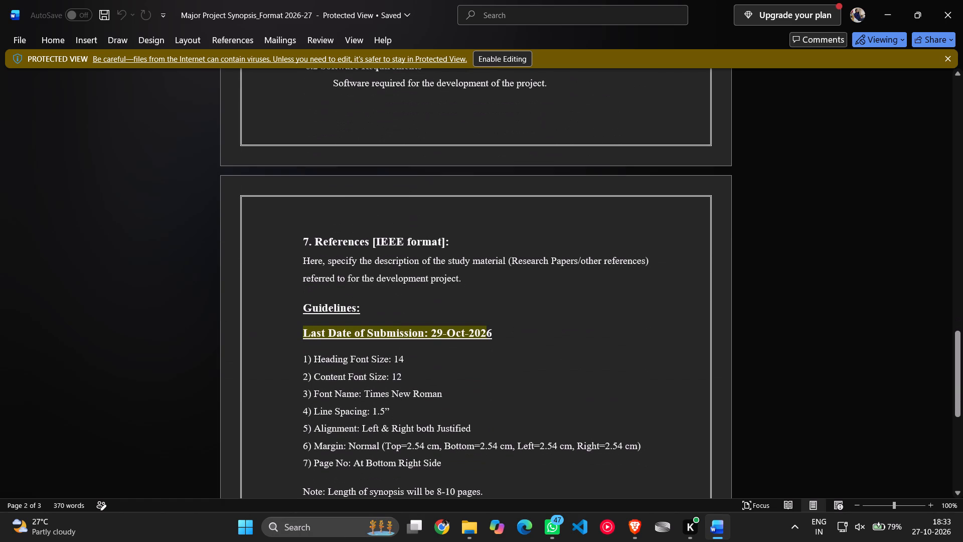
scroll(584, 182, down, 3)
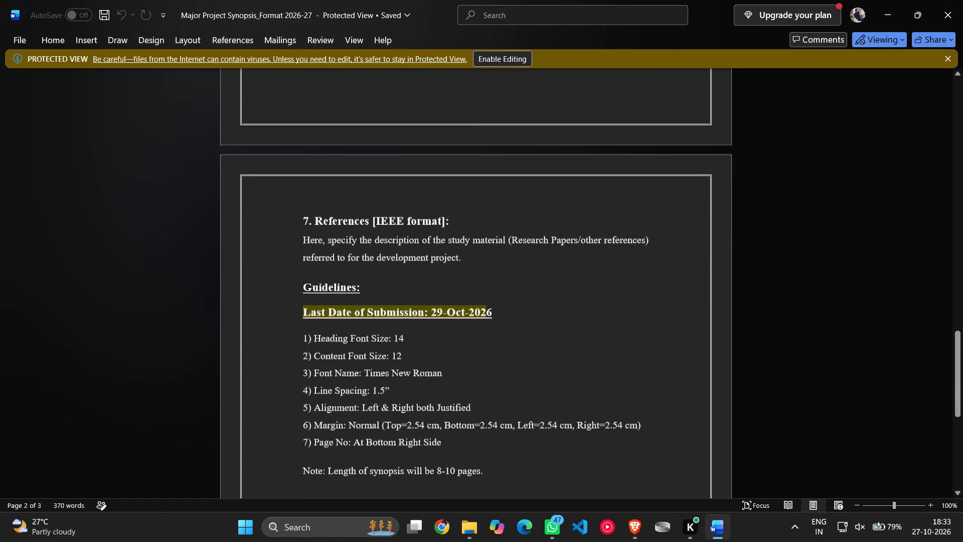
scroll(584, 182, down, 3)
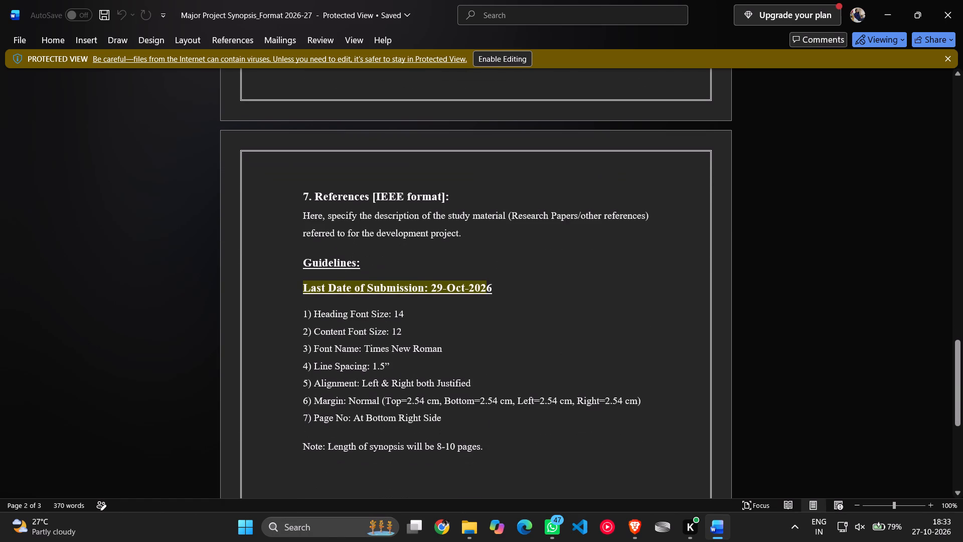
scroll(584, 182, down, 3)
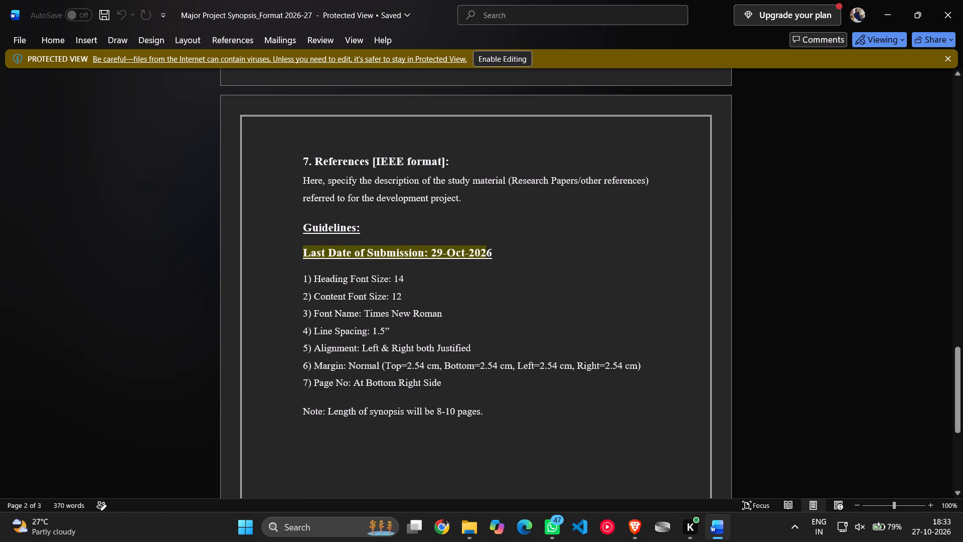
scroll(584, 182, down, 3)
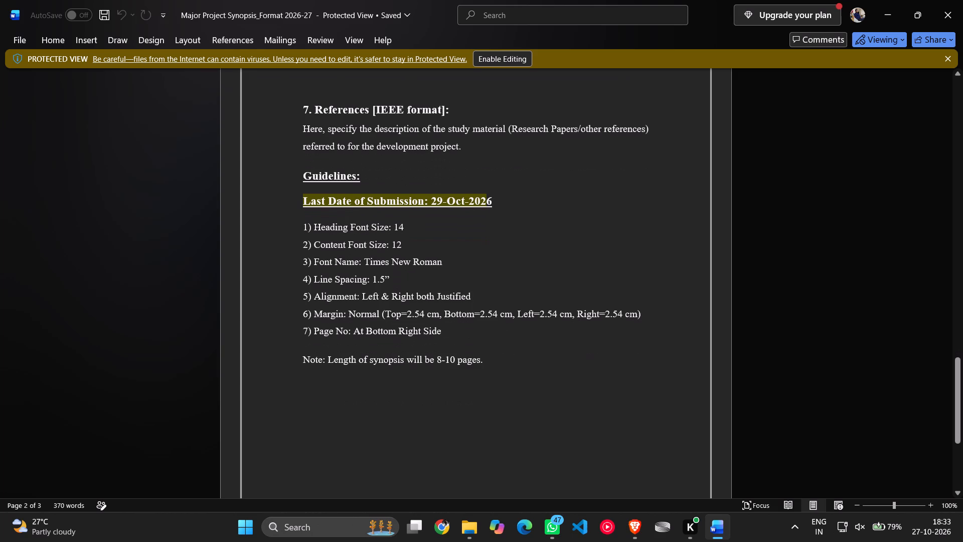
scroll(584, 182, down, 3)
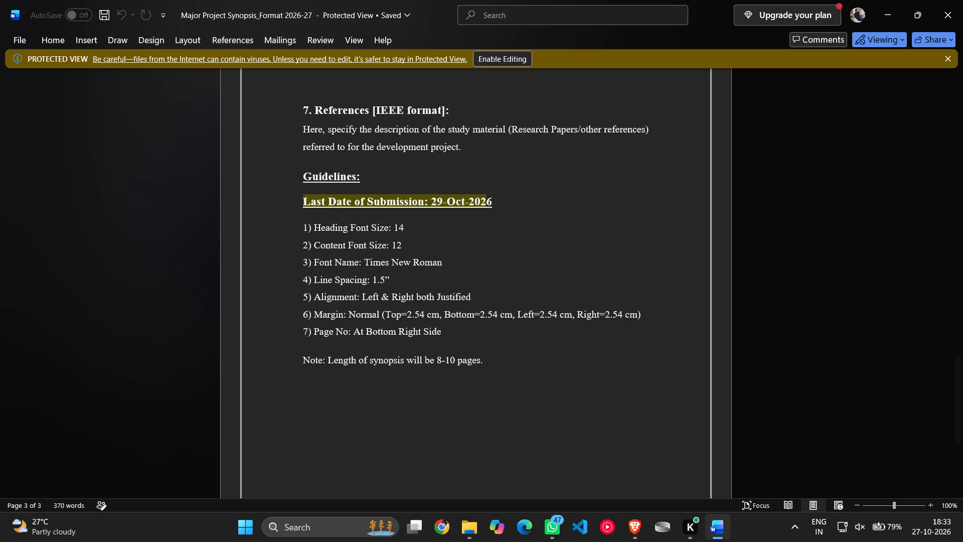
scroll(584, 182, down, 5)
Skim the format document again from its cover page to the Guidelines on page 3.
scroll(584, 182, up, 1)
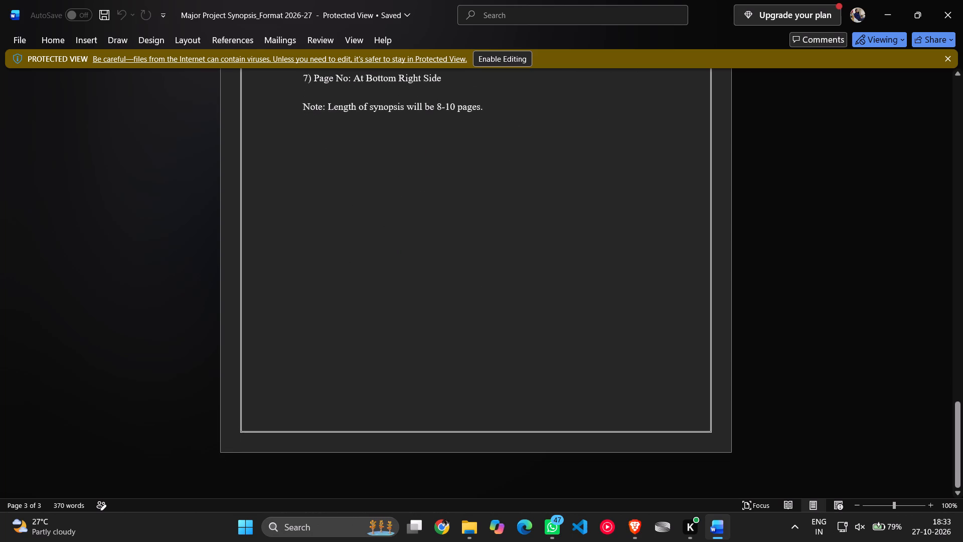
scroll(584, 182, up, 5)
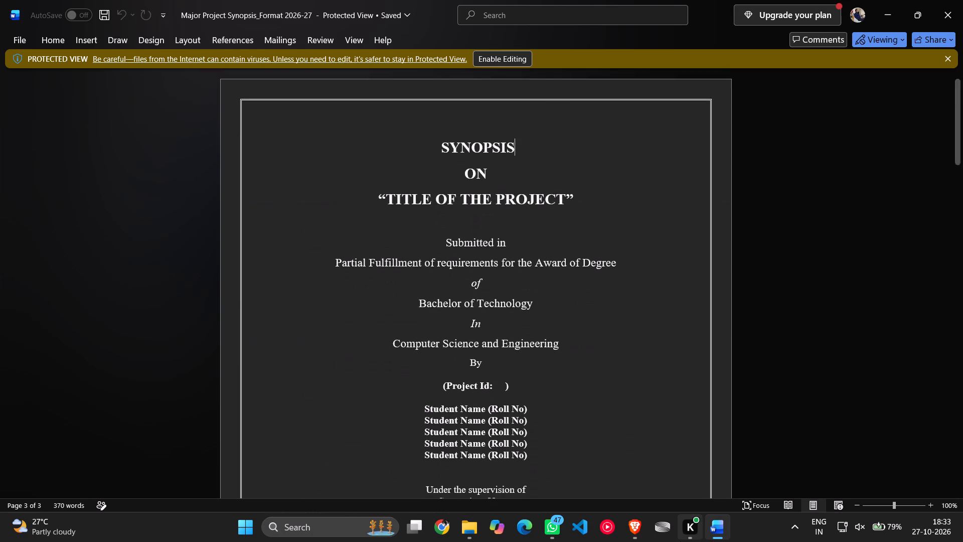
scroll(696, 430, down, 4)
scroll(621, 315, down, 3)
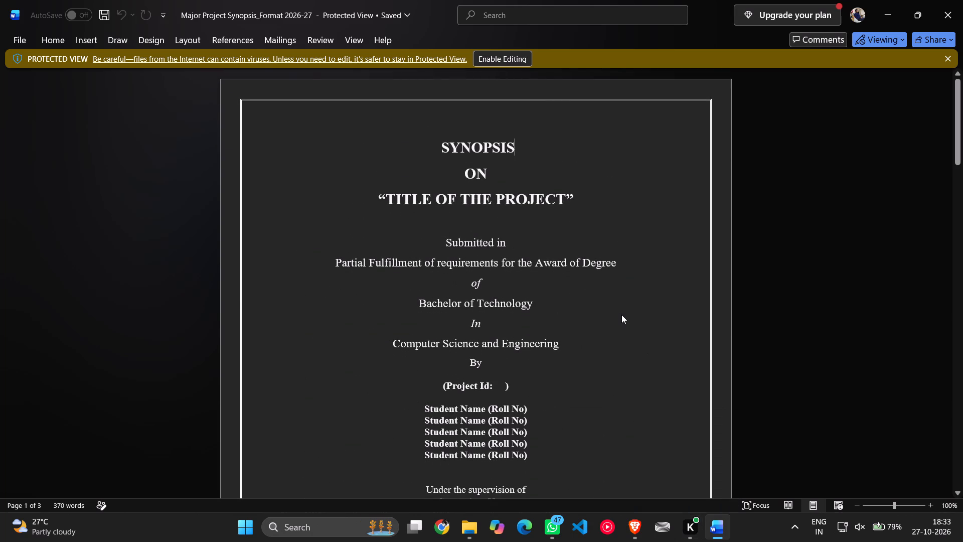
scroll(621, 315, down, 6)
scroll(621, 315, up, 1)
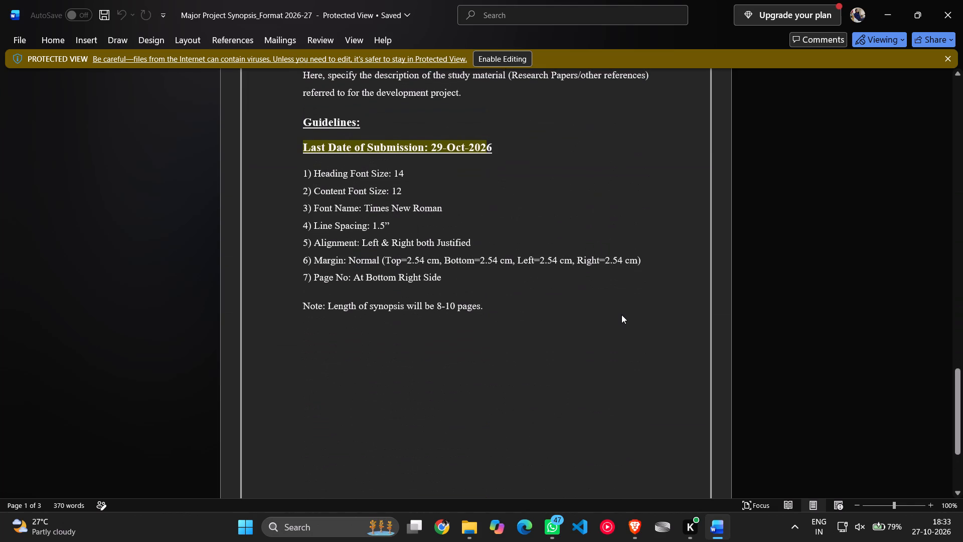
scroll(621, 315, up, 1)
click(621, 315)
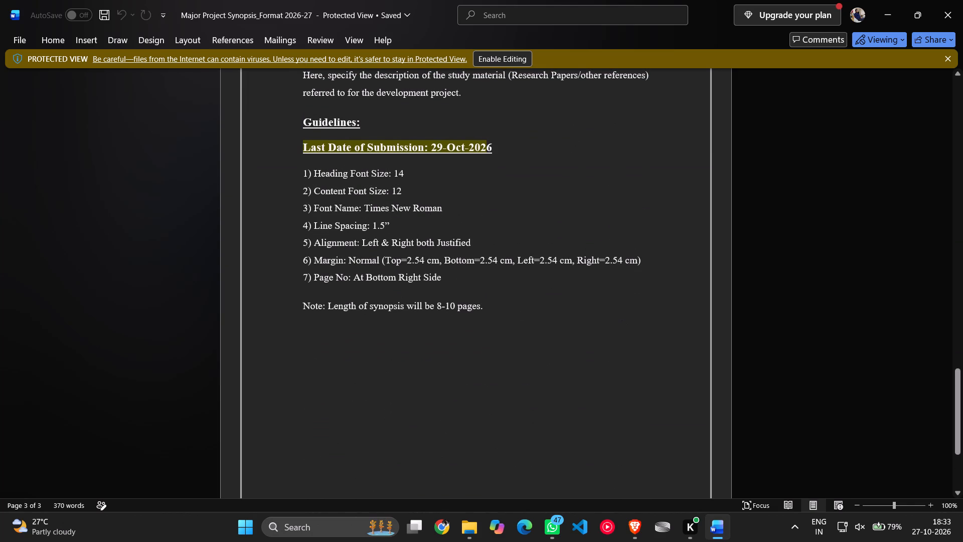
click(621, 315)
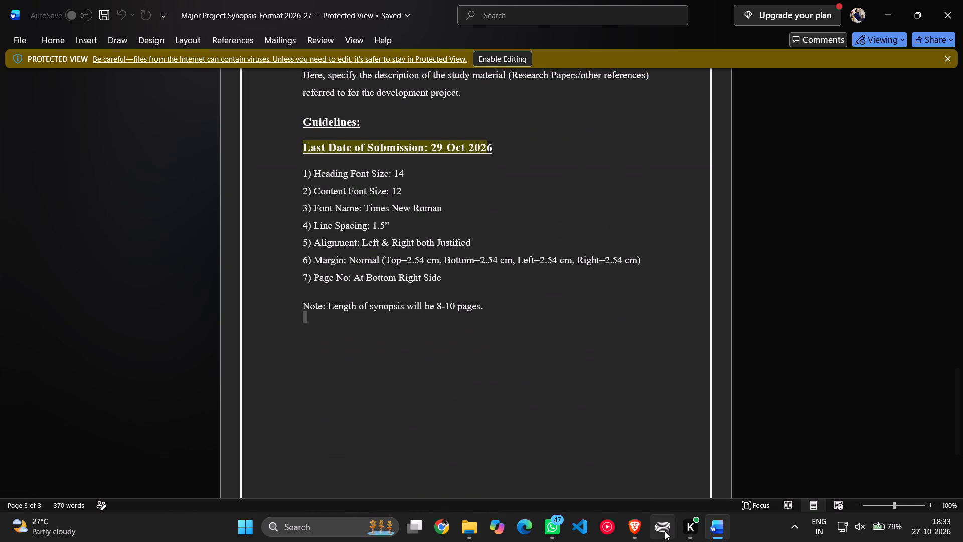
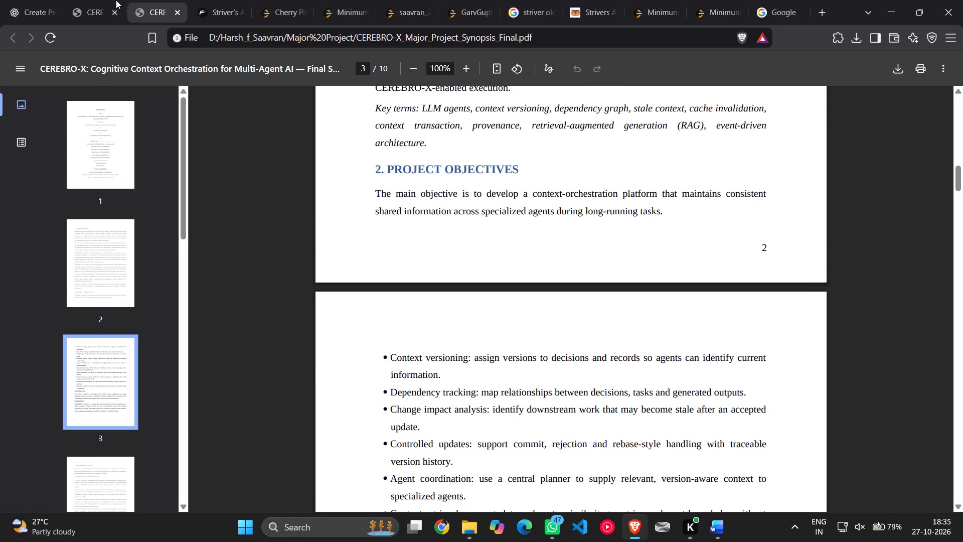
Read the Tools/Technology Used section, covering hardware and software requirements, in the CEREBRO-X_Major_Project_Synopsis_Sequence_Corrected PDF.
click(113, 0)
scroll(416, 168, down, 1)
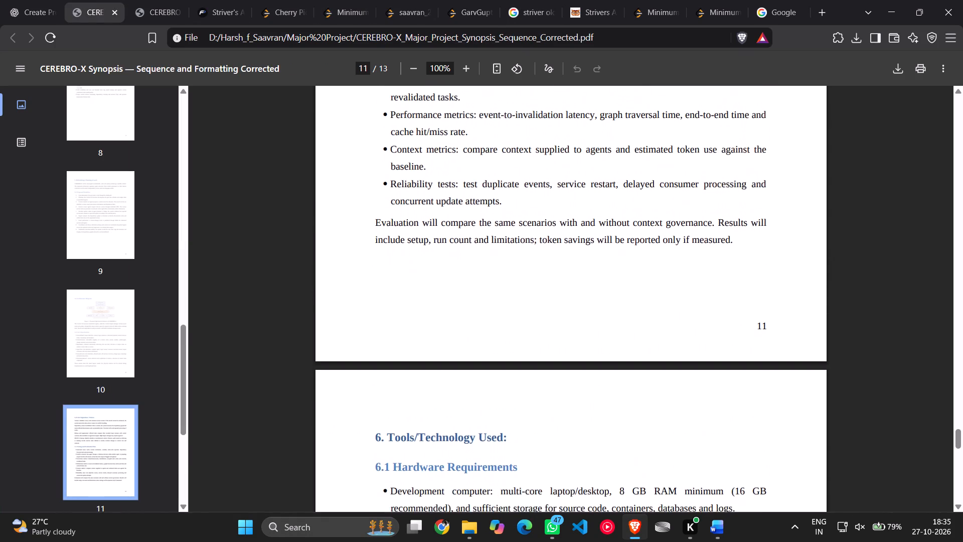
scroll(416, 168, down, 3)
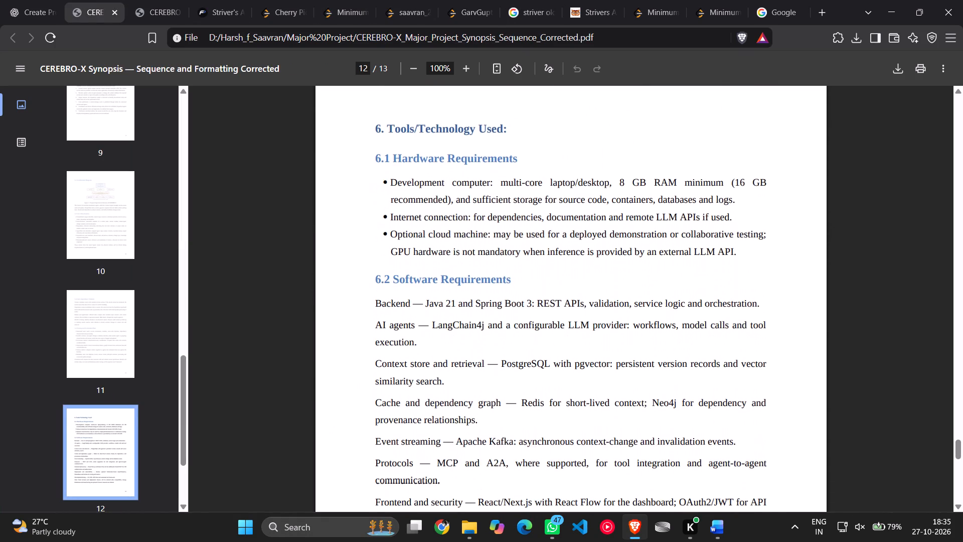
scroll(416, 168, down, 2)
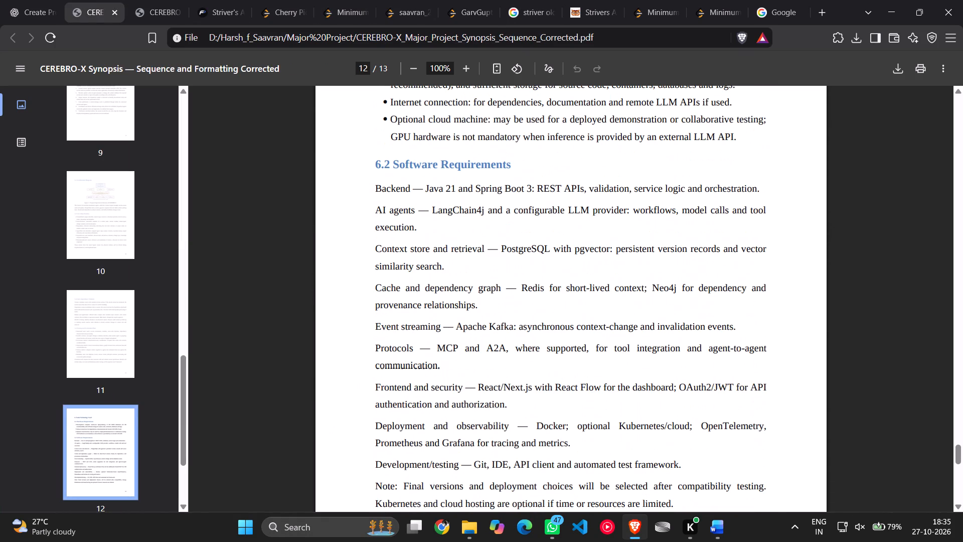
scroll(416, 168, down, 1)
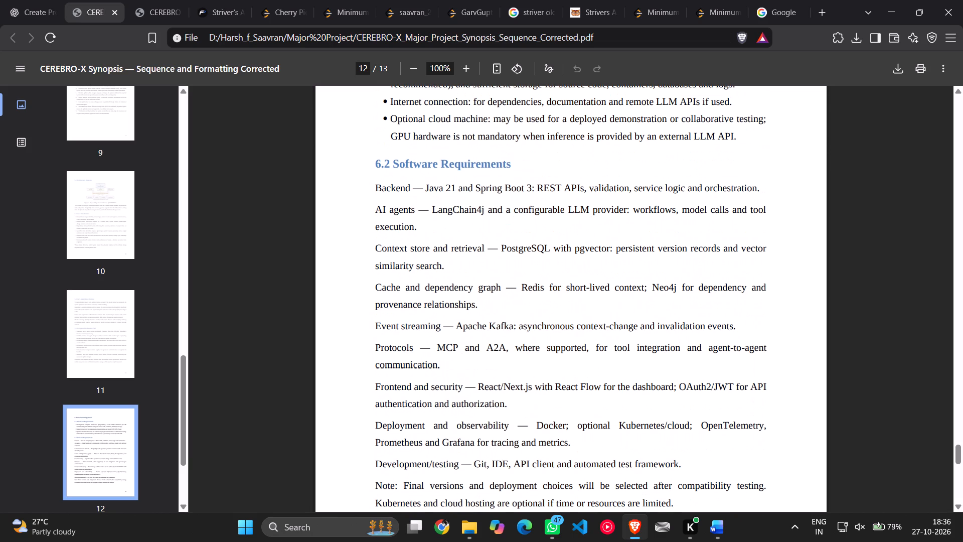
scroll(416, 168, down, 2)
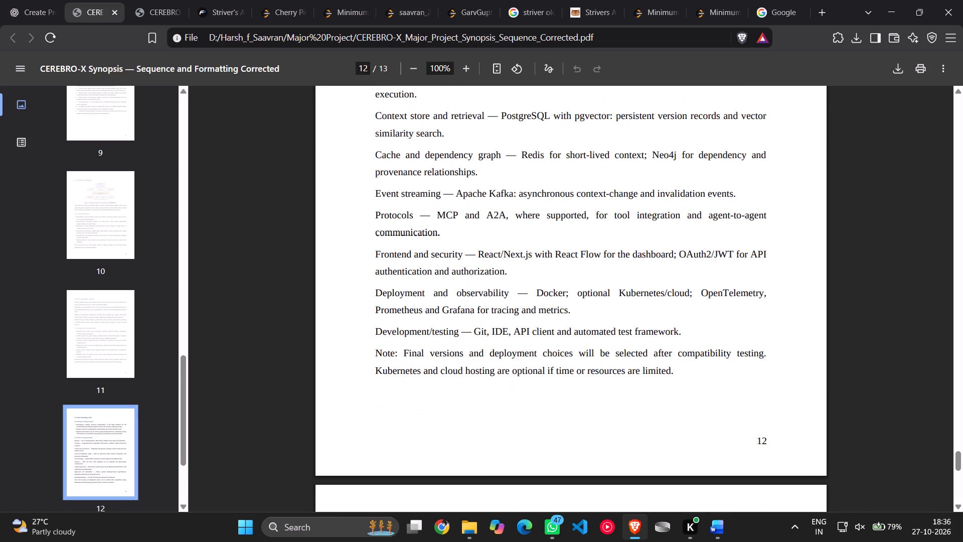
scroll(416, 168, down, 3)
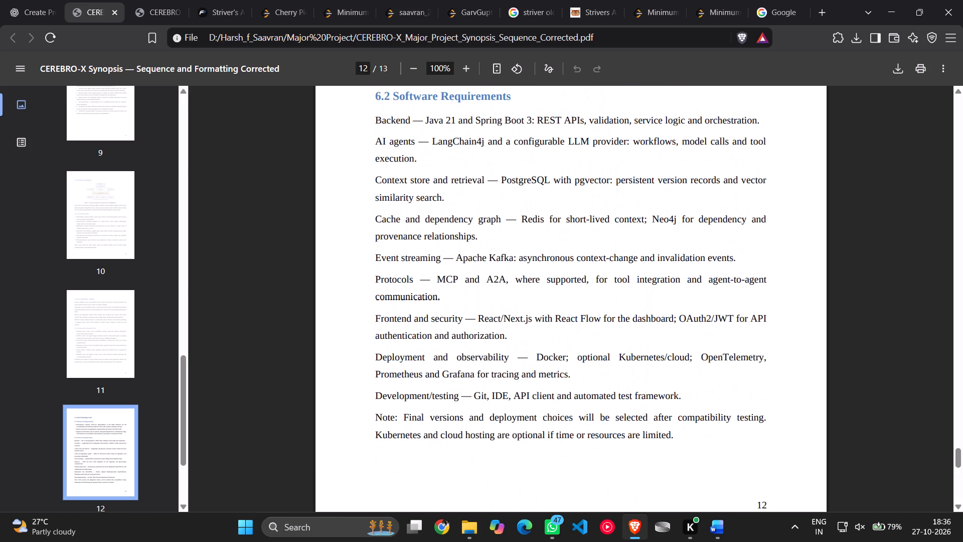
scroll(416, 168, up, 3)
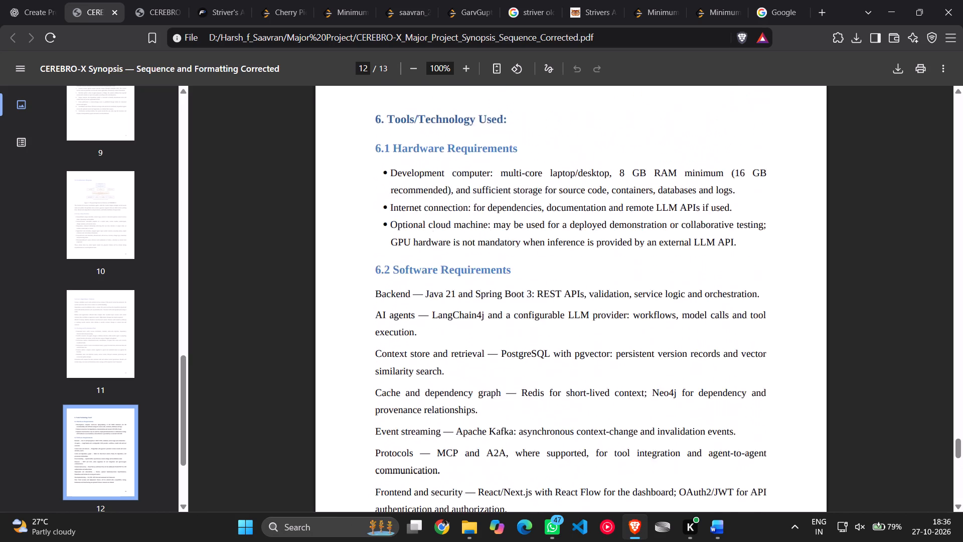
scroll(416, 168, up, 1)
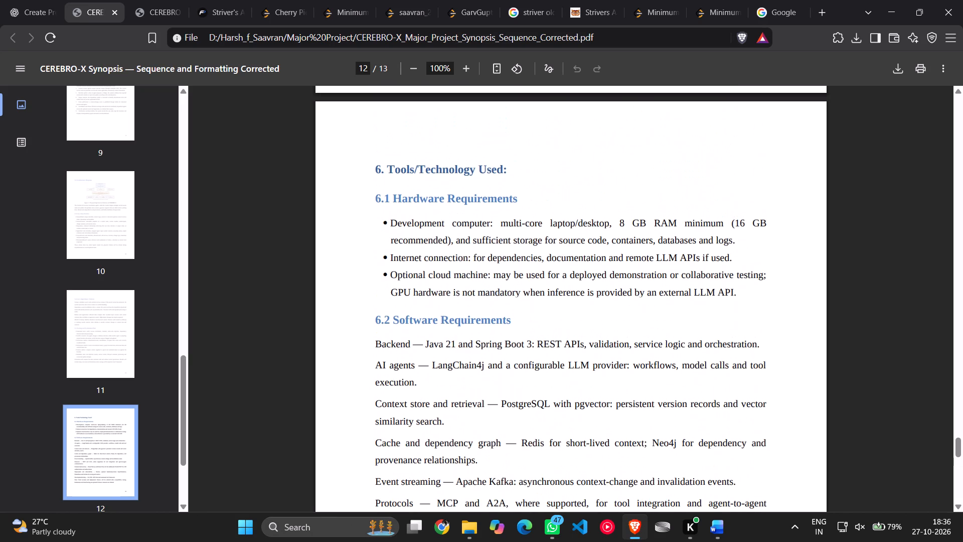
scroll(416, 168, up, 6)
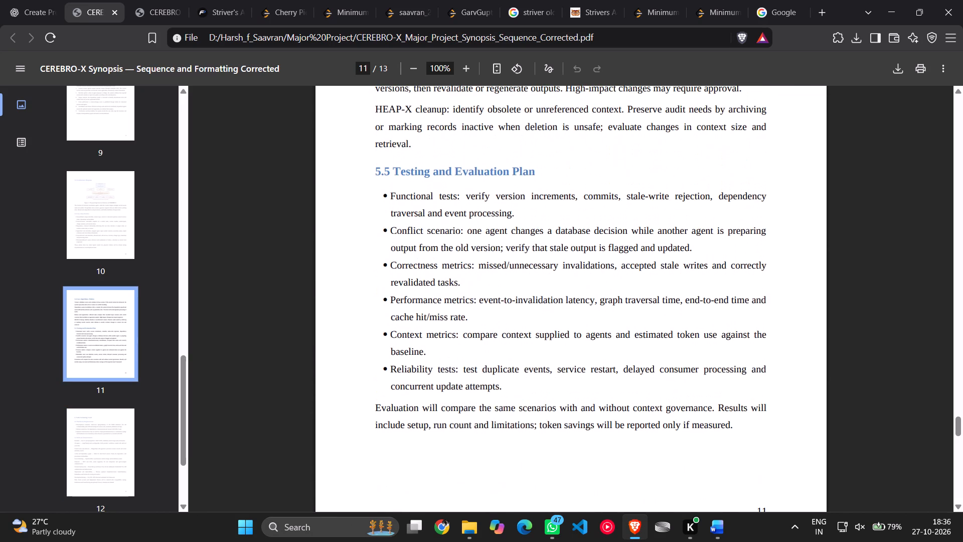
scroll(416, 168, up, 6)
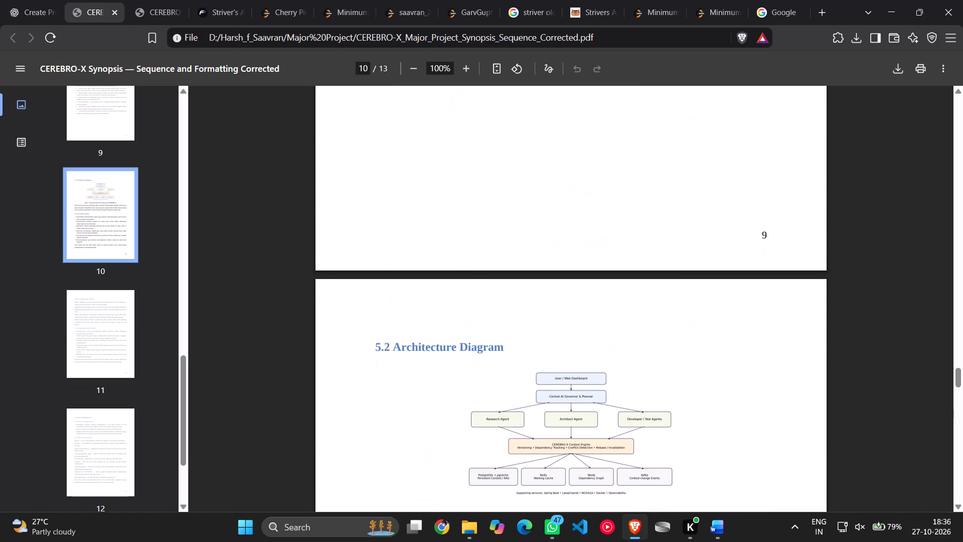
scroll(416, 168, up, 4)
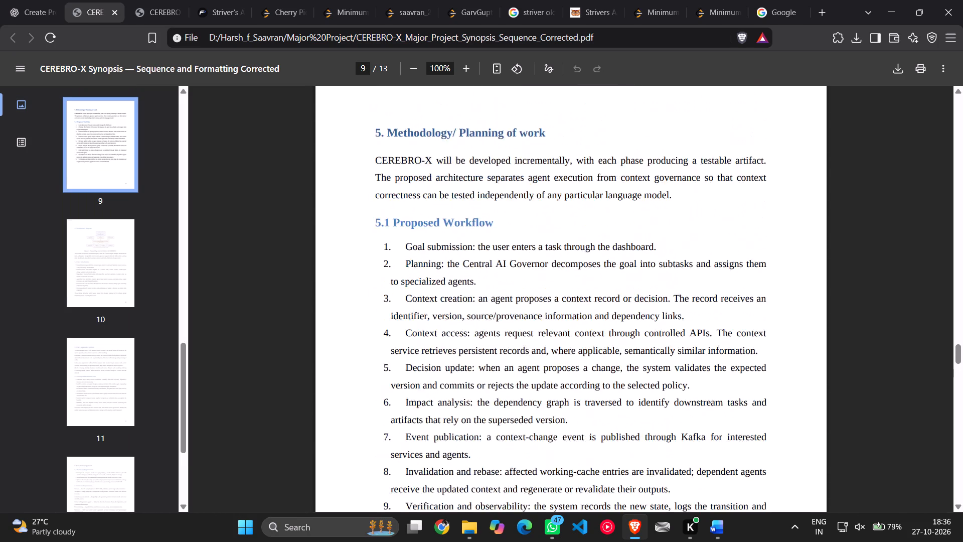
scroll(416, 168, up, 4)
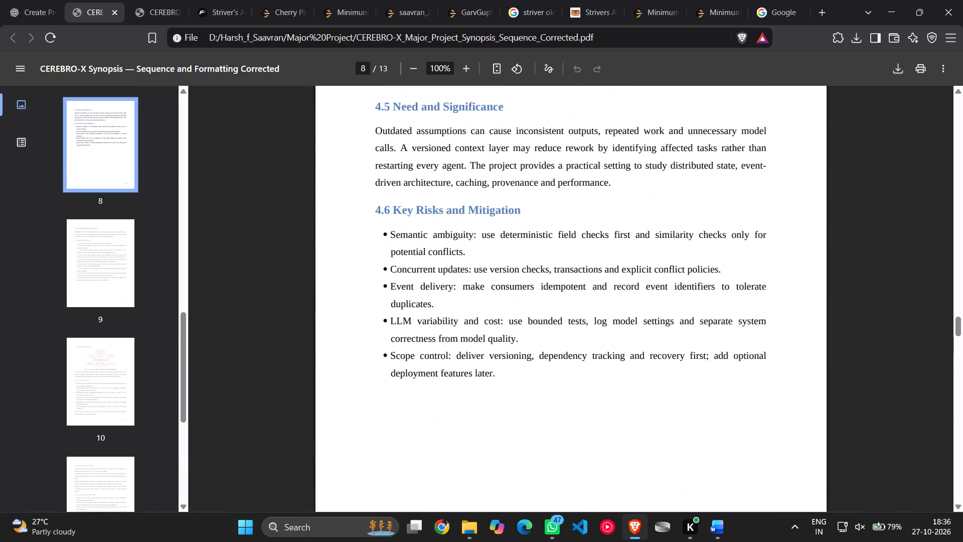
scroll(416, 168, up, 3)
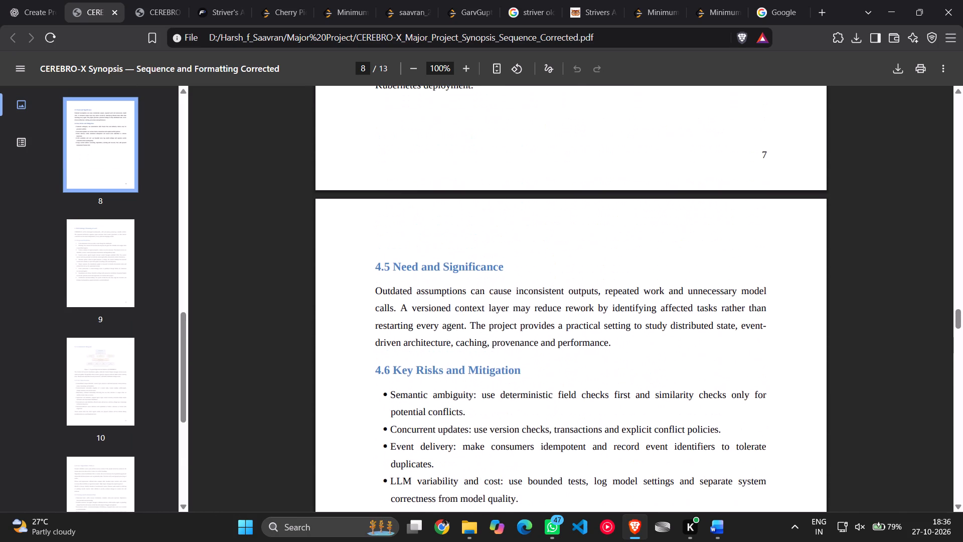
scroll(416, 168, up, 5)
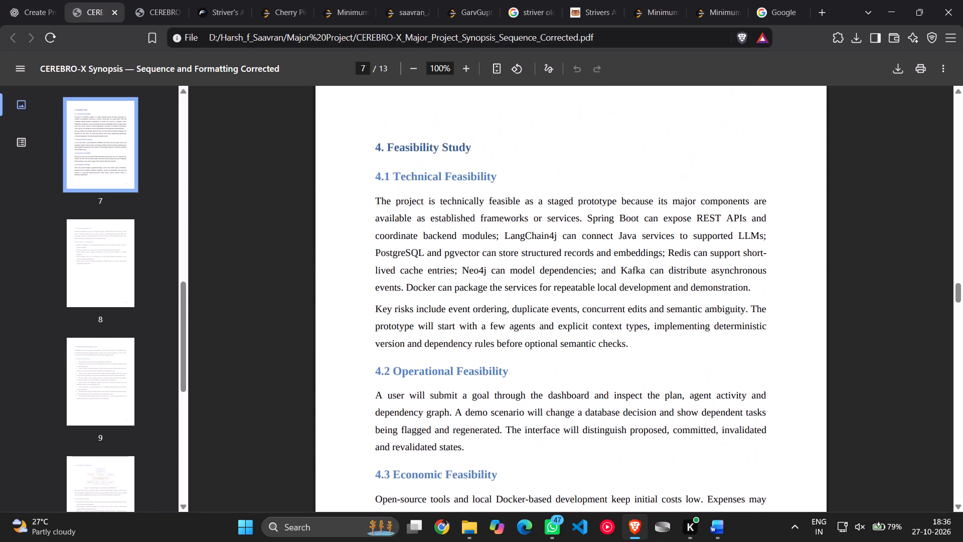
scroll(416, 168, up, 6)
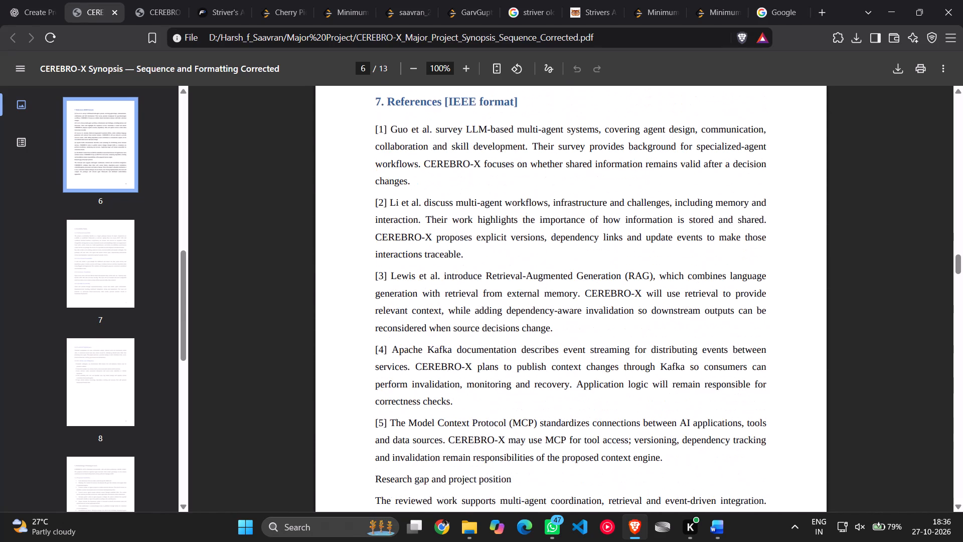
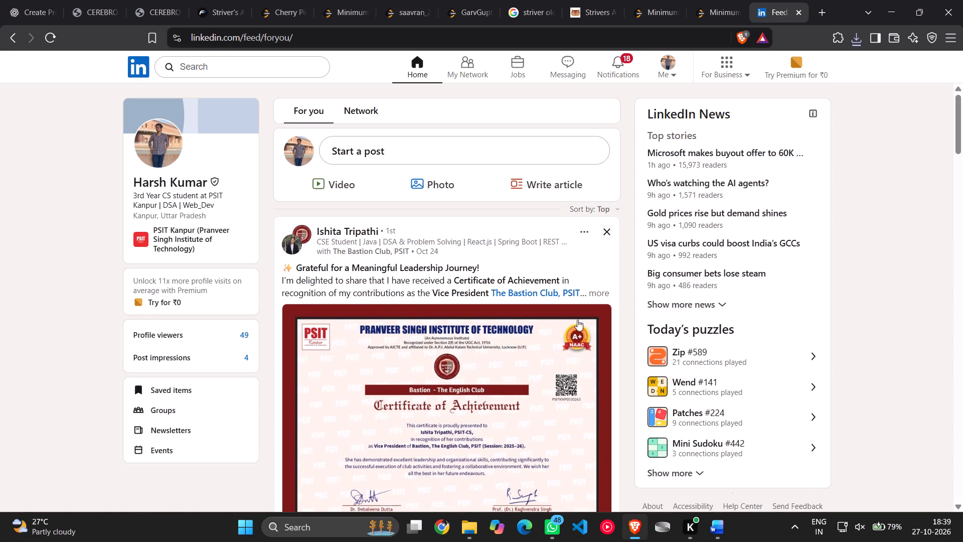
Look through the recent posts in the LinkedIn For you feed.
scroll(538, 404, down, 5)
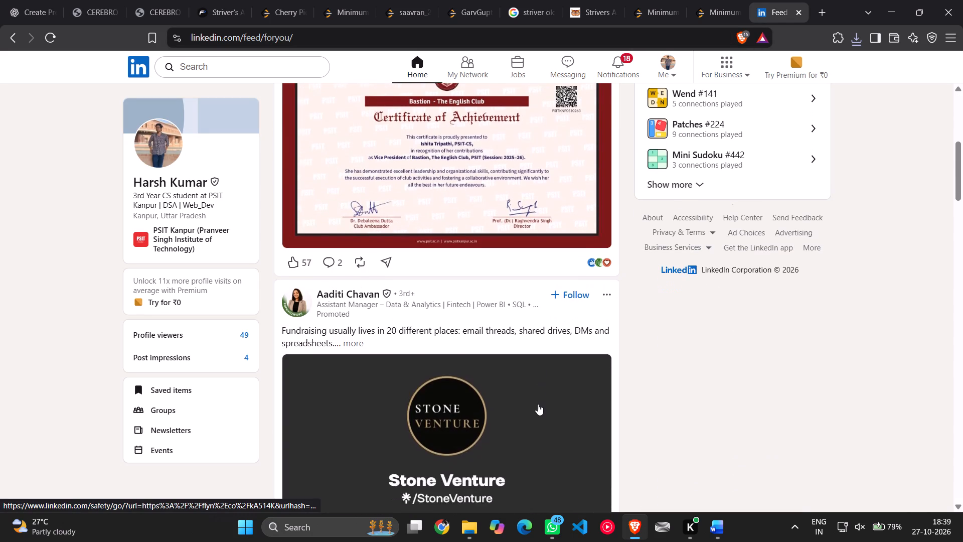
scroll(538, 404, down, 4)
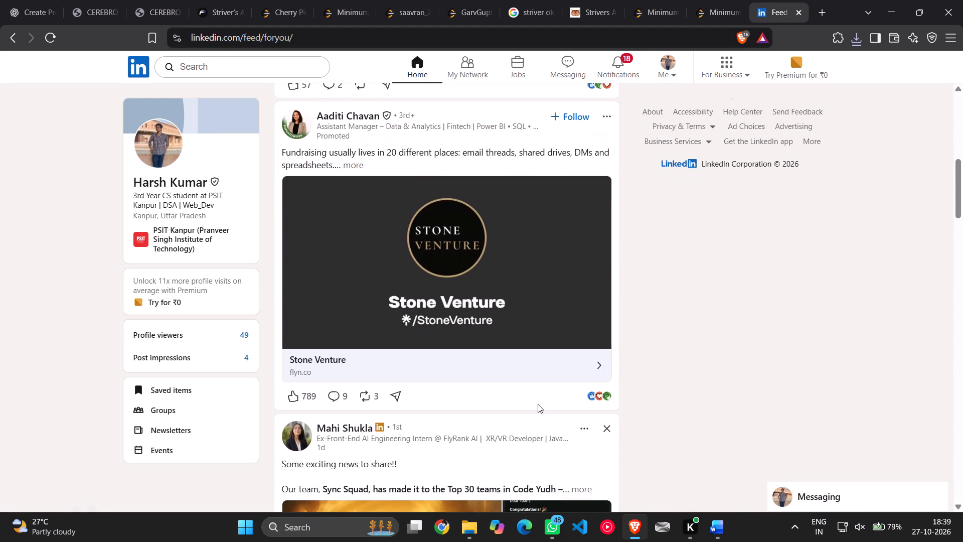
scroll(538, 404, down, 2)
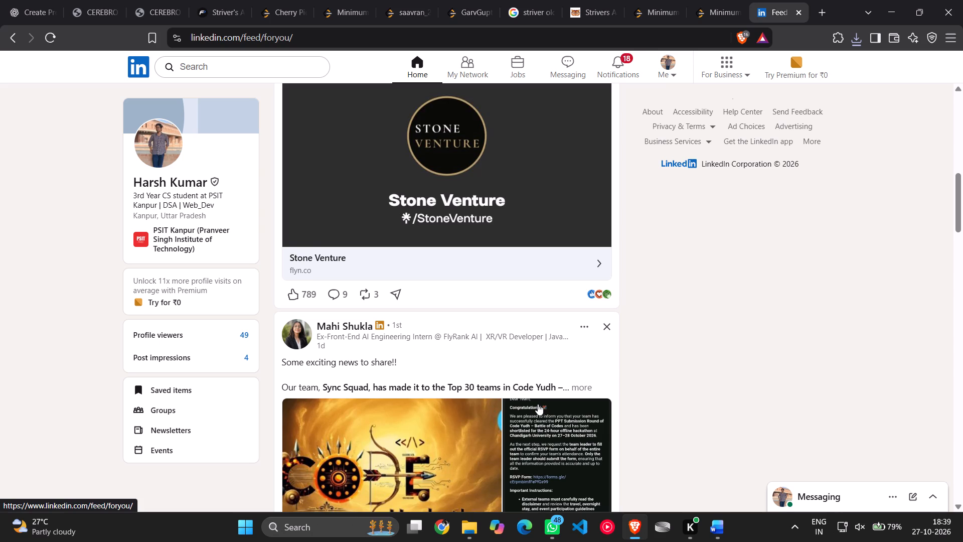
scroll(538, 404, down, 5)
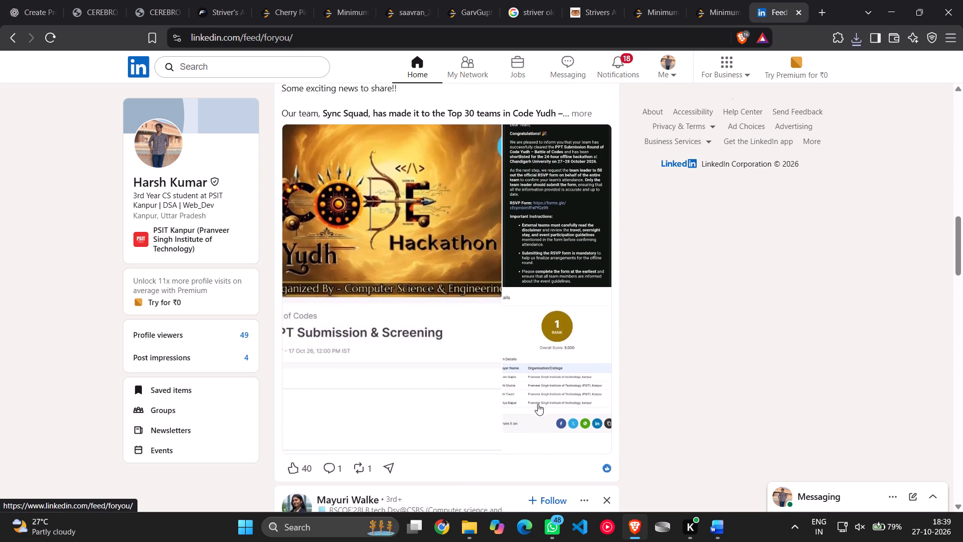
scroll(538, 404, down, 8)
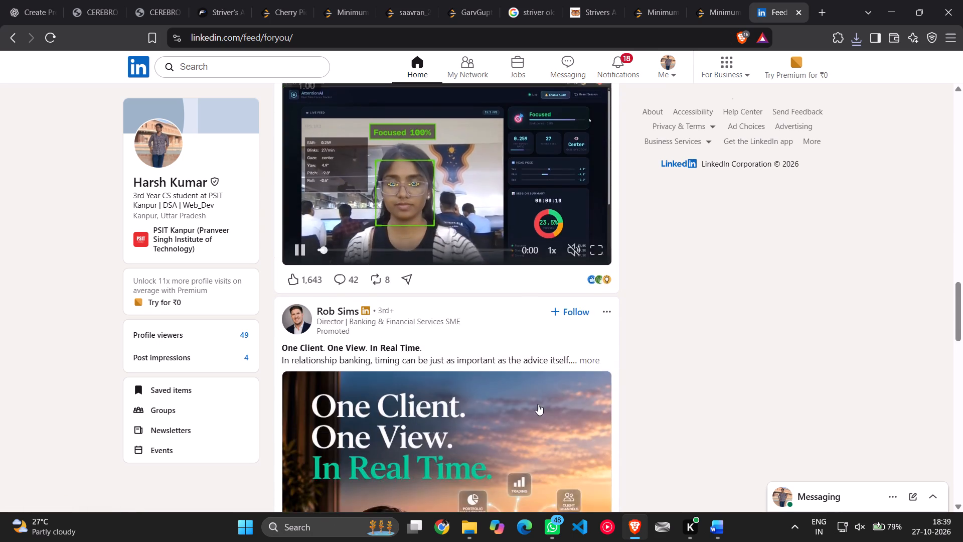
scroll(538, 404, up, 4)
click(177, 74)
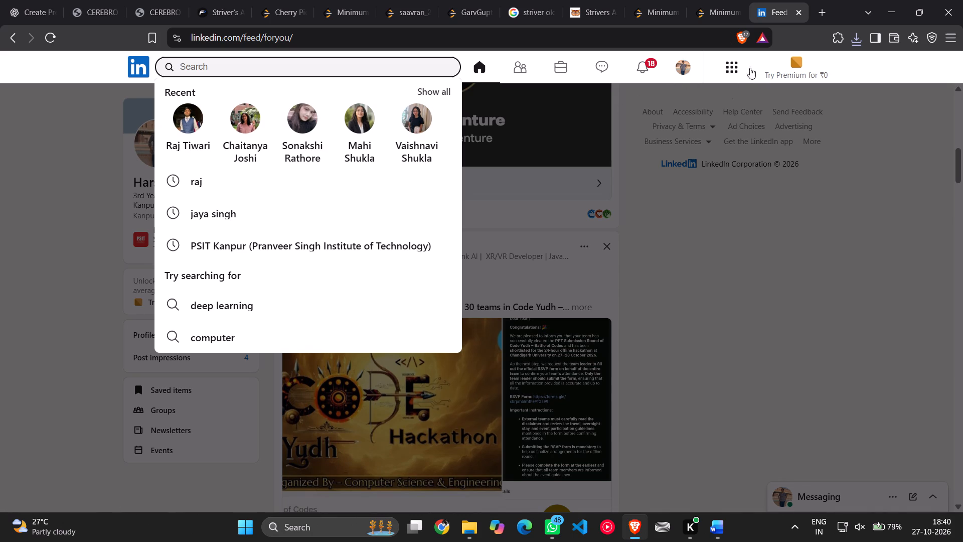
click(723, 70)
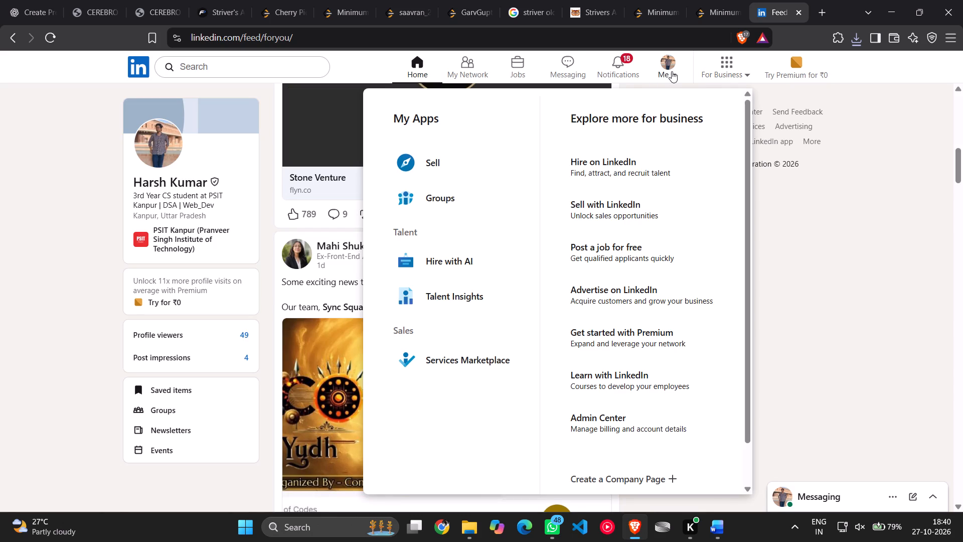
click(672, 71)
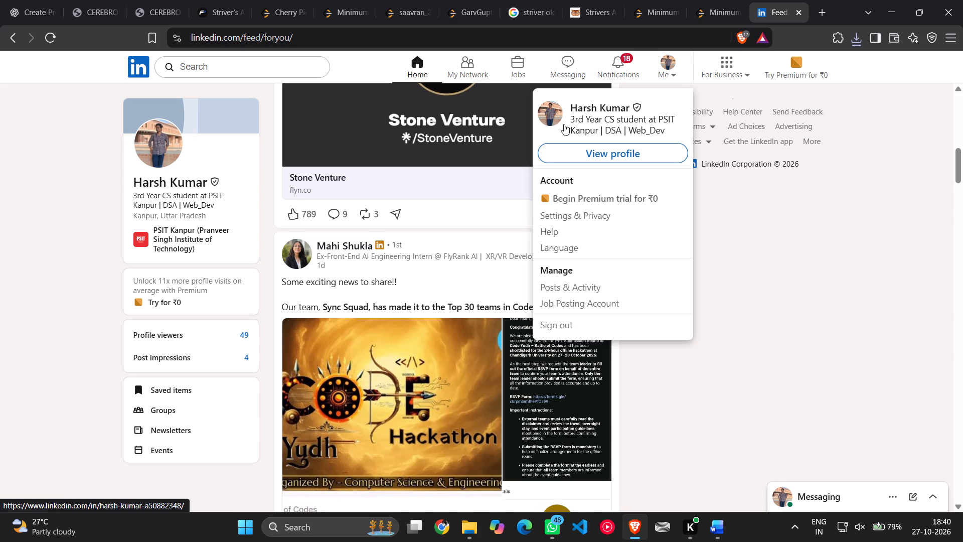
Open the LinkedIn notifications and look through the most recent entries under All.
click(617, 73)
drag(617, 73, 627, 70)
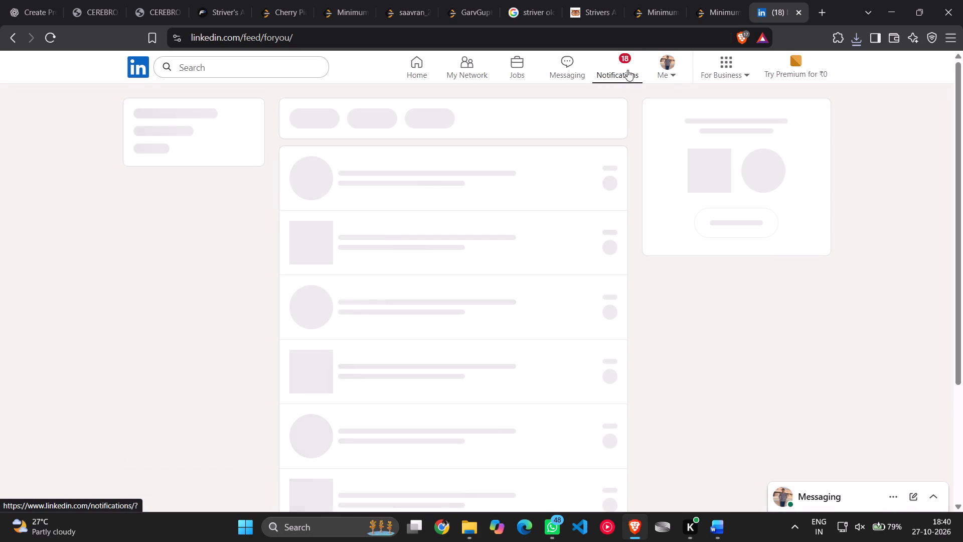
drag(627, 70, 629, 69)
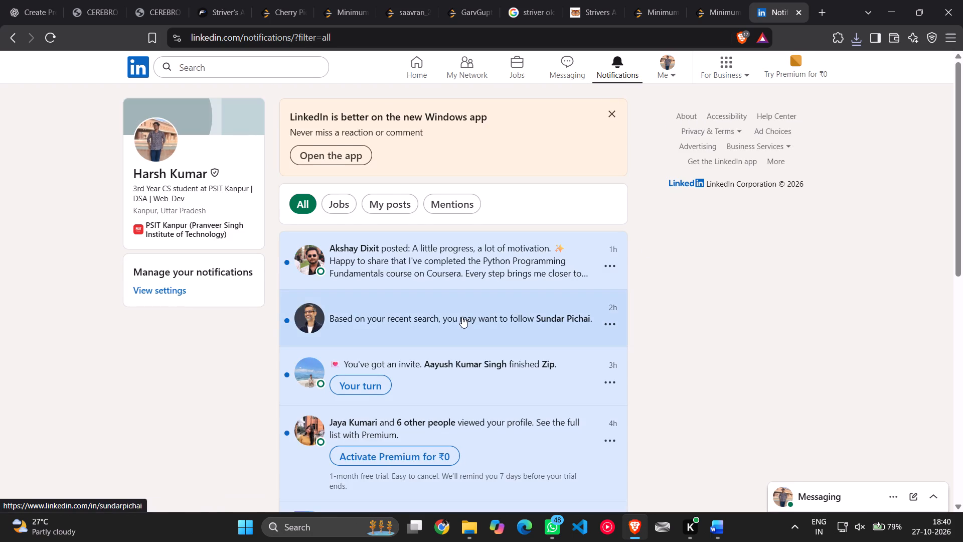
scroll(462, 317, down, 1)
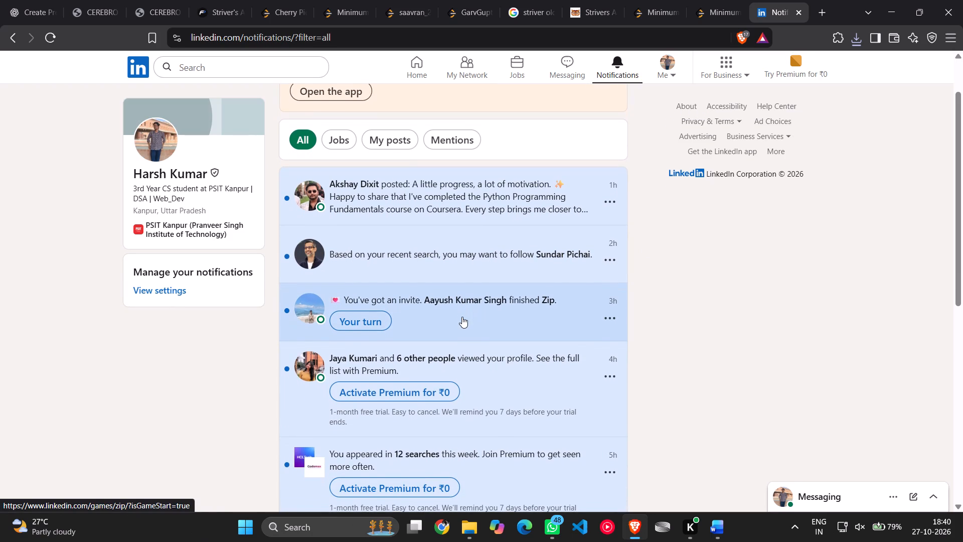
scroll(462, 317, down, 1)
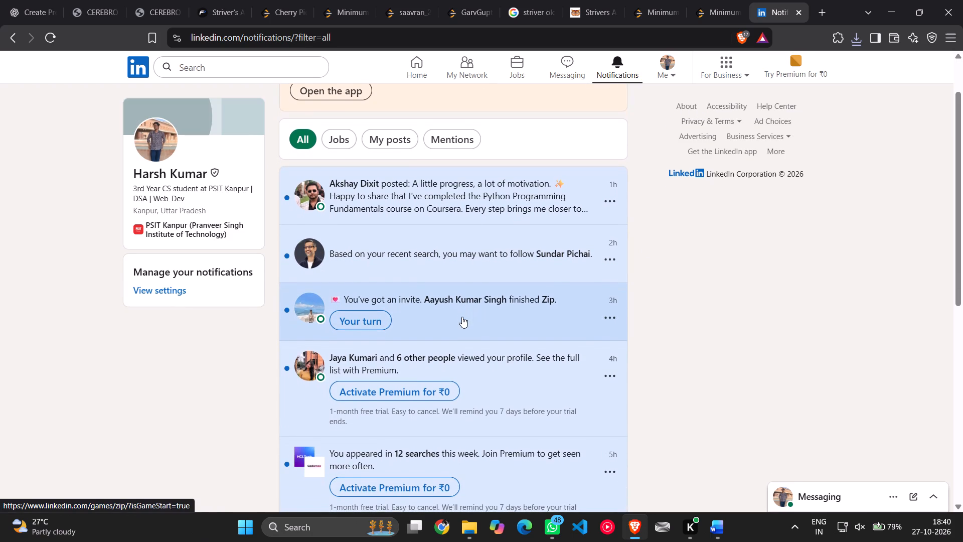
Open the notification about profile views and examine the profile viewers page down to the Viewer details section.
click(477, 360)
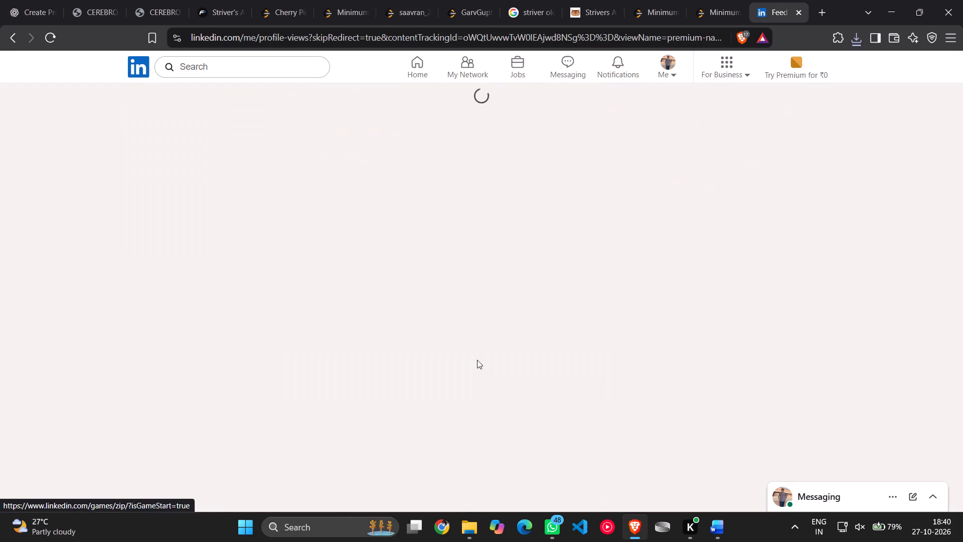
scroll(477, 360, down, 3)
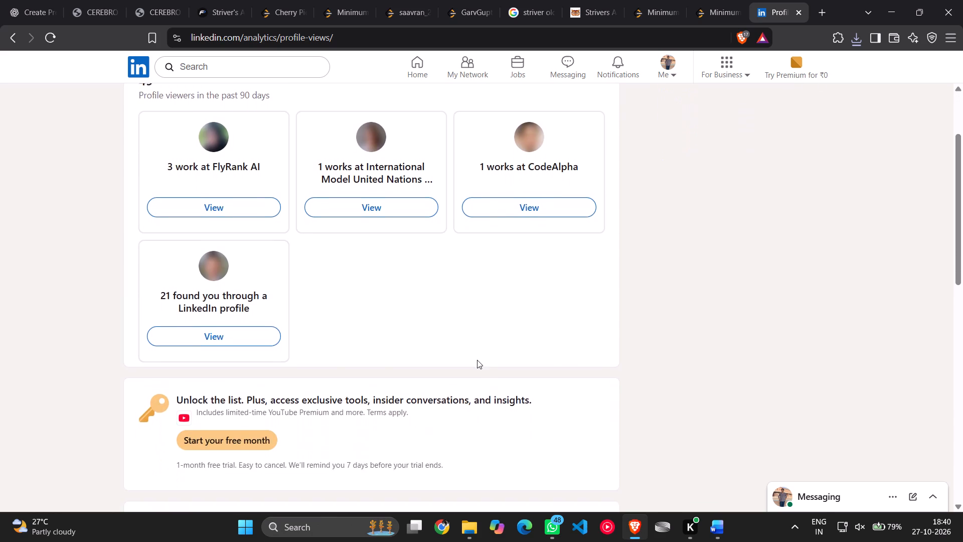
scroll(477, 360, down, 4)
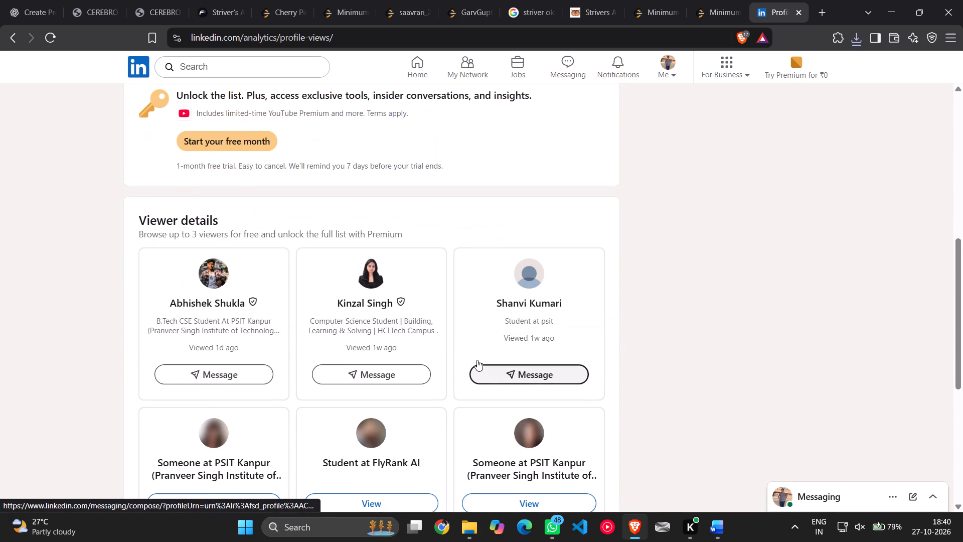
scroll(477, 360, right, 1)
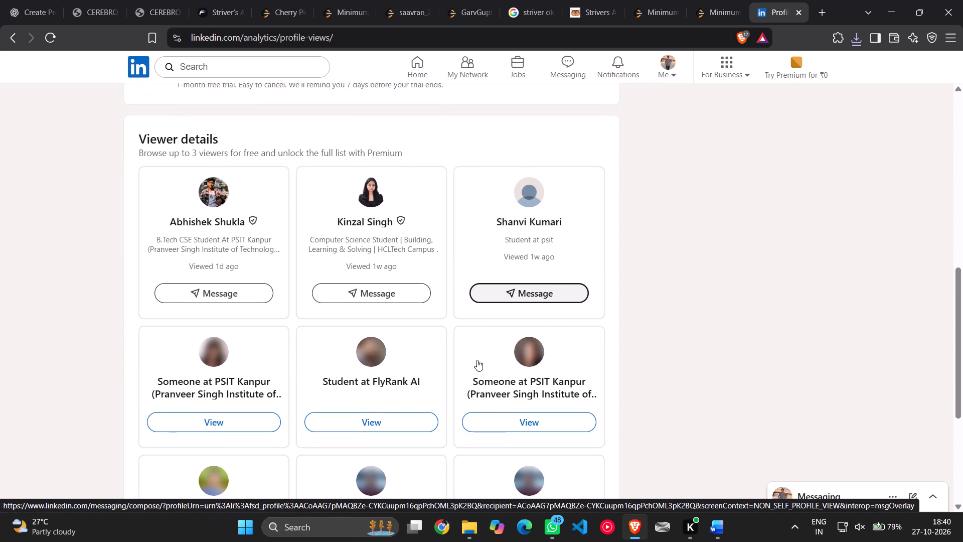
scroll(477, 360, right, 3)
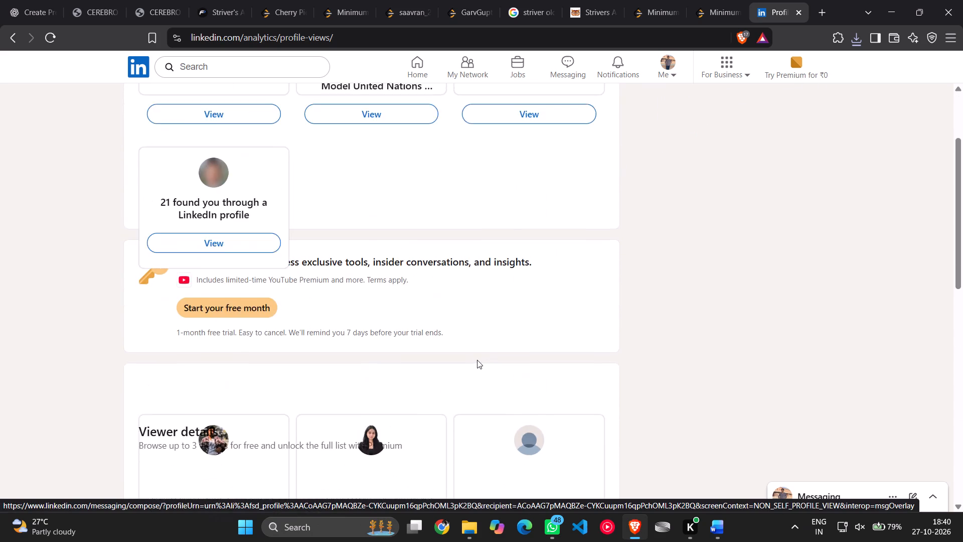
scroll(477, 360, right, 1)
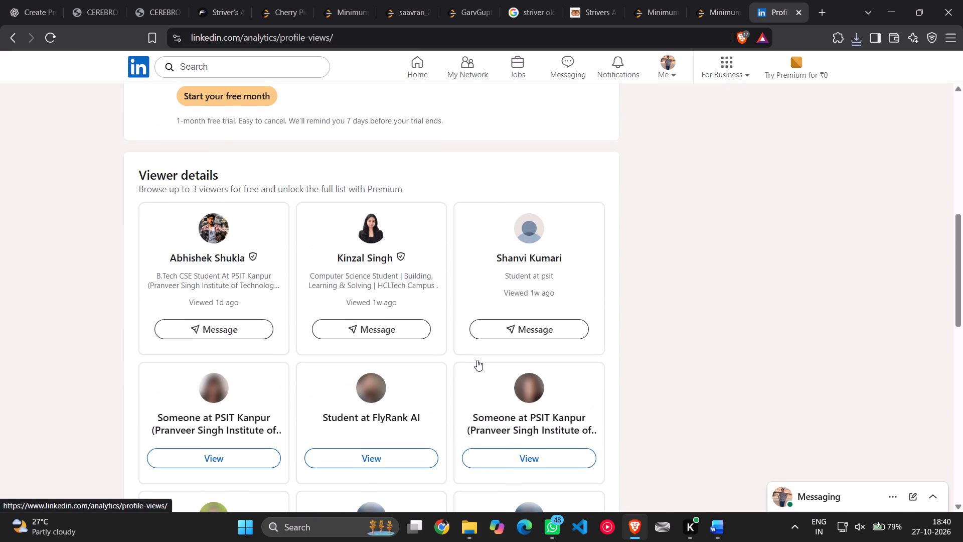
scroll(477, 360, right, 1)
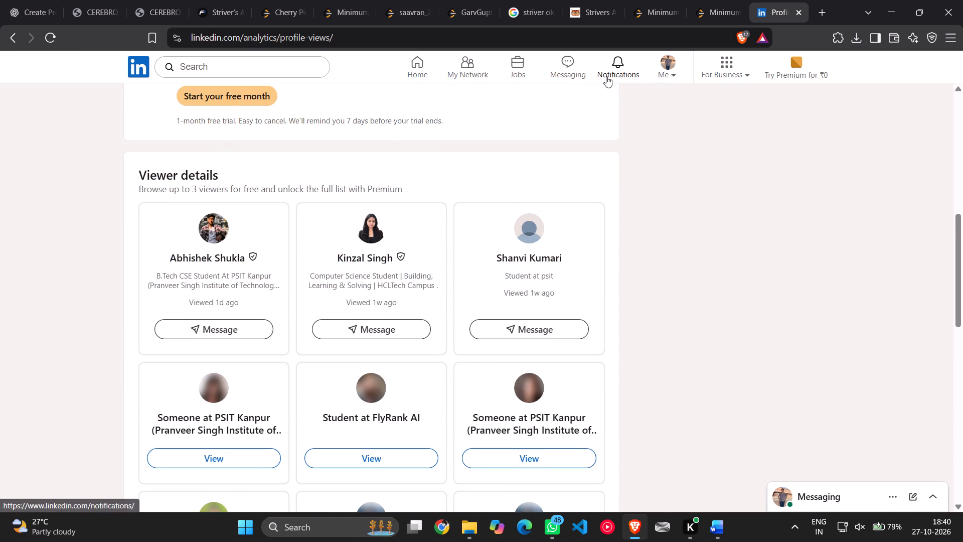
Return to the notifications, reopen the profile-views notification and examine the viewer cards under Viewer details up close.
click(625, 69)
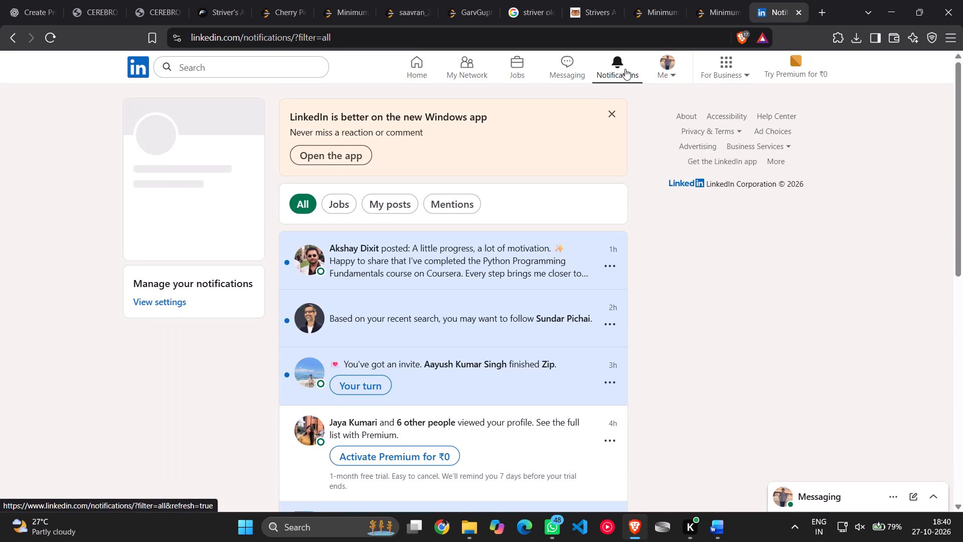
scroll(538, 265, down, 1)
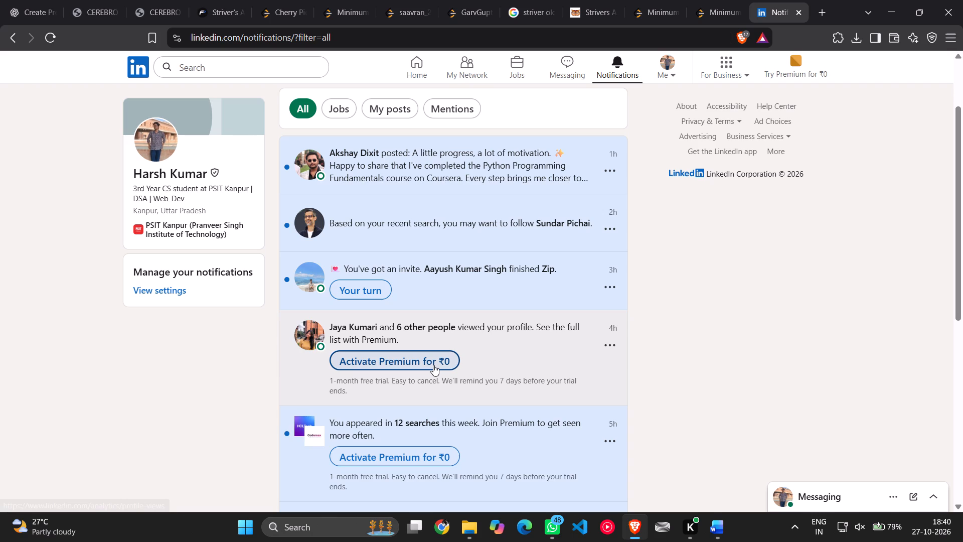
click(462, 336)
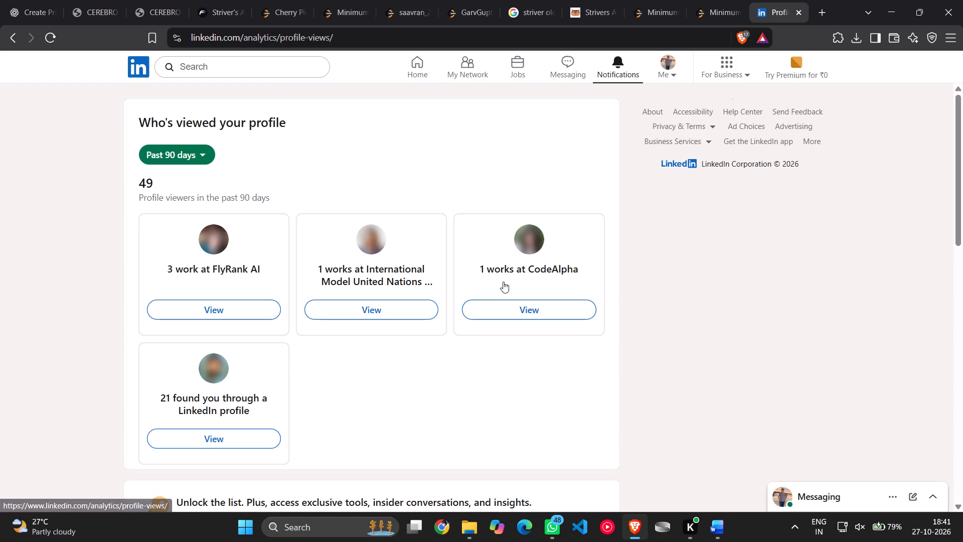
scroll(445, 386, down, 3)
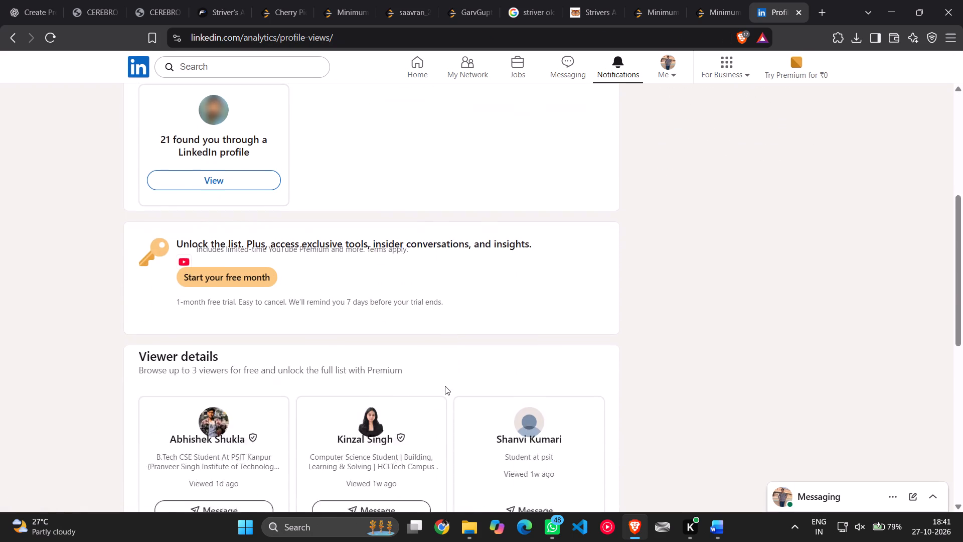
scroll(445, 386, down, 1)
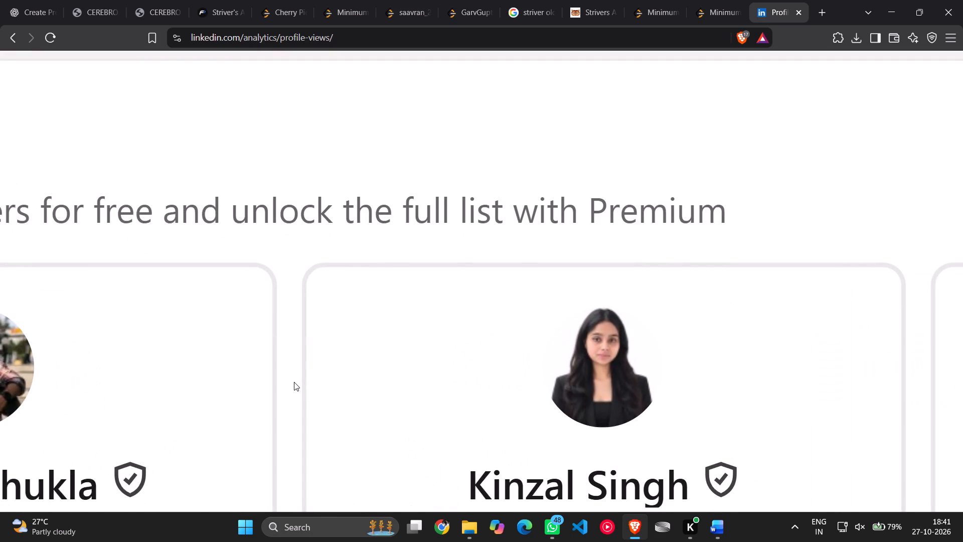
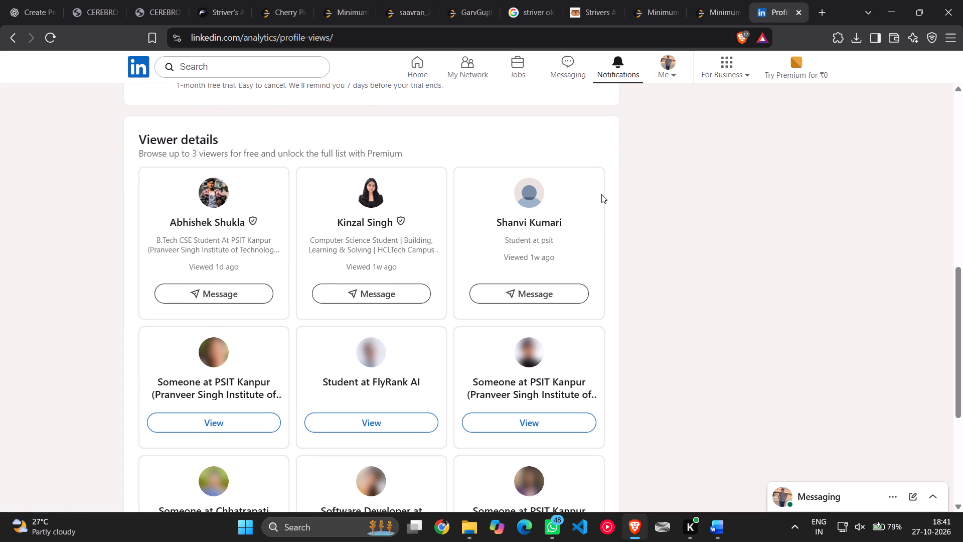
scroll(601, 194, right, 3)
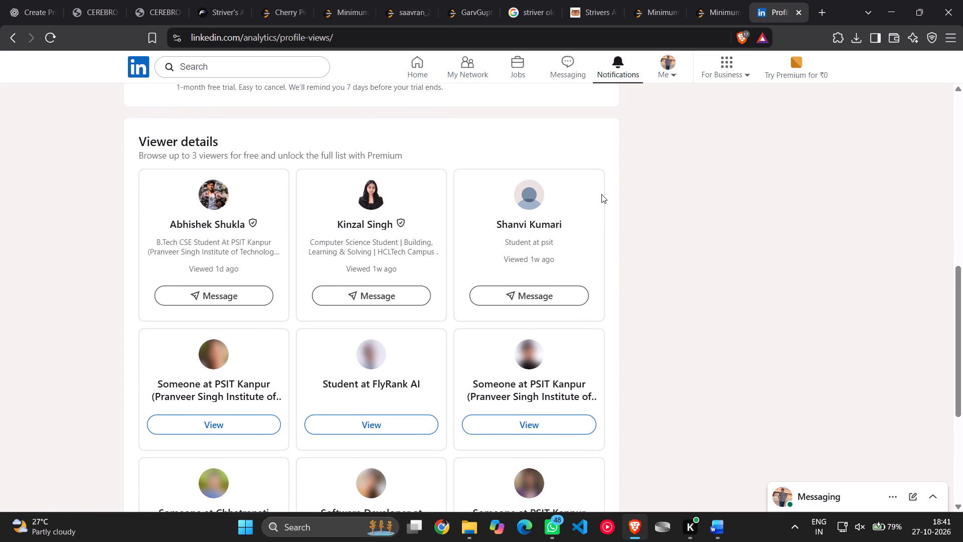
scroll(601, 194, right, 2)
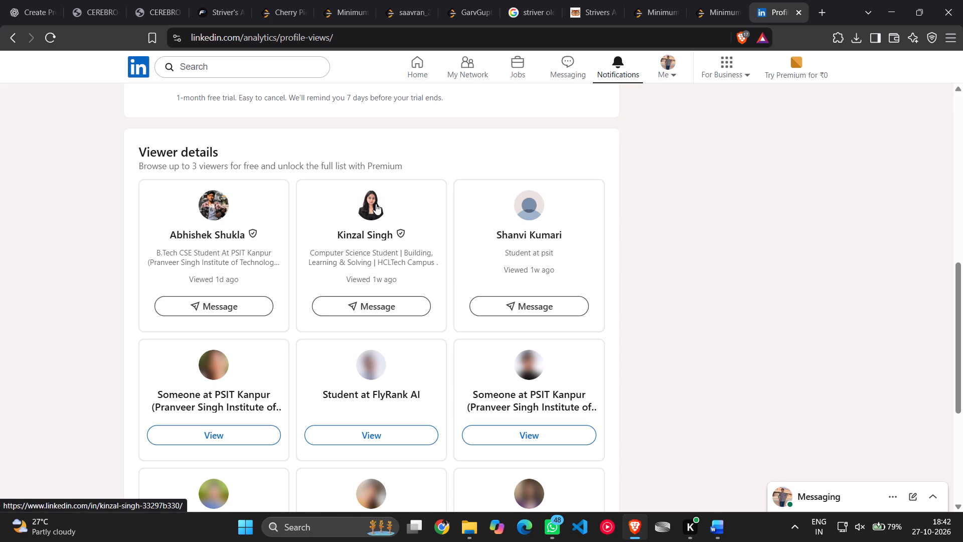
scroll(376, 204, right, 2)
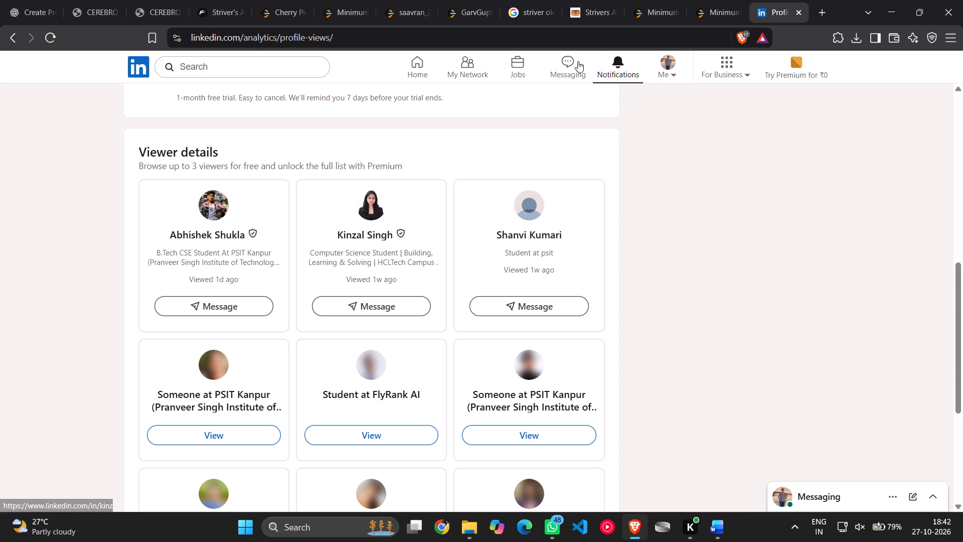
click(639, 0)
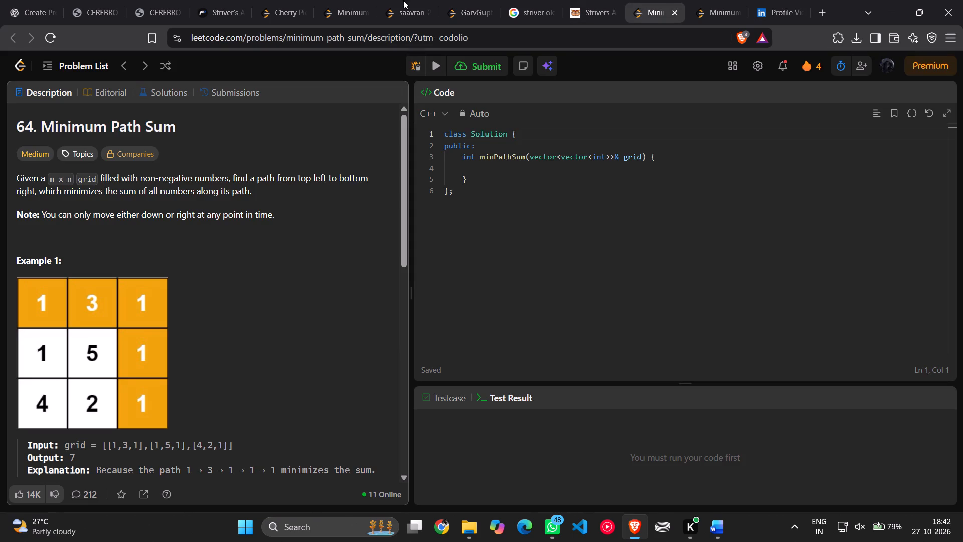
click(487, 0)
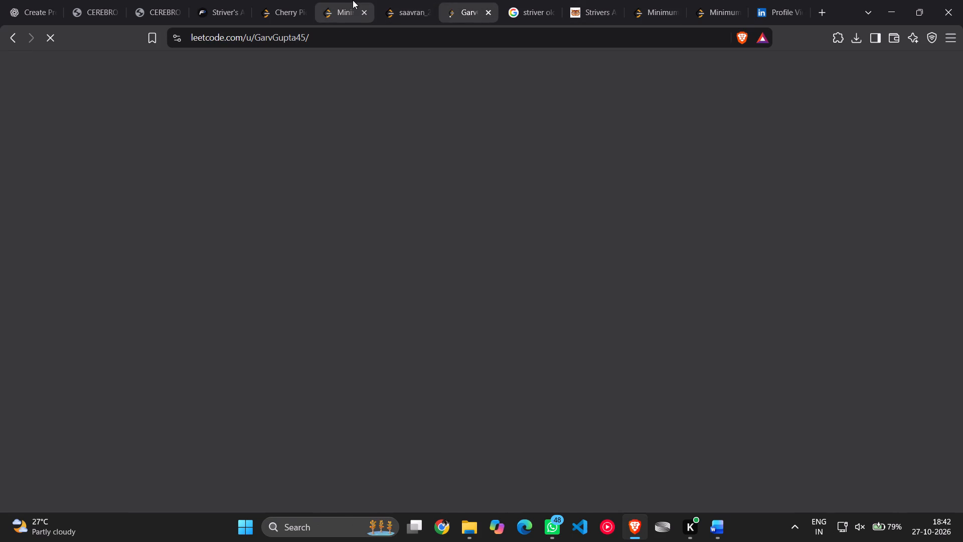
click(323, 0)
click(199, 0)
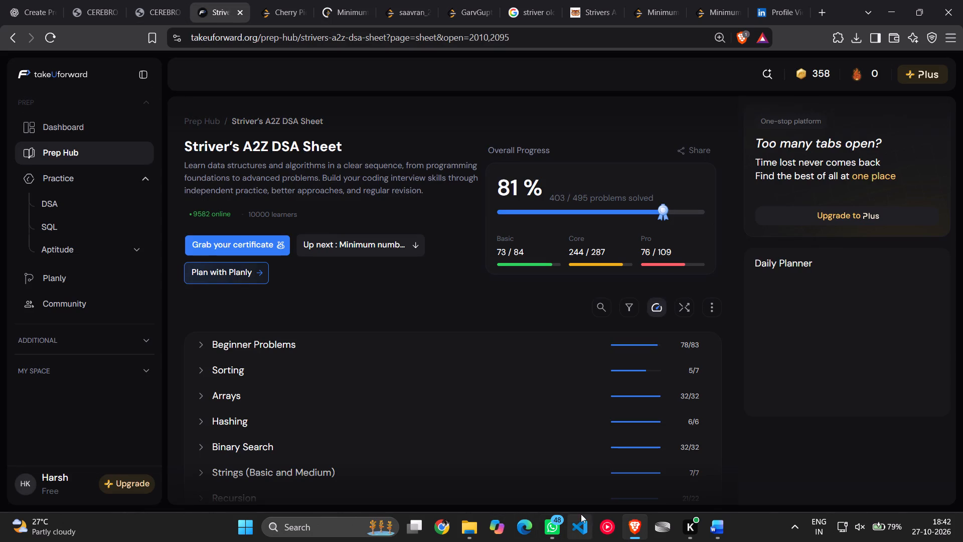
Open the recent Word file CEREBRO-X_Major_Project_Synopsis_Sequence_Corrected from File Explorer and enable editing.
click(472, 520)
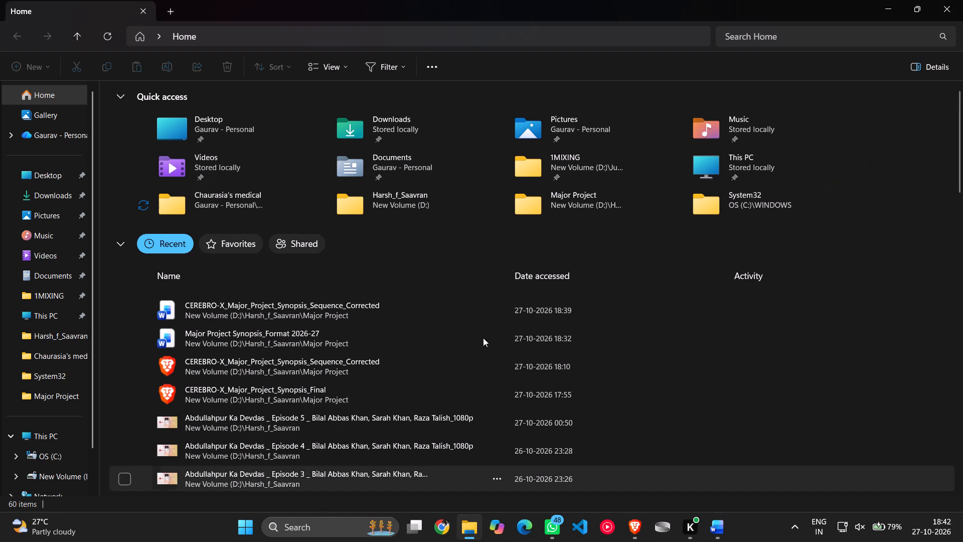
click(359, 304)
double_click(359, 304)
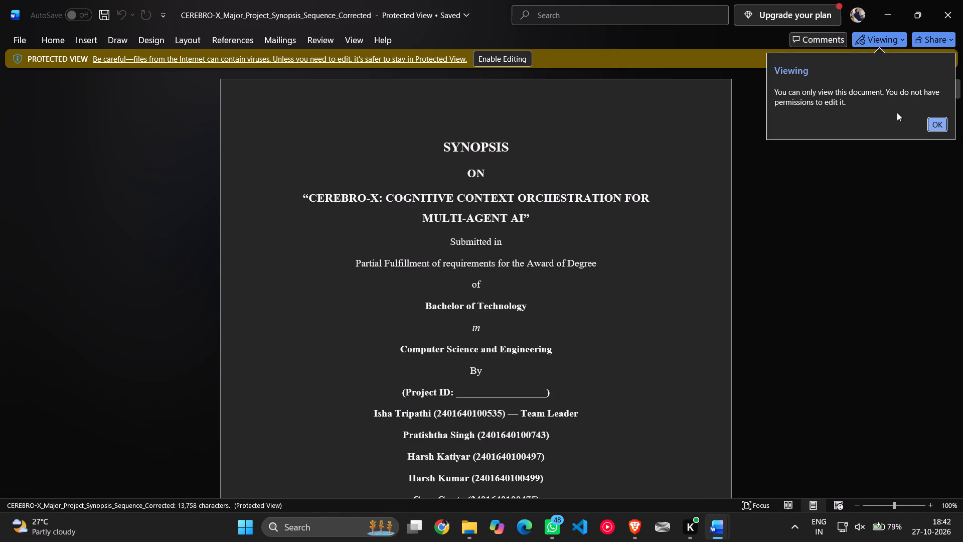
click(933, 127)
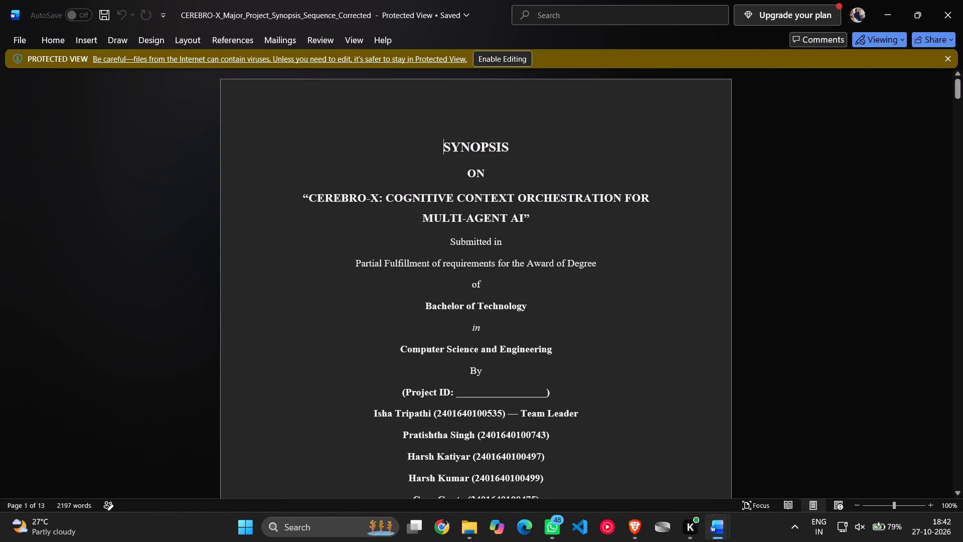
click(507, 74)
click(505, 64)
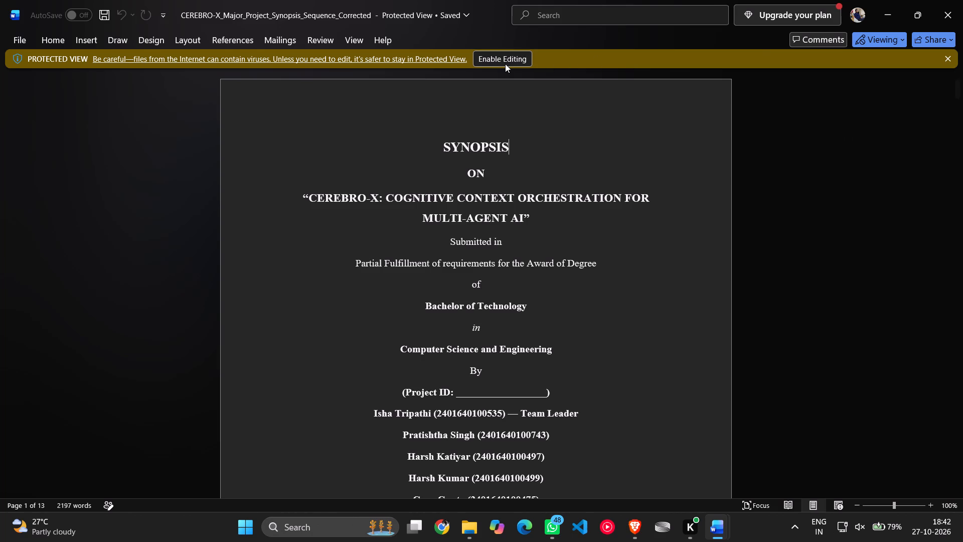
click(505, 64)
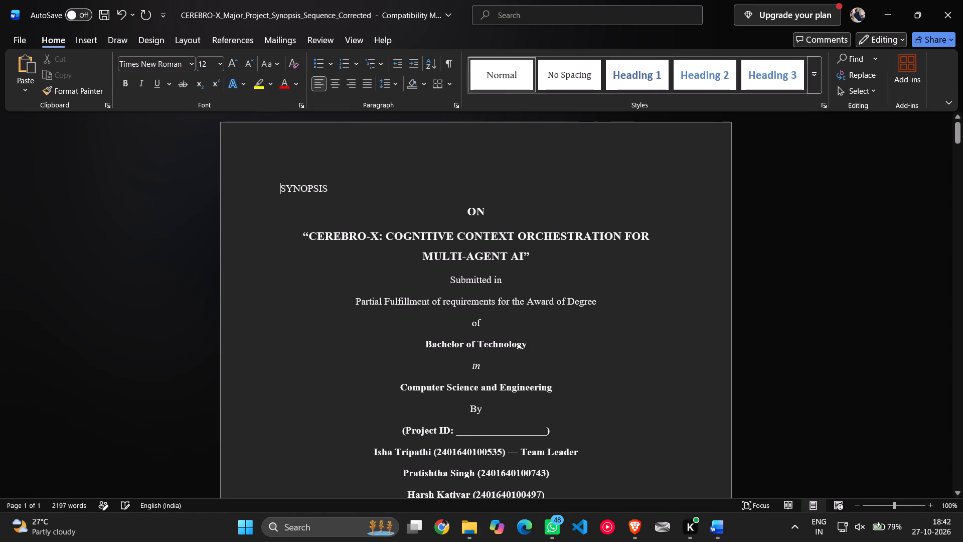
Undo the accidental Normal style change on the SYNOPSIS title line of the cover page.
scroll(597, 154, up, 1)
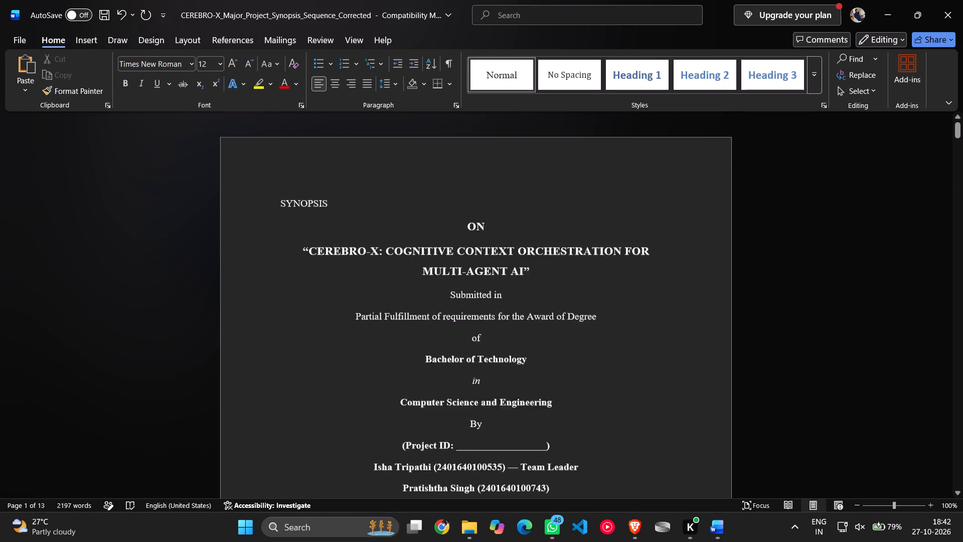
scroll(597, 154, up, 1)
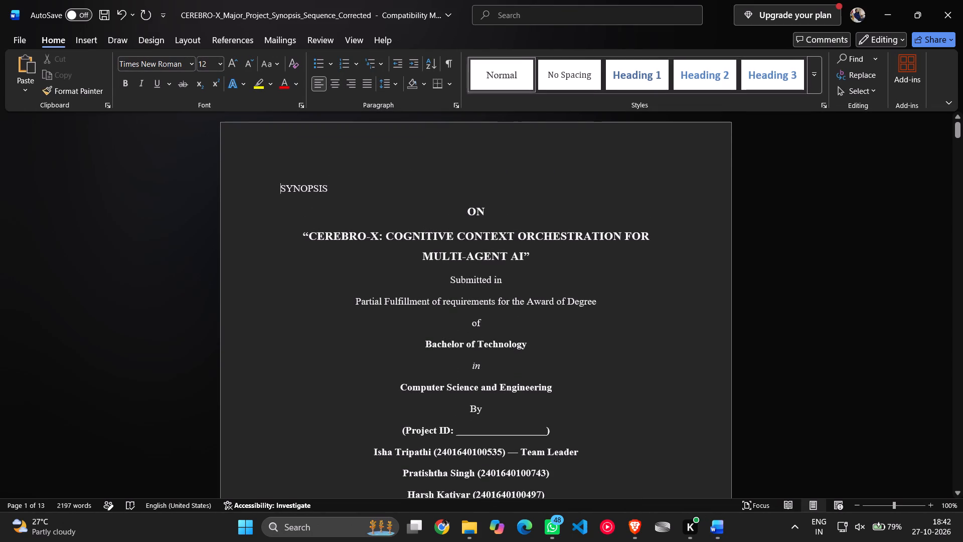
click(589, 185)
key(ctrl+z)
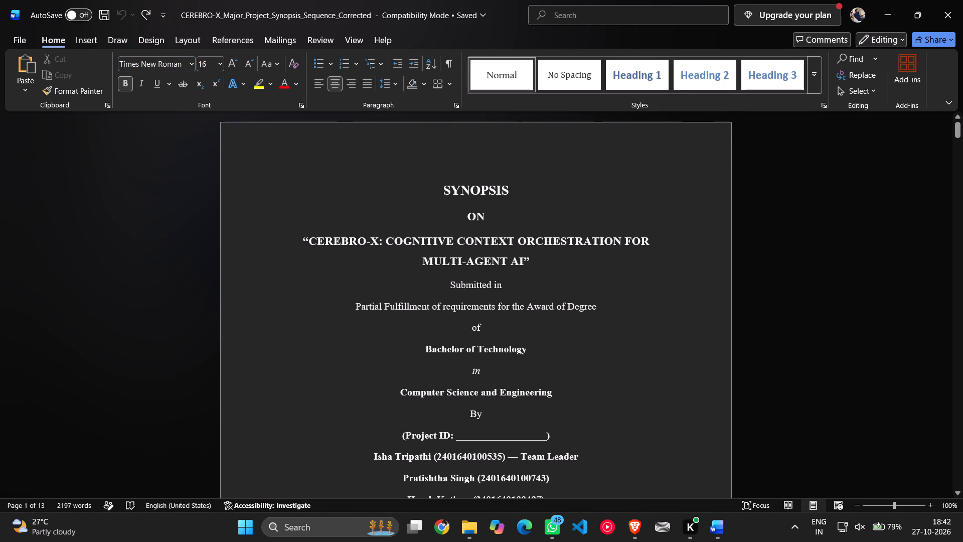
Review the cover page down to the start of the Introduction, including where the university line falls.
scroll(589, 185, down, 2)
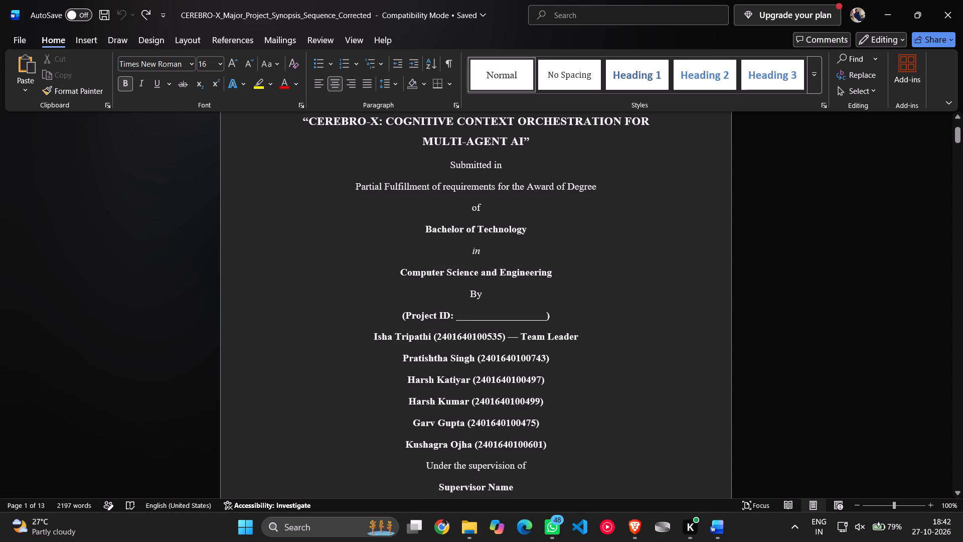
scroll(589, 185, down, 4)
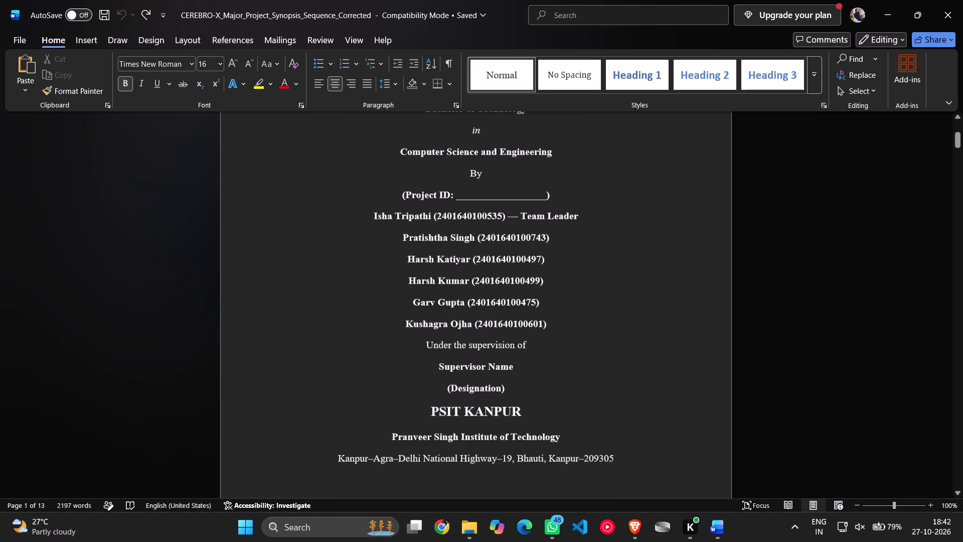
scroll(589, 185, down, 4)
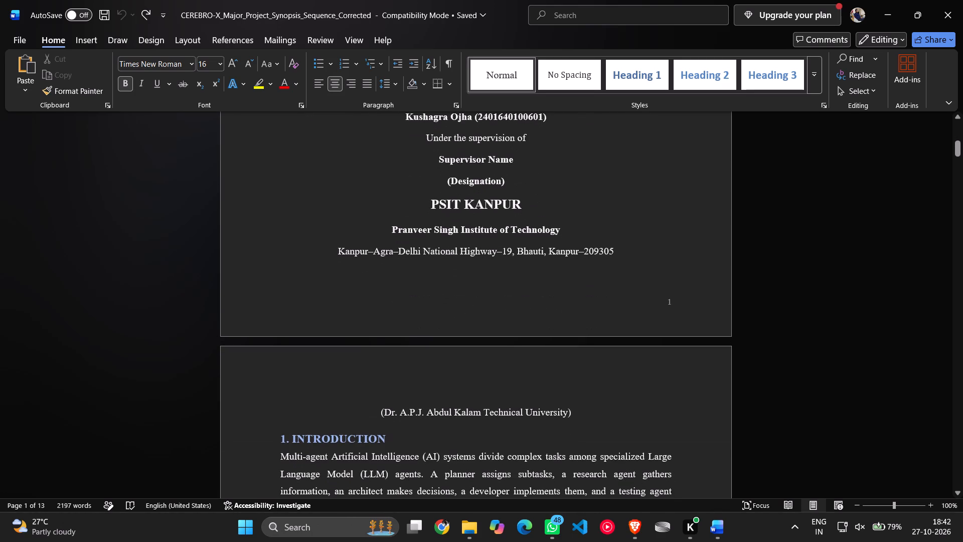
scroll(589, 185, down, 3)
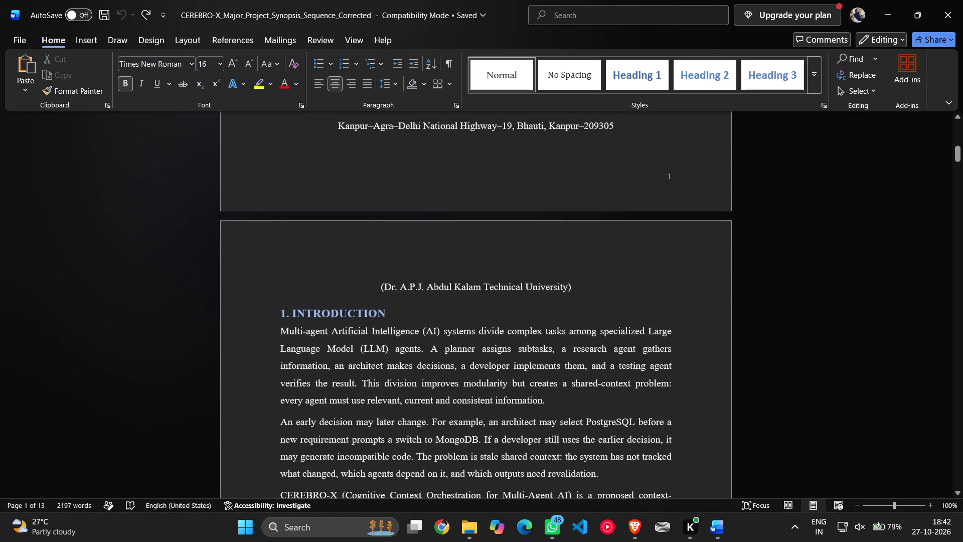
scroll(589, 185, down, 3)
scroll(589, 185, up, 3)
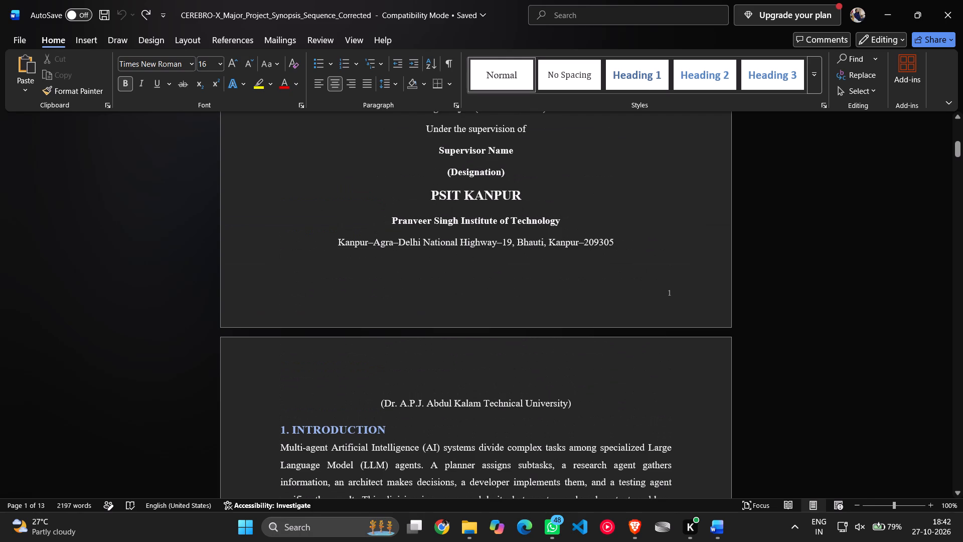
scroll(504, 263, up, 2)
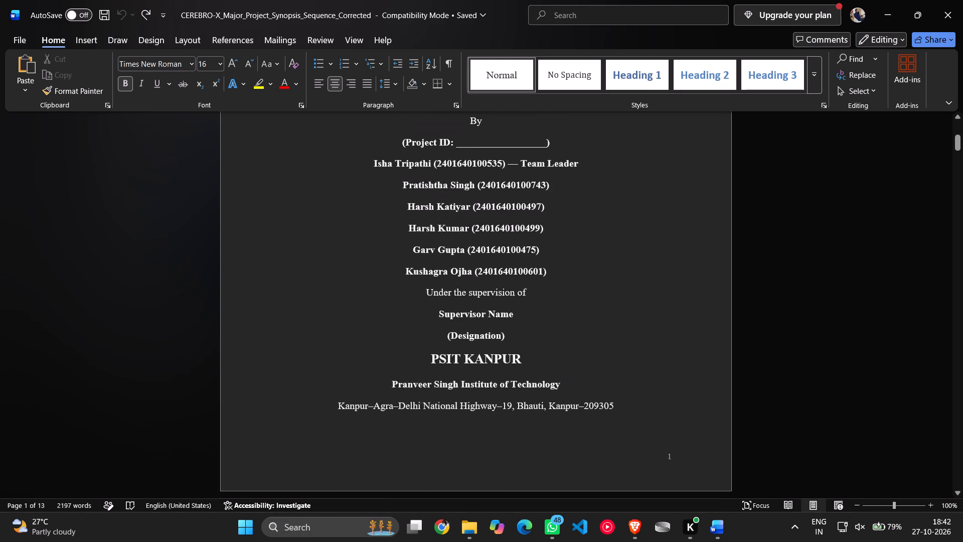
scroll(504, 263, up, 2)
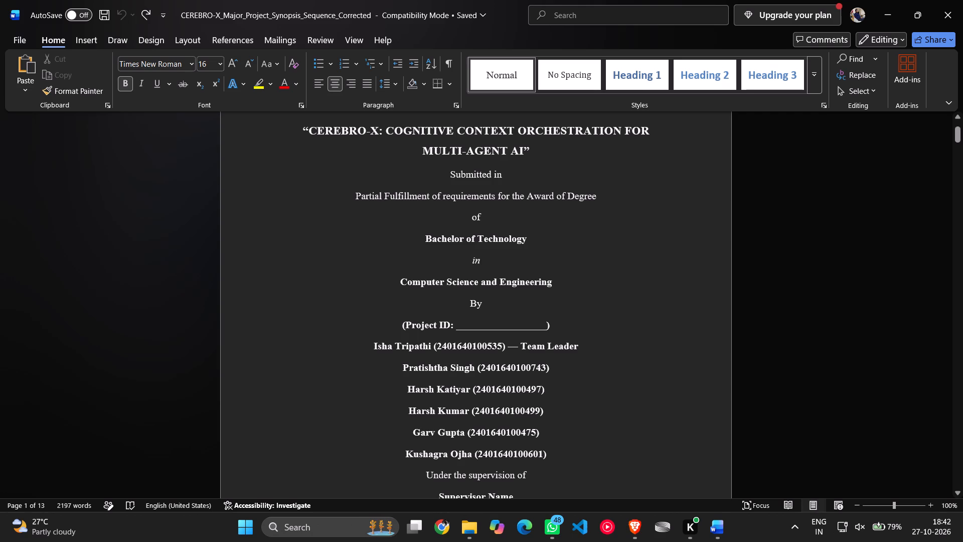
Replace the separate "in" line below Bachelor of Technology on the cover page with a comma after Technology.
drag(486, 268, 529, 245)
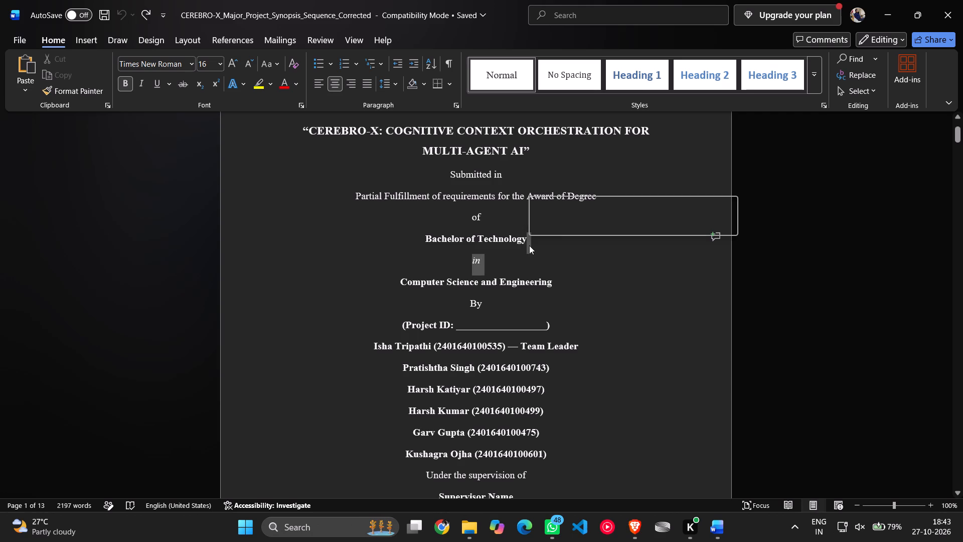
key(comma)
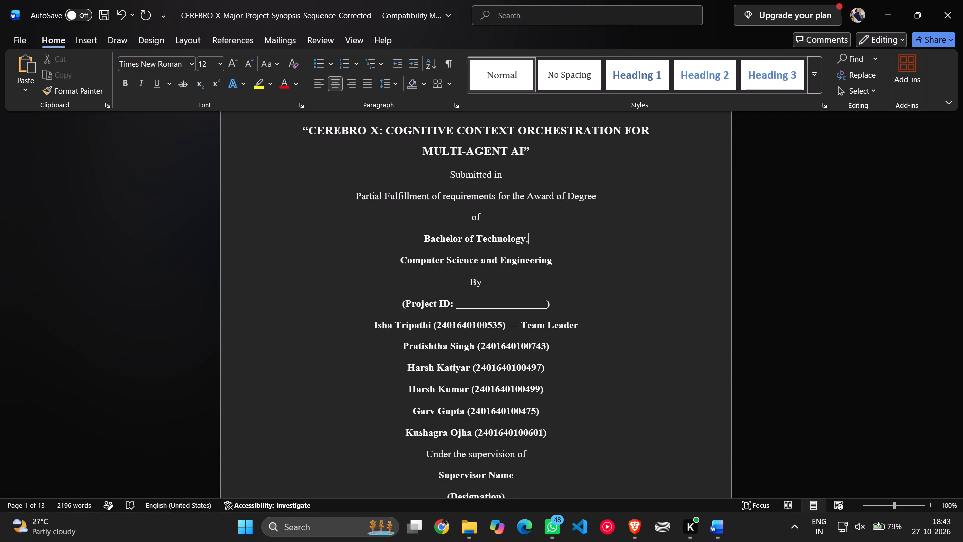
Review the layout of the cover page, the Introduction and the Project Objective section down to Scope boundary.
scroll(529, 245, down, 3)
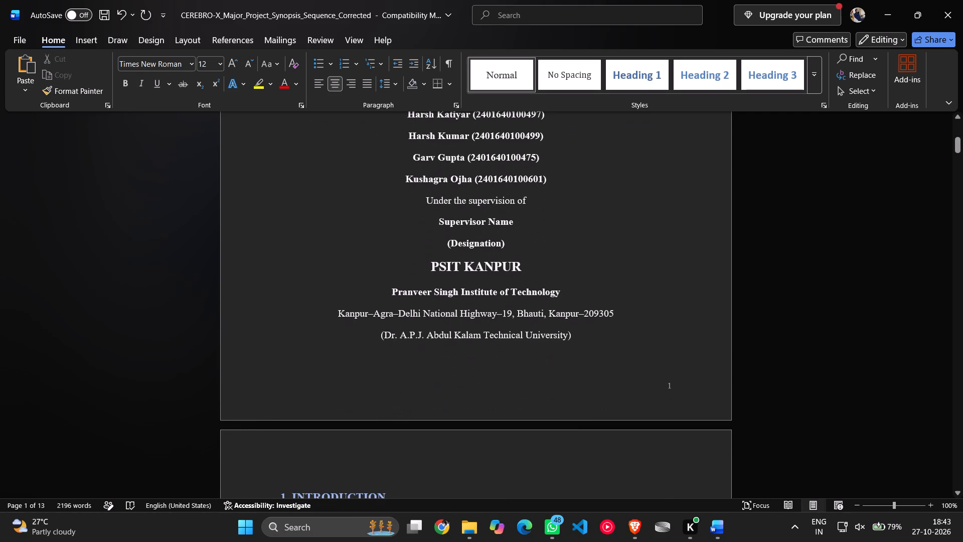
scroll(529, 245, down, 1)
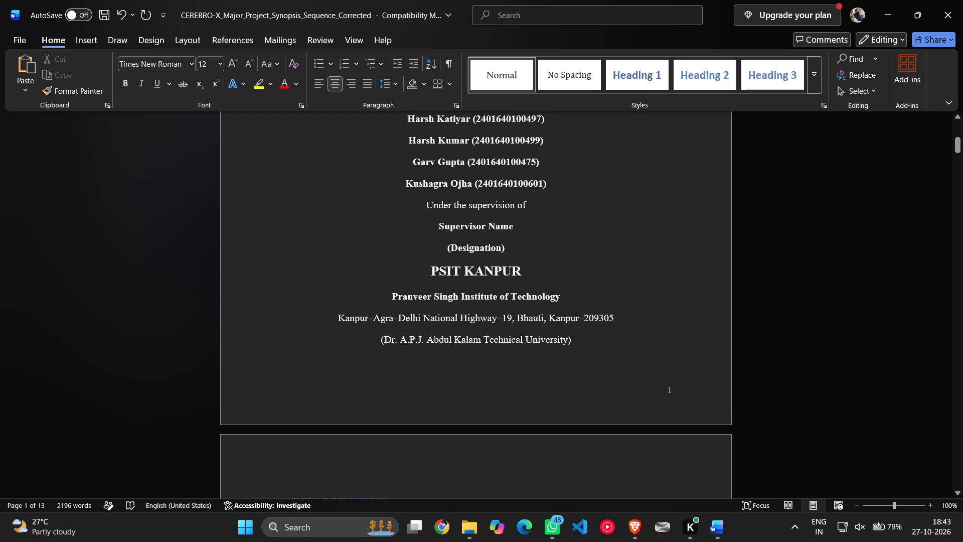
scroll(488, 323, down, 2)
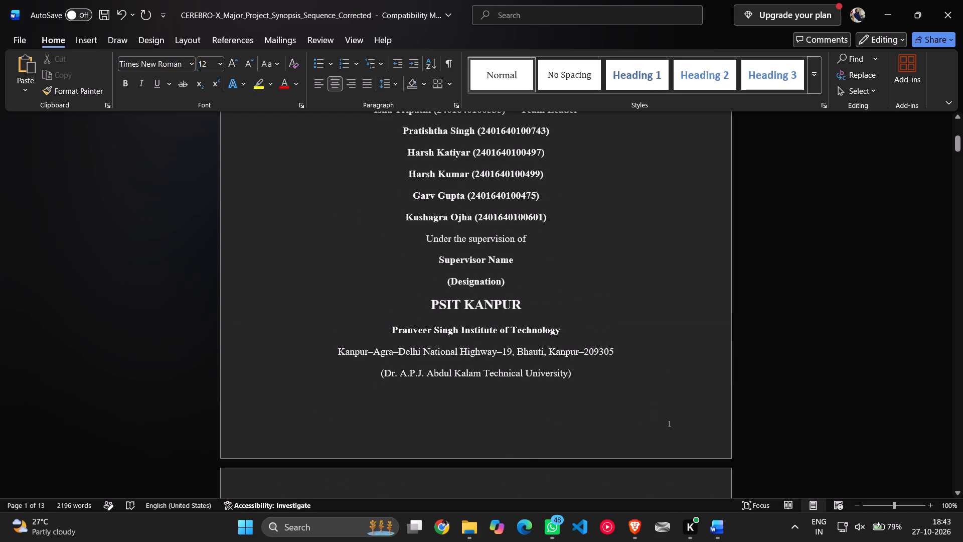
scroll(488, 323, down, 2)
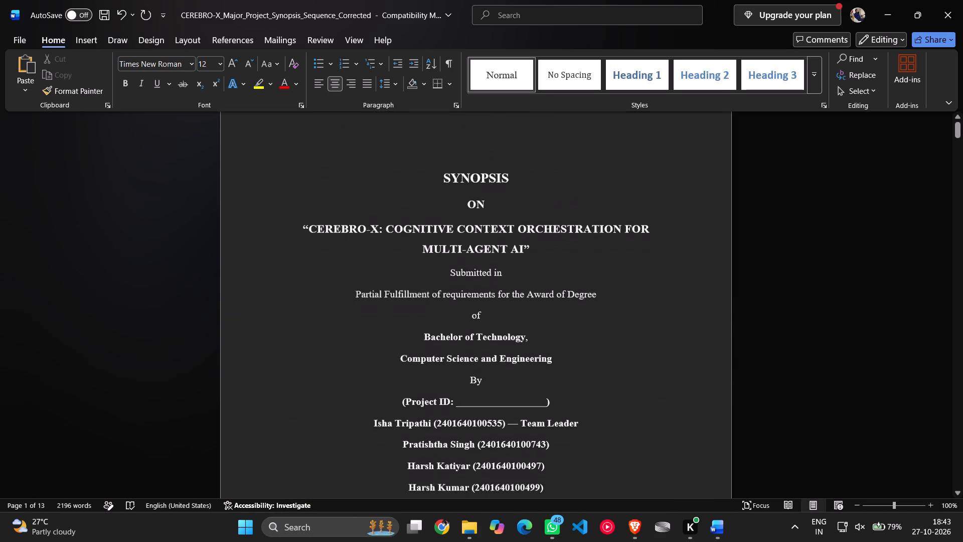
scroll(488, 323, down, 2)
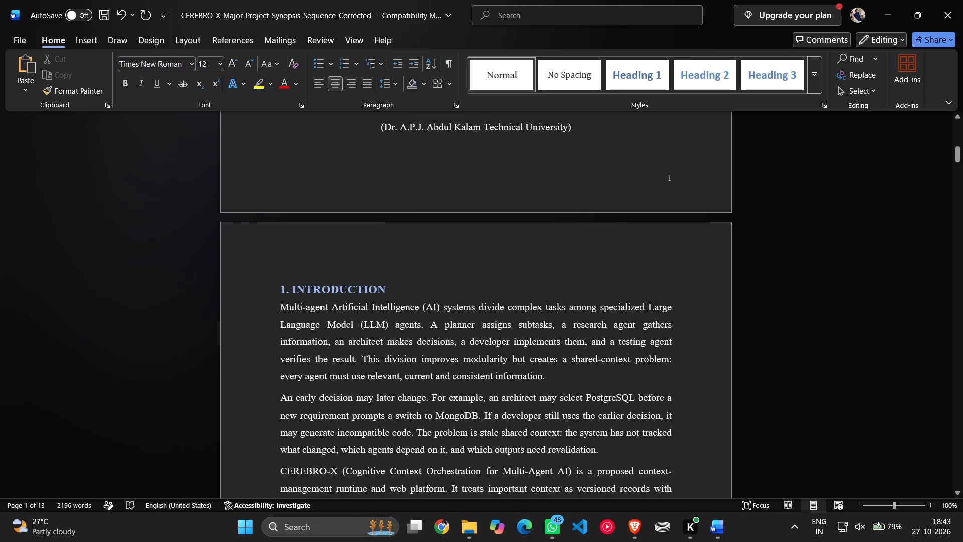
scroll(274, 277, down, 4)
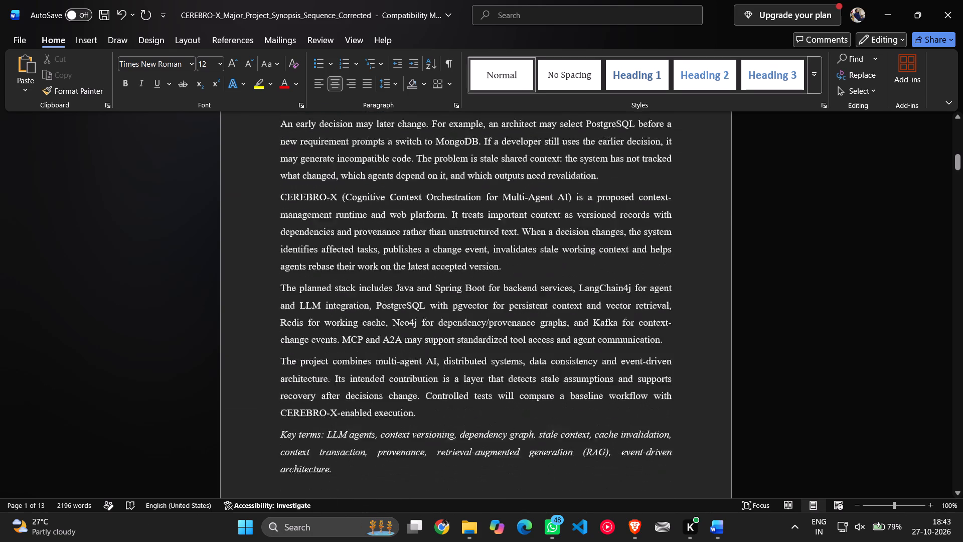
scroll(274, 277, down, 8)
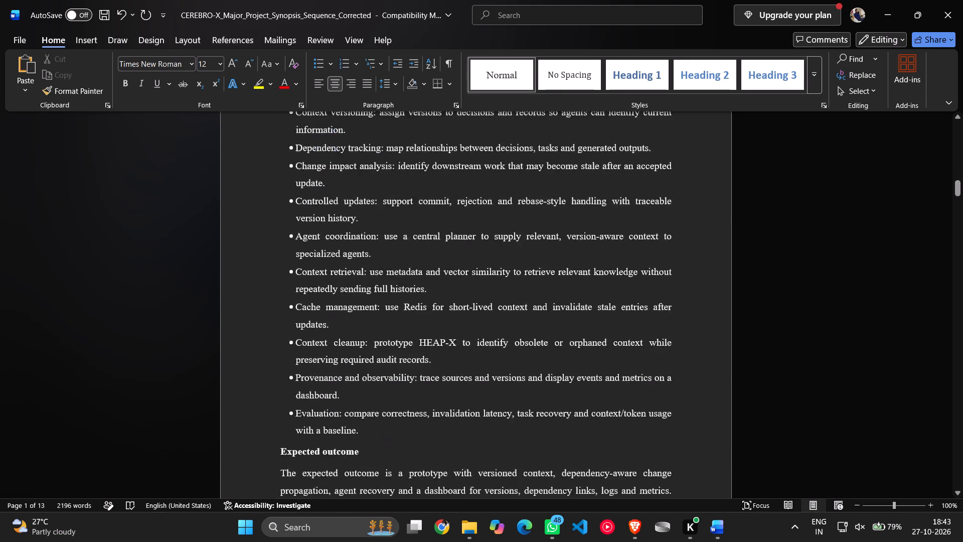
scroll(274, 277, down, 4)
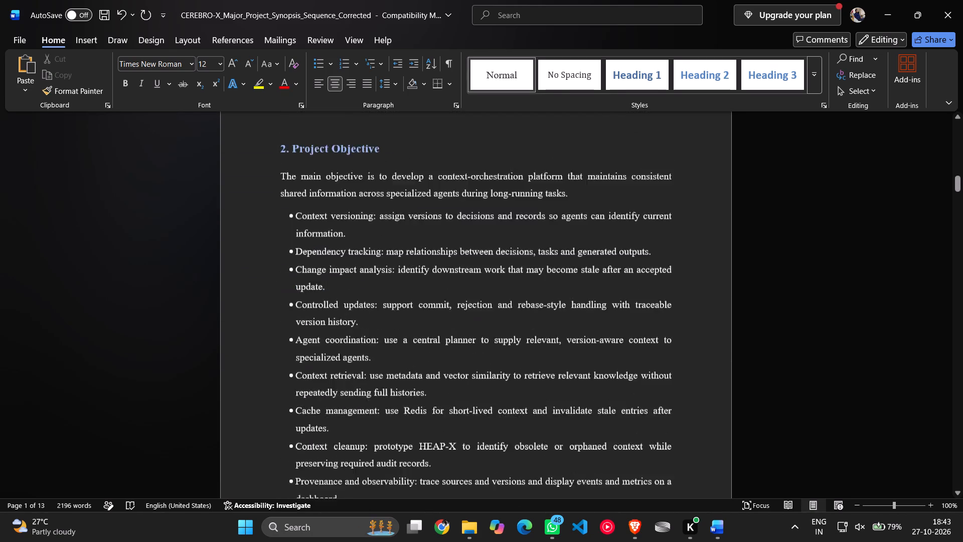
scroll(274, 277, down, 4)
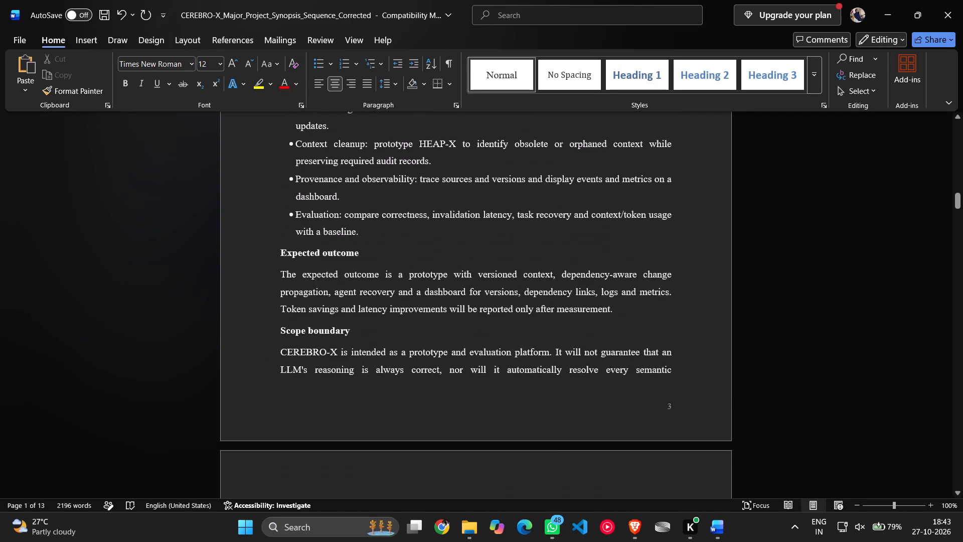
Examine the page breaks and empty space between the end of the Scope boundary text and the 3. Literature Survey section.
scroll(274, 277, down, 3)
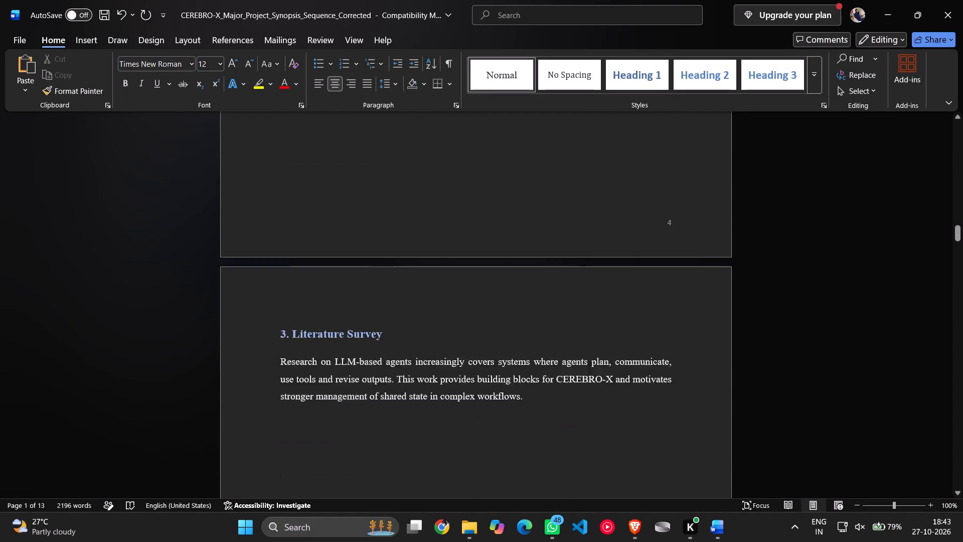
scroll(274, 277, down, 8)
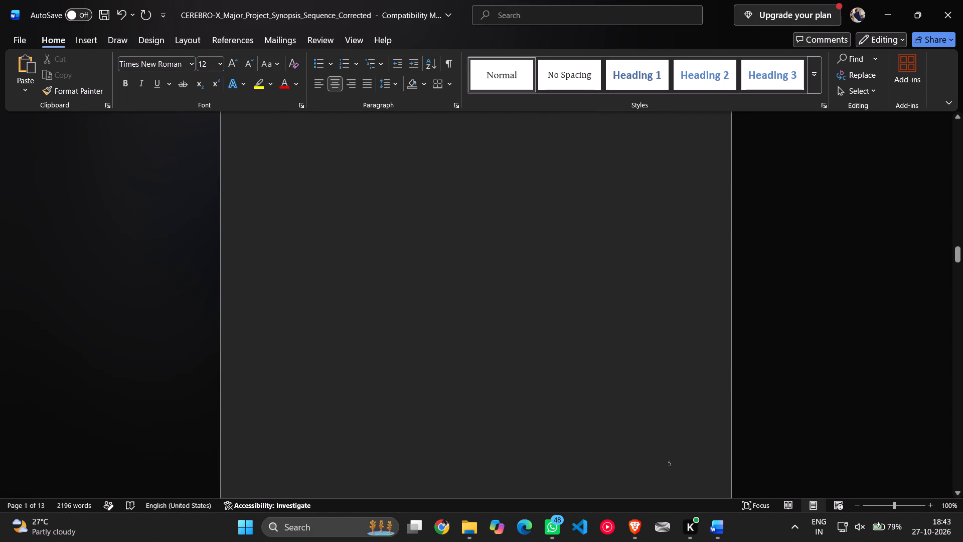
scroll(274, 277, down, 3)
scroll(274, 277, up, 3)
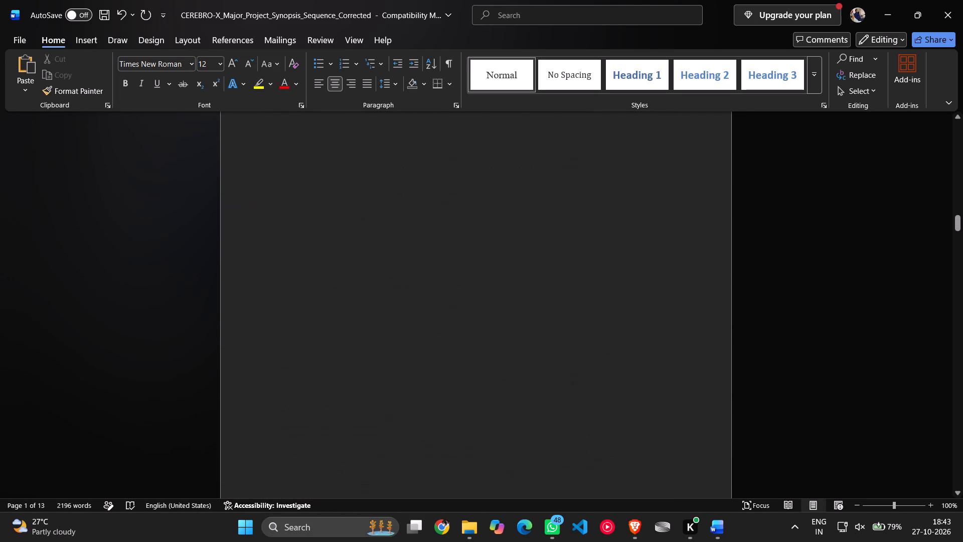
scroll(274, 277, up, 2)
scroll(274, 277, down, 4)
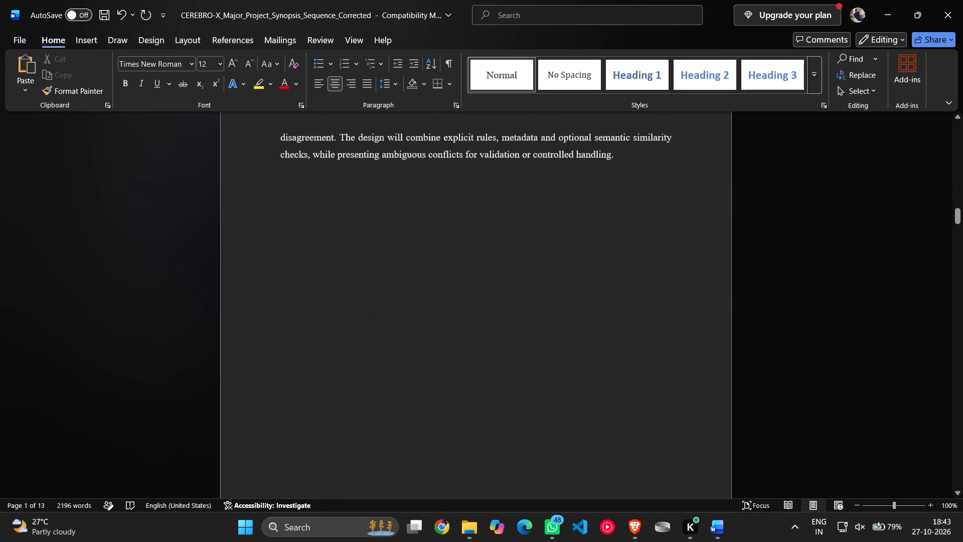
scroll(274, 277, down, 3)
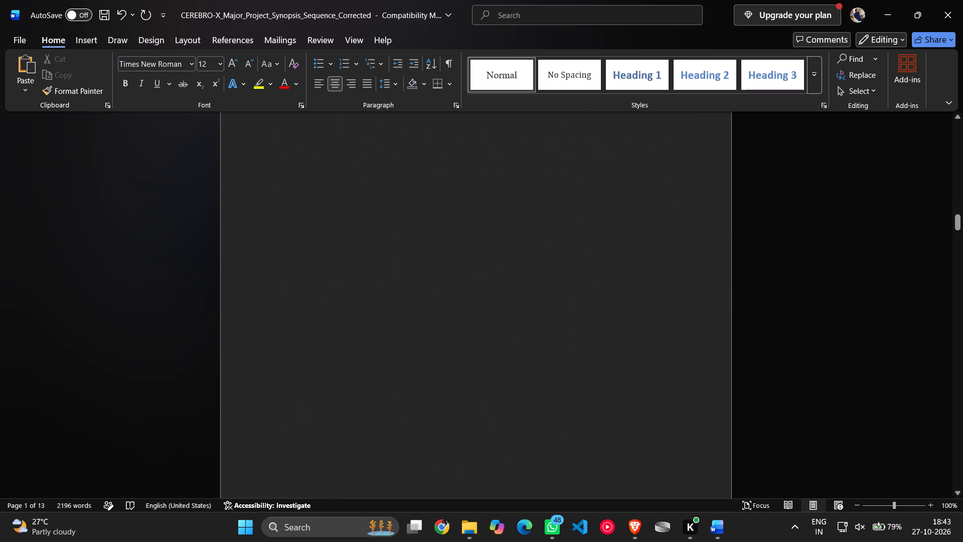
scroll(274, 277, down, 3)
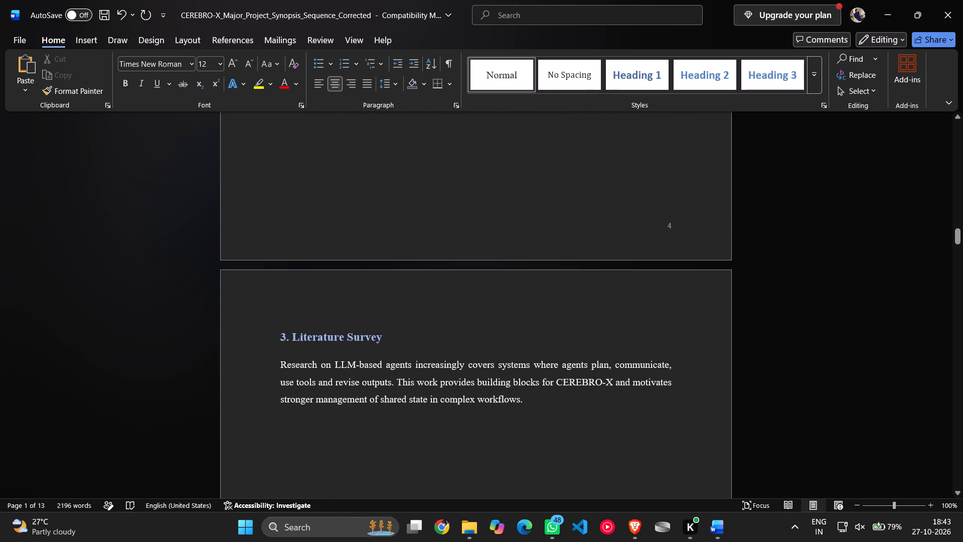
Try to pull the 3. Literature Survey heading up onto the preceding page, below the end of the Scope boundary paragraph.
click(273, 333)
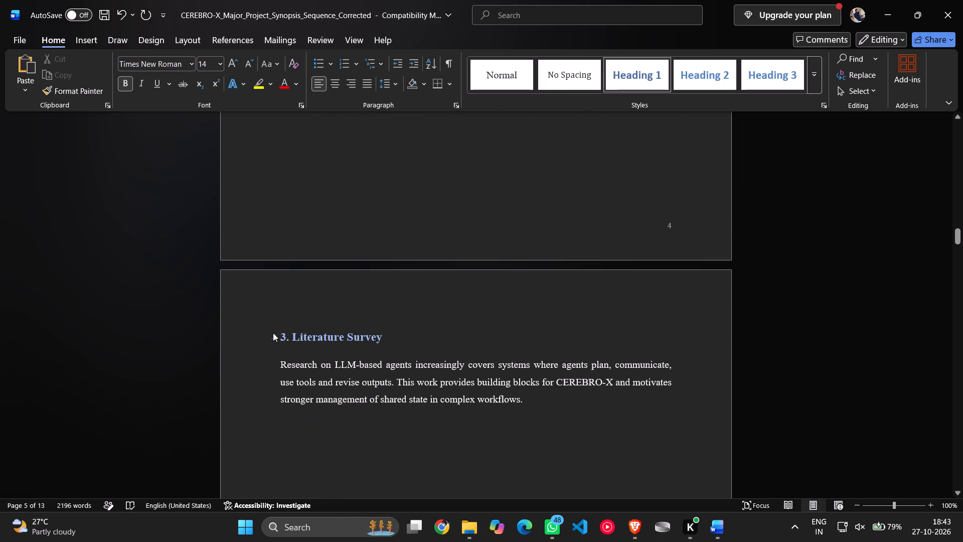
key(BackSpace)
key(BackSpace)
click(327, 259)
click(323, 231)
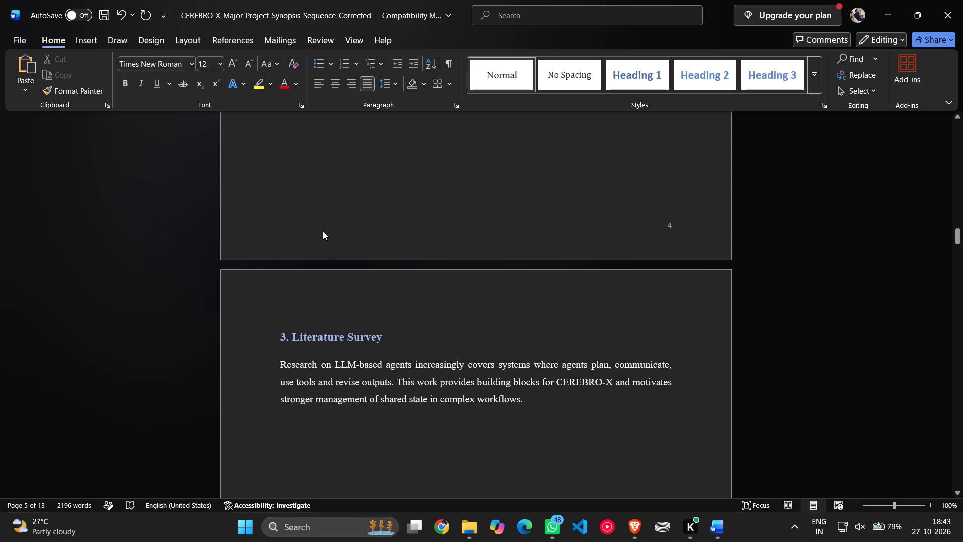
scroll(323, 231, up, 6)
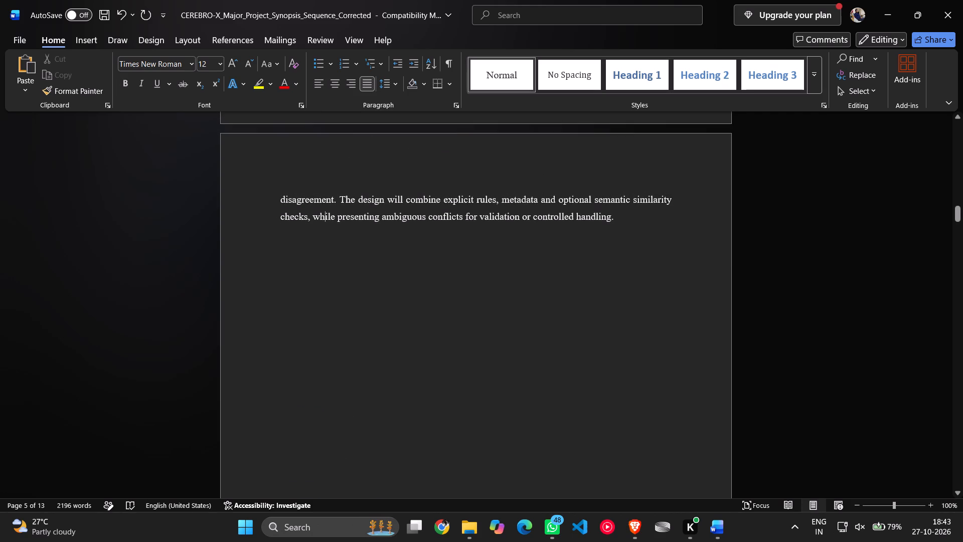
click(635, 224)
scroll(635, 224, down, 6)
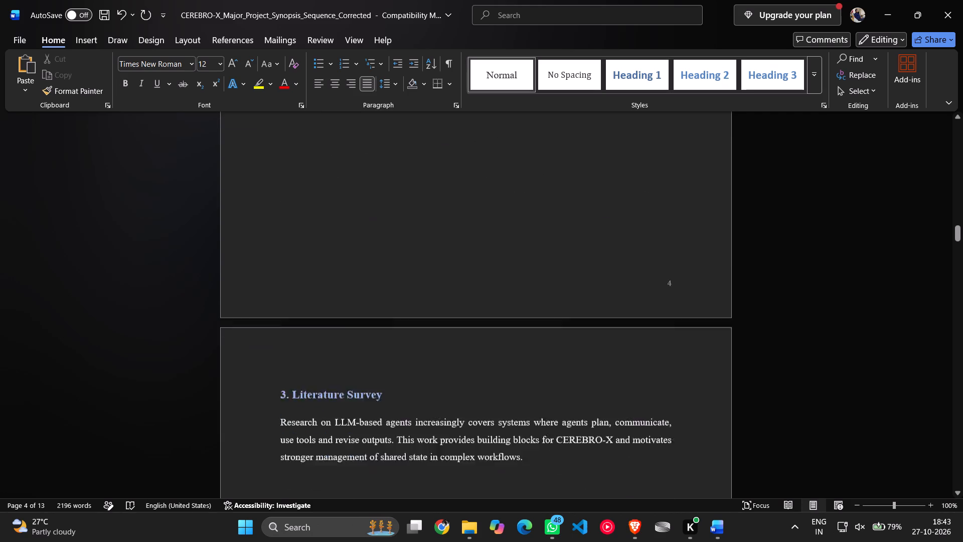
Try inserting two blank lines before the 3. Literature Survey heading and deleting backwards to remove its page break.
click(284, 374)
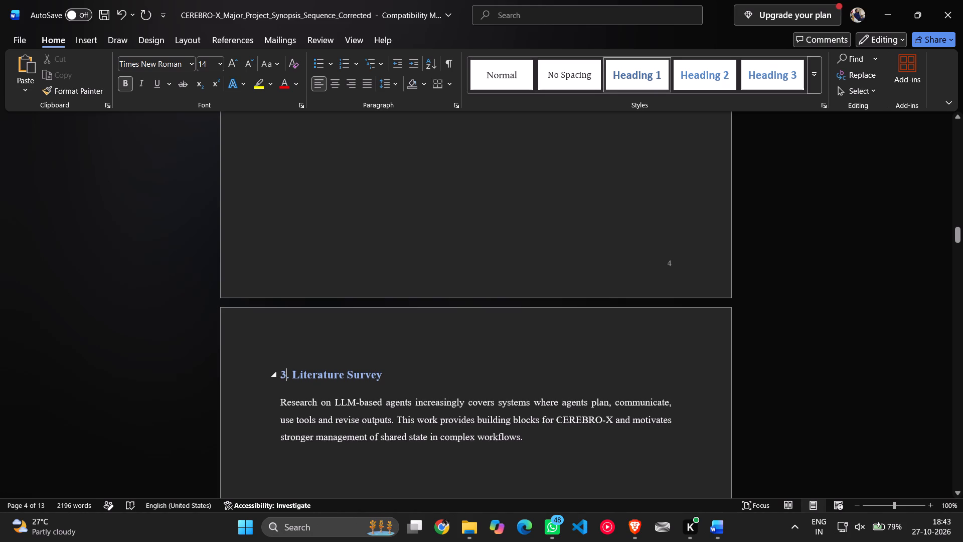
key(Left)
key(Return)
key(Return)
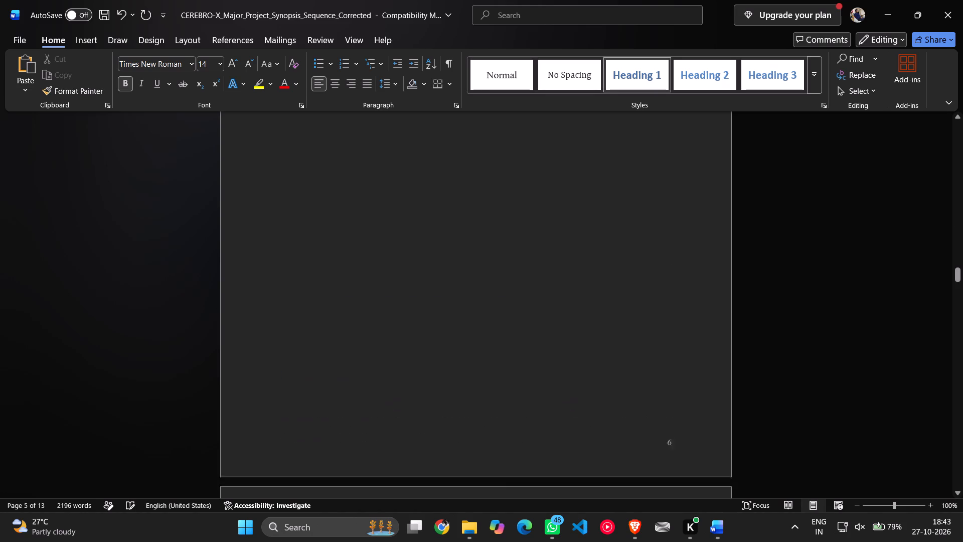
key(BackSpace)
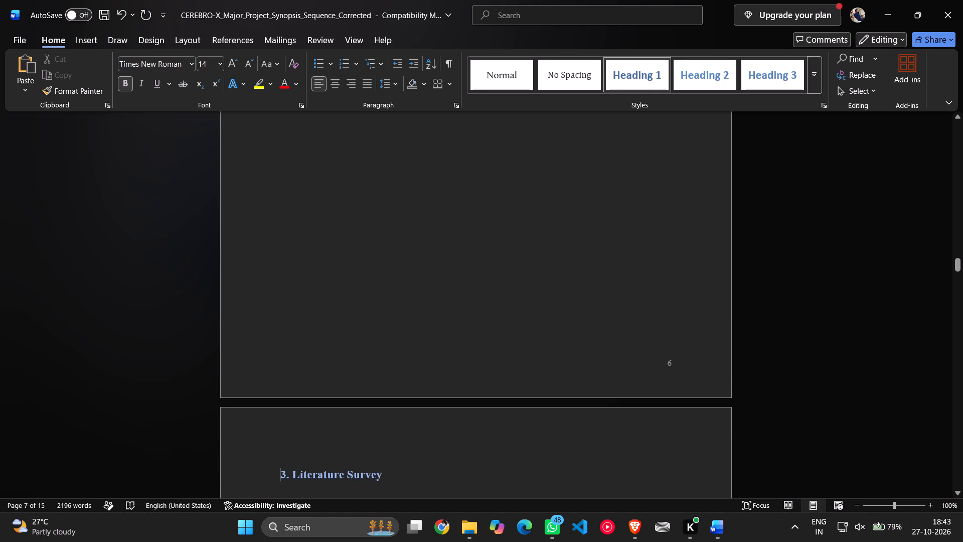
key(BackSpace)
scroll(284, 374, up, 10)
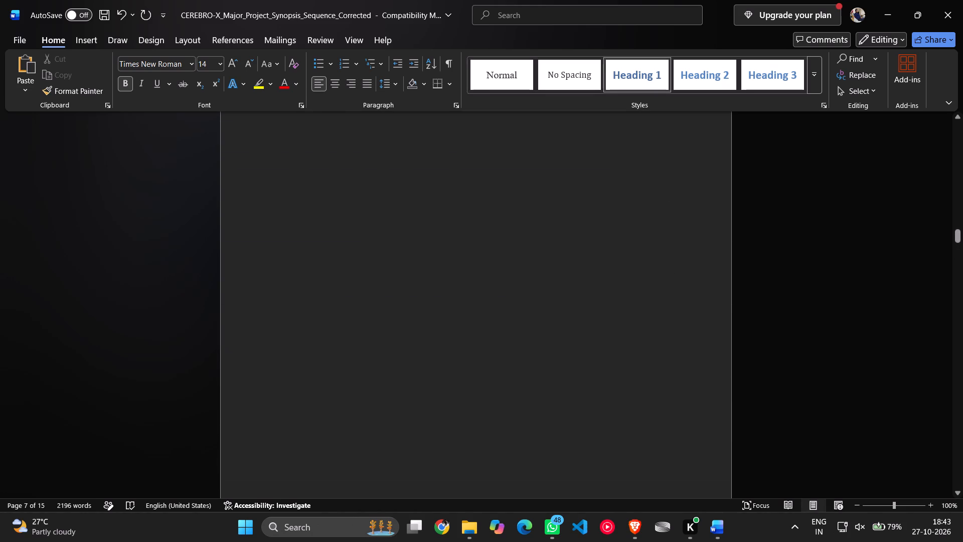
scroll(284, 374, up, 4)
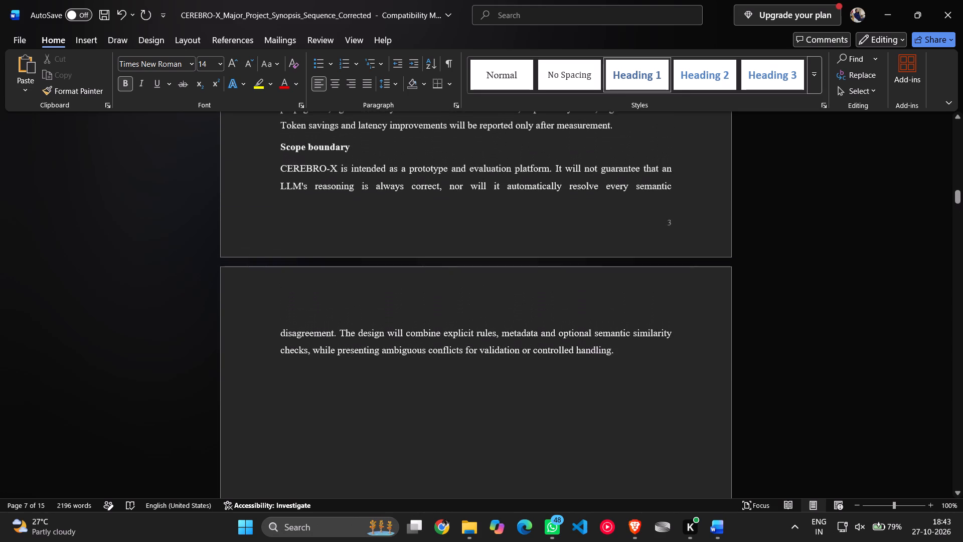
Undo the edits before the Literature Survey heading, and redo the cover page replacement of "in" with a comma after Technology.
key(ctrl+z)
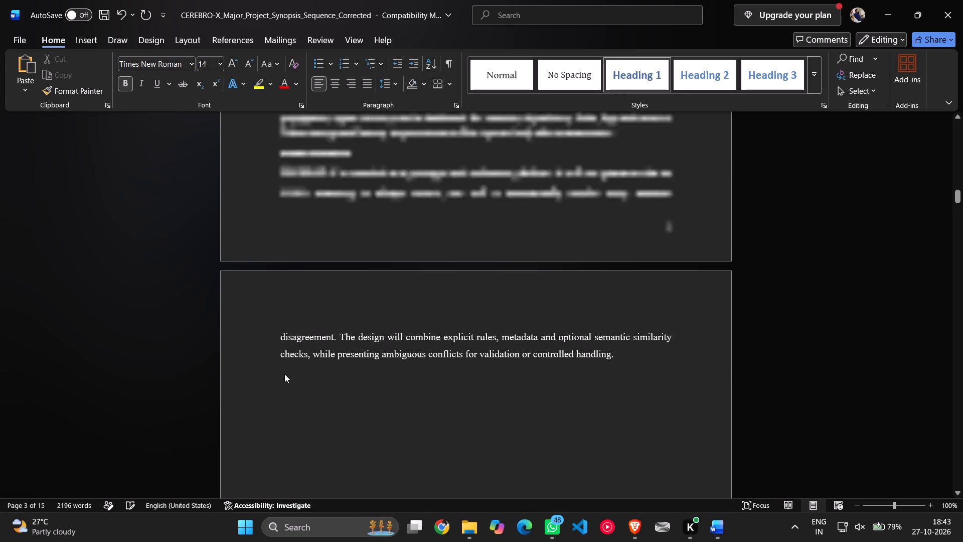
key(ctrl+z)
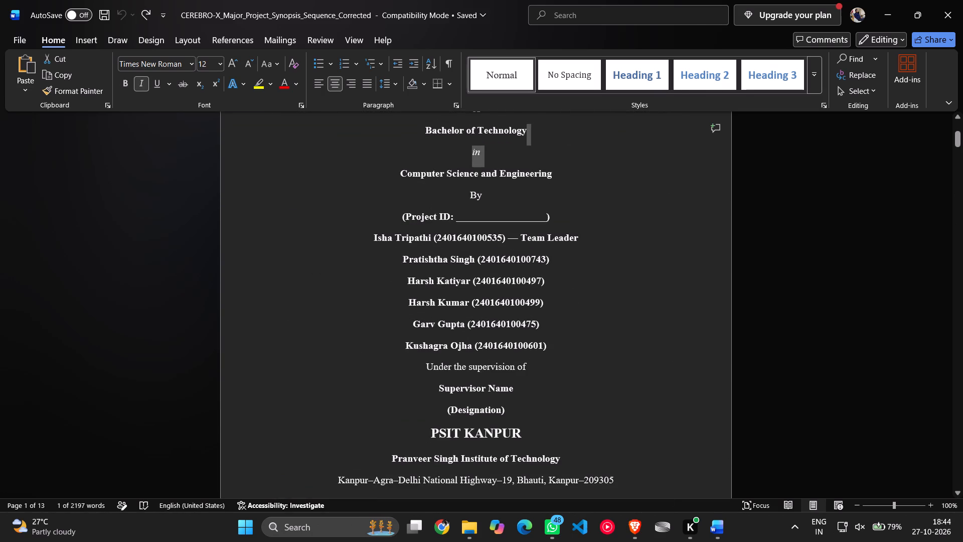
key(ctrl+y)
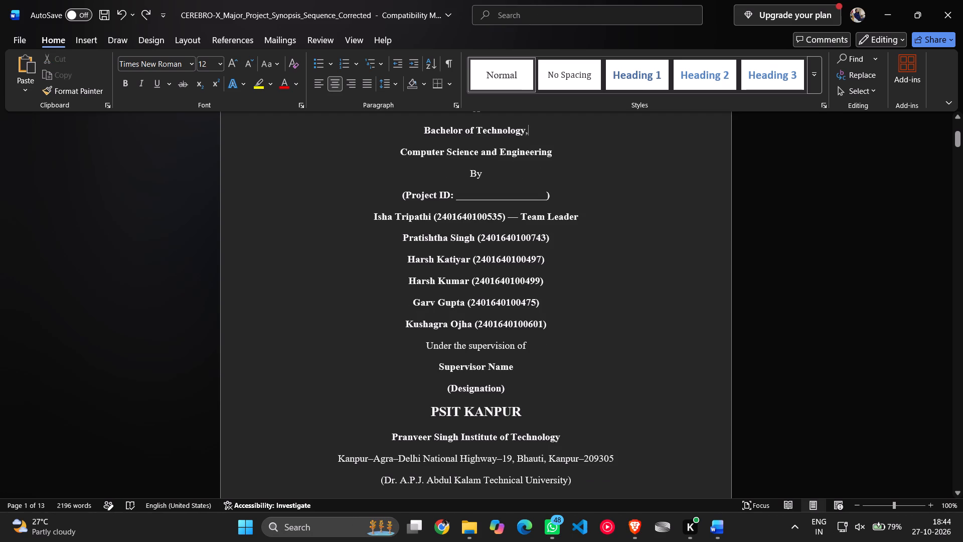
Review the page layout from the Introduction through the References [IEEE format] section, checking the gaps between sections.
scroll(494, 355, down, 5)
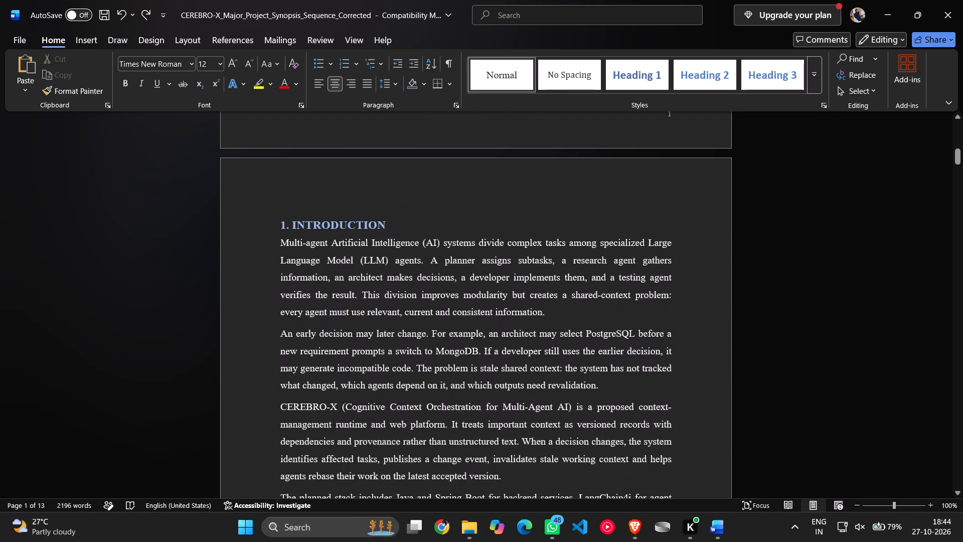
scroll(494, 355, down, 6)
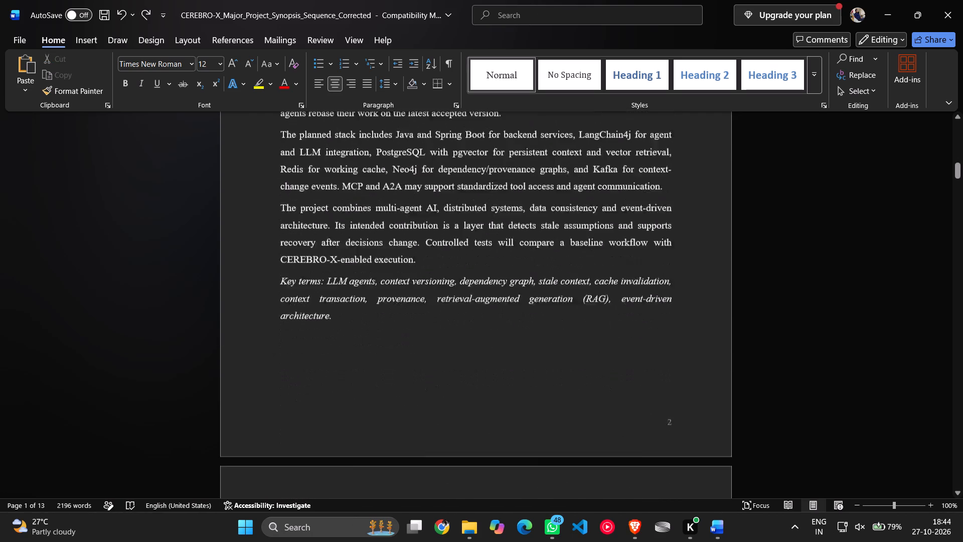
scroll(494, 355, down, 5)
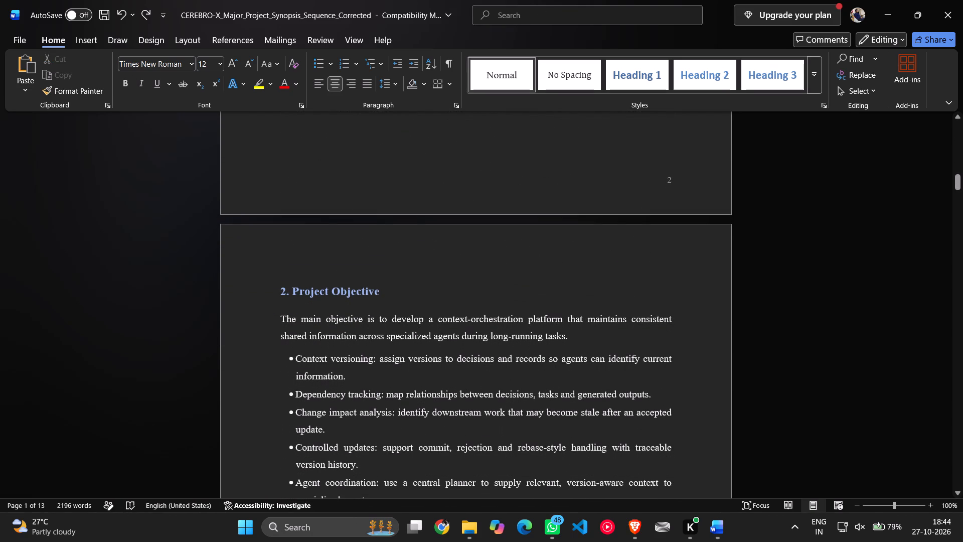
click(494, 355)
scroll(494, 355, down, 2)
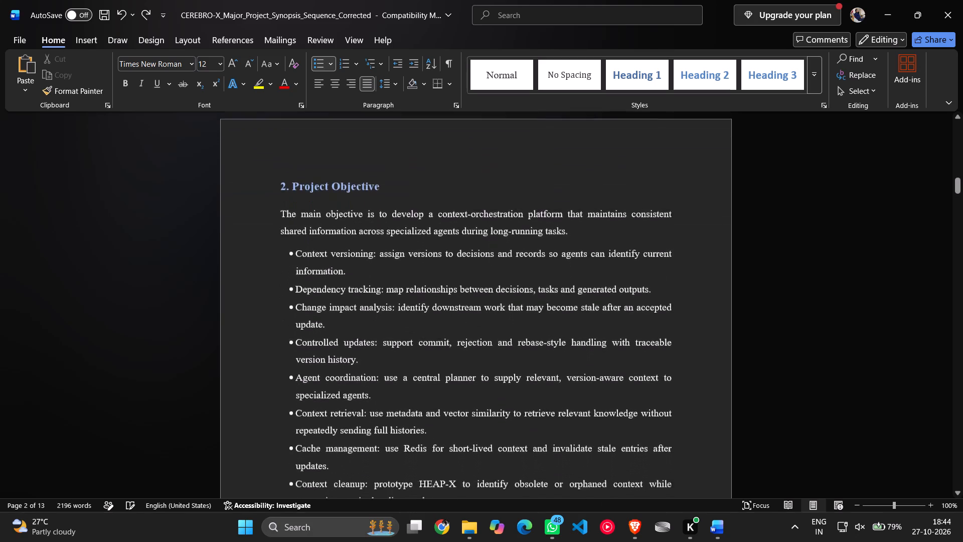
scroll(494, 355, down, 3)
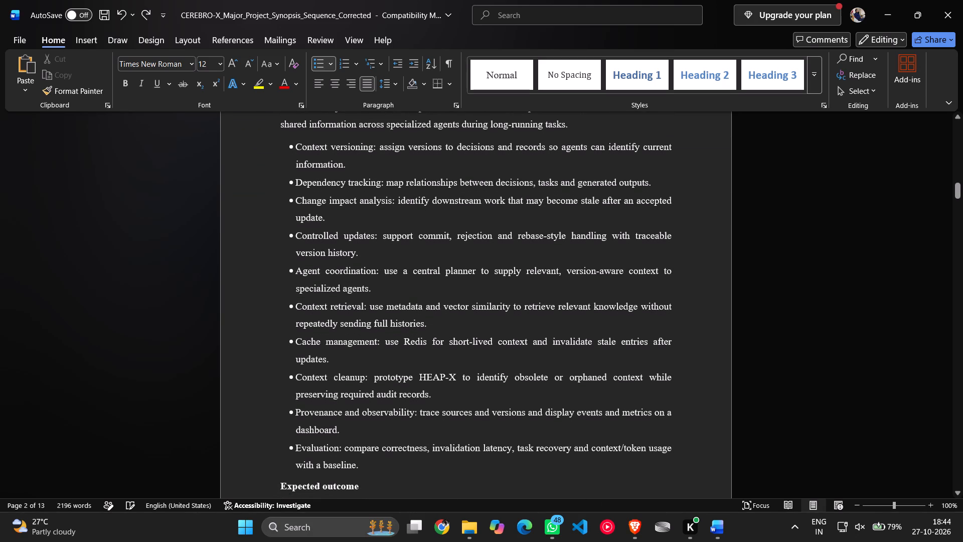
scroll(494, 355, down, 1)
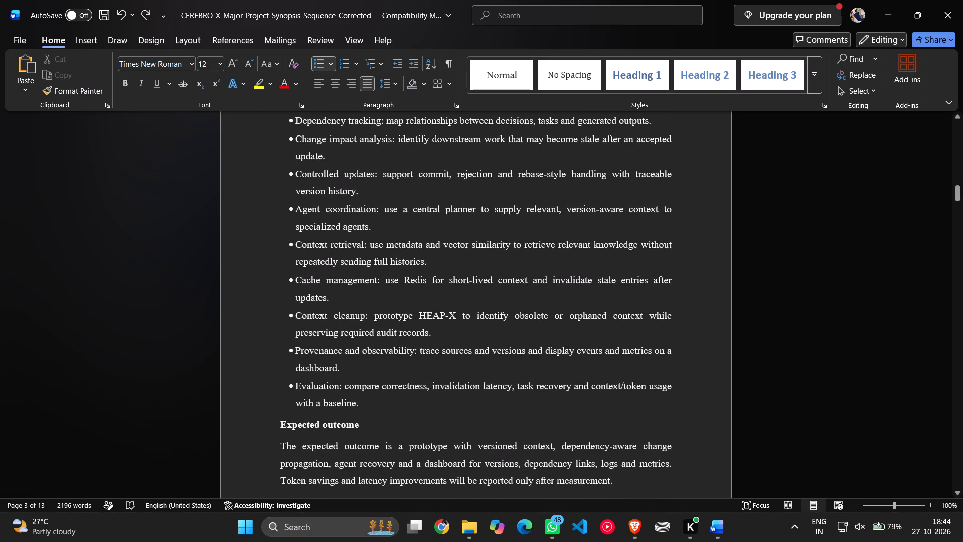
scroll(494, 355, down, 1)
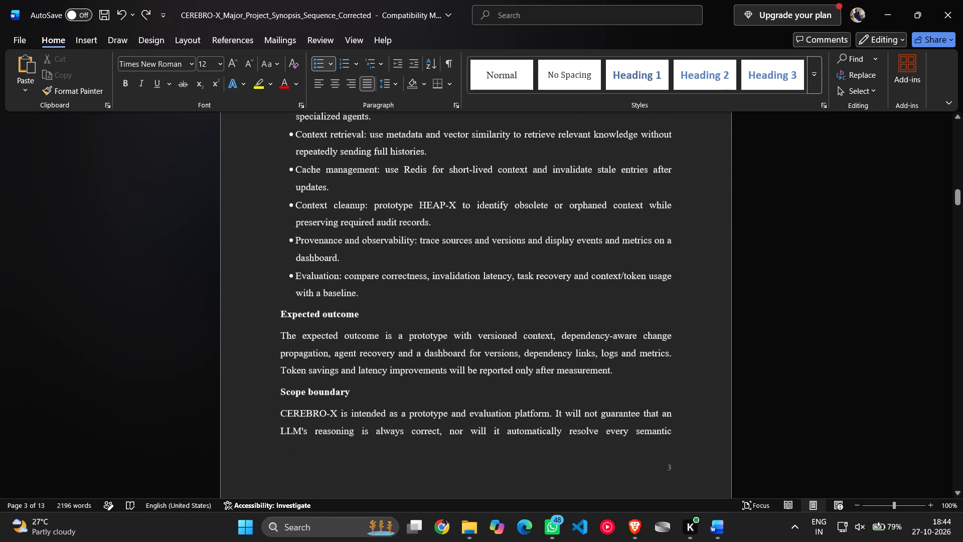
scroll(494, 355, down, 5)
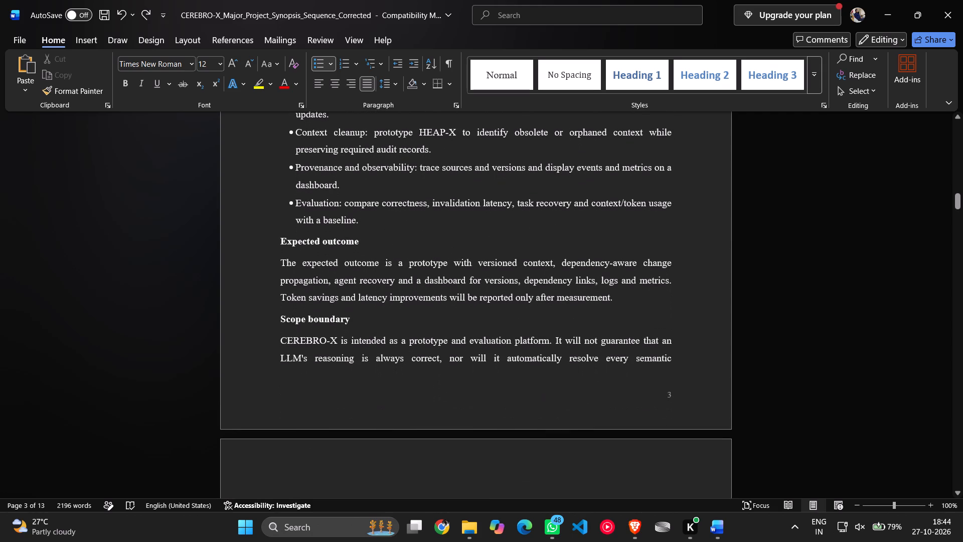
scroll(494, 352, down, 1)
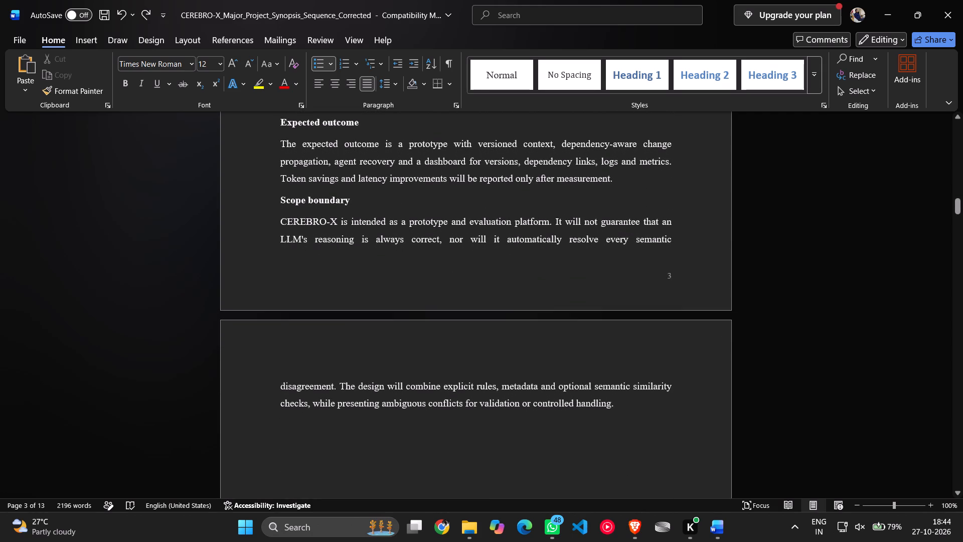
scroll(494, 352, down, 6)
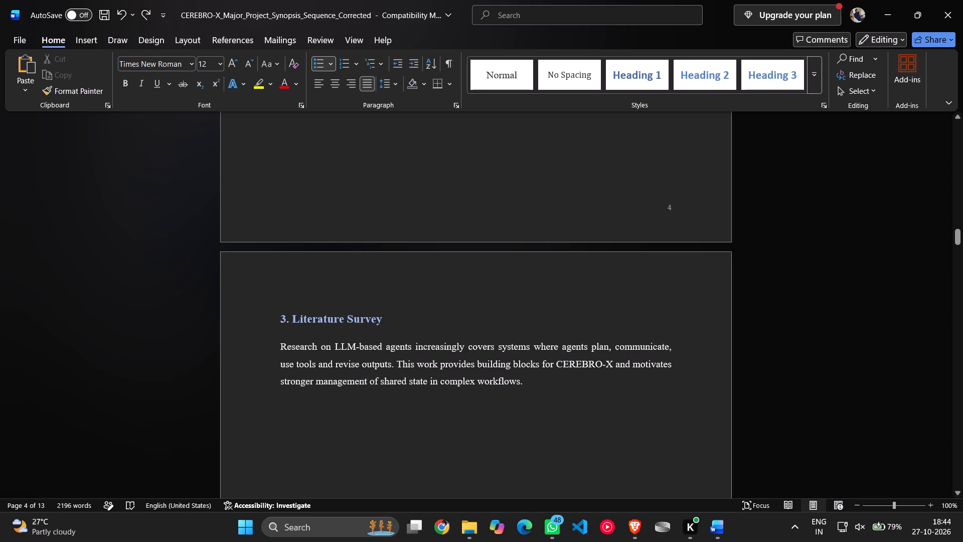
scroll(494, 352, down, 8)
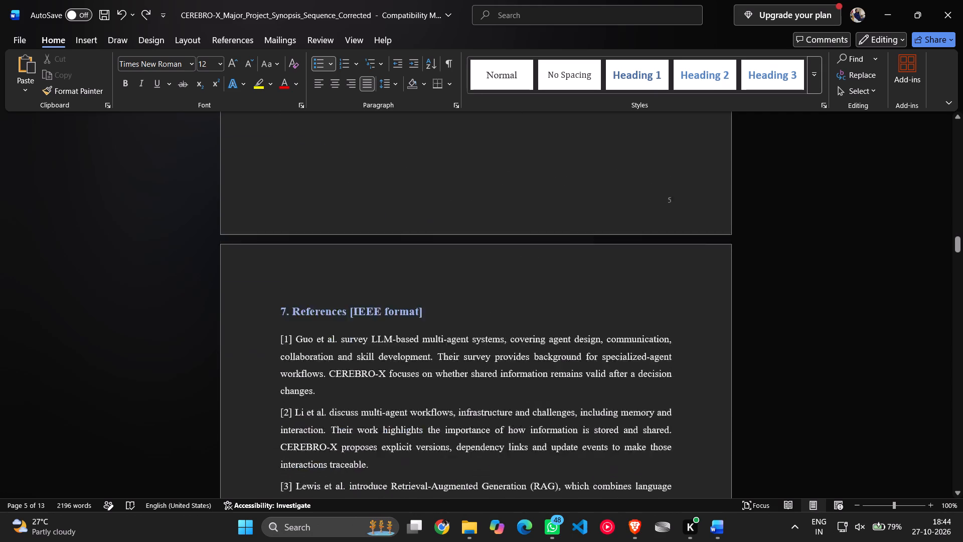
scroll(494, 352, down, 10)
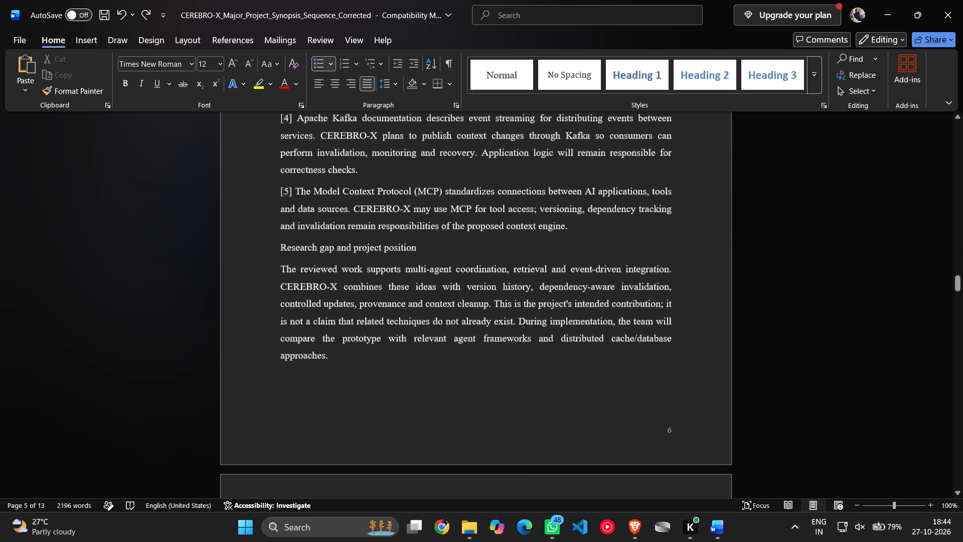
scroll(494, 352, down, 1)
Re-examine the Project Objective pages and the empty space between the Scope boundary text and the 3. Literature Survey heading.
scroll(494, 352, right, 1)
scroll(494, 352, up, 3)
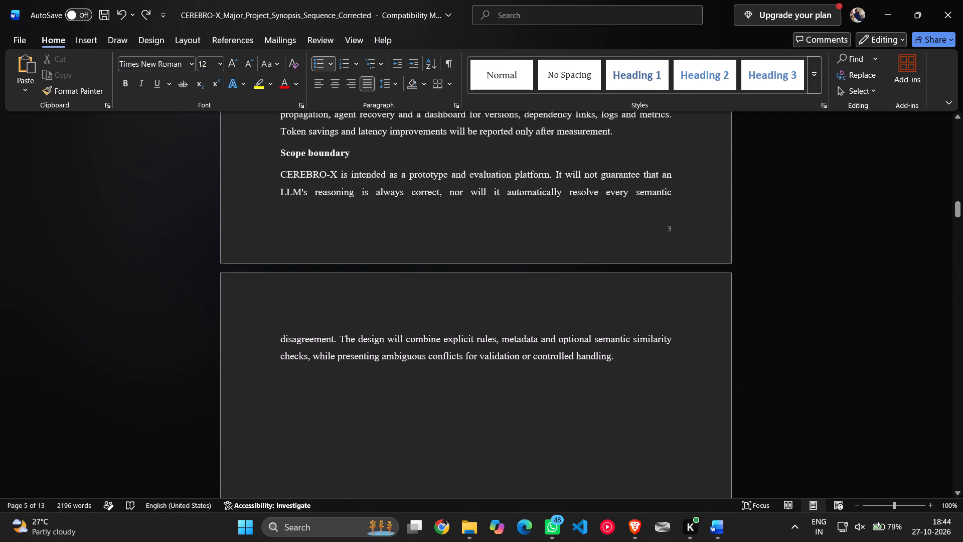
scroll(494, 352, up, 2)
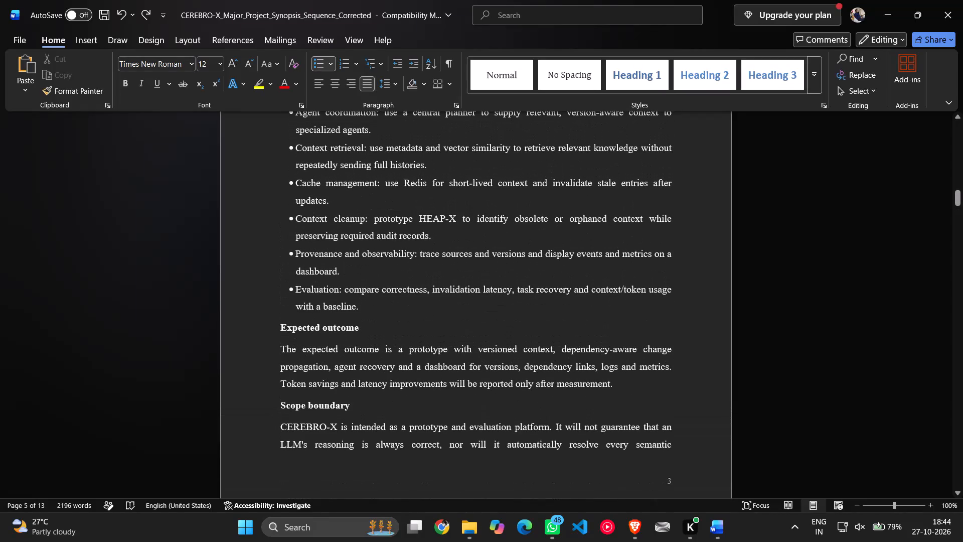
scroll(494, 352, up, 2)
scroll(494, 352, down, 1)
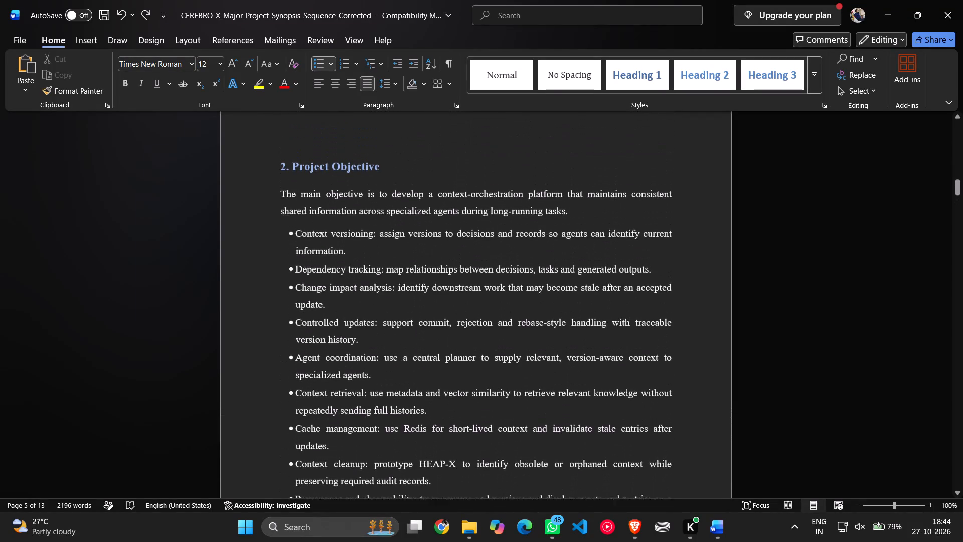
scroll(494, 352, down, 1)
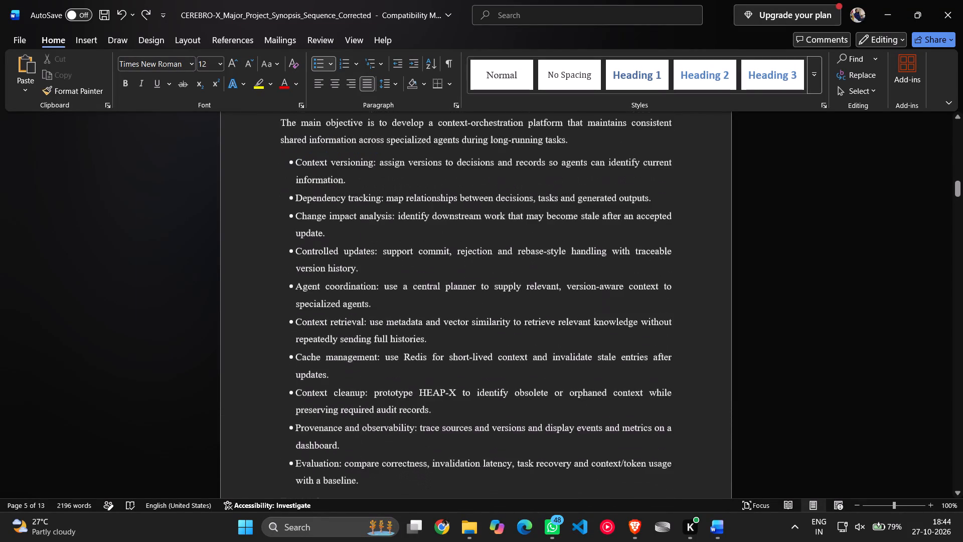
scroll(494, 352, down, 2)
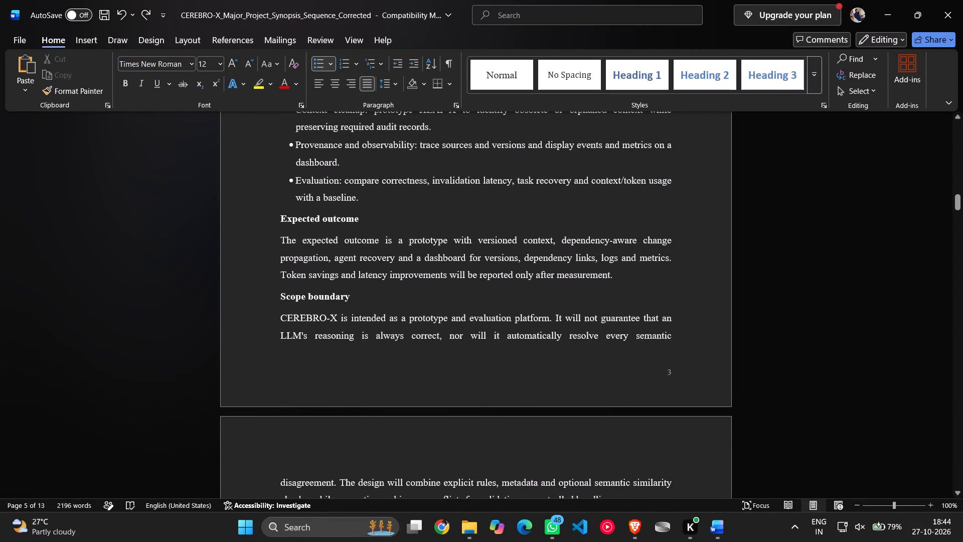
scroll(494, 352, down, 1)
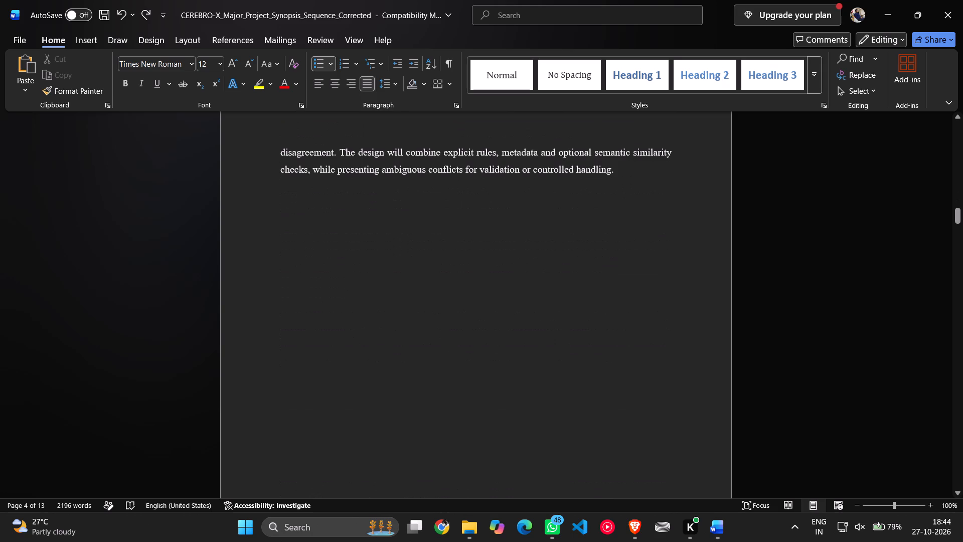
scroll(494, 352, up, 3)
scroll(494, 352, right, 1)
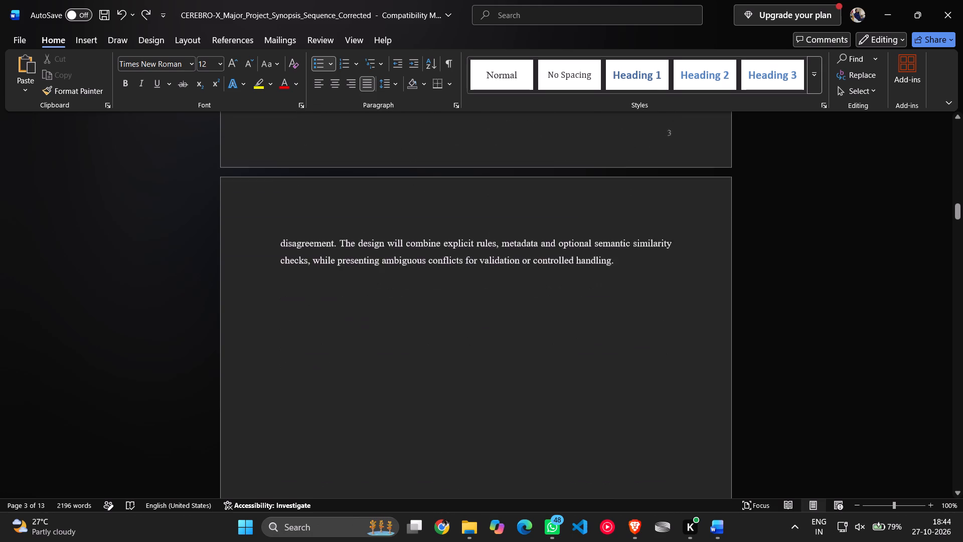
scroll(494, 352, right, 1)
scroll(504, 209, up, 1)
scroll(504, 209, down, 2)
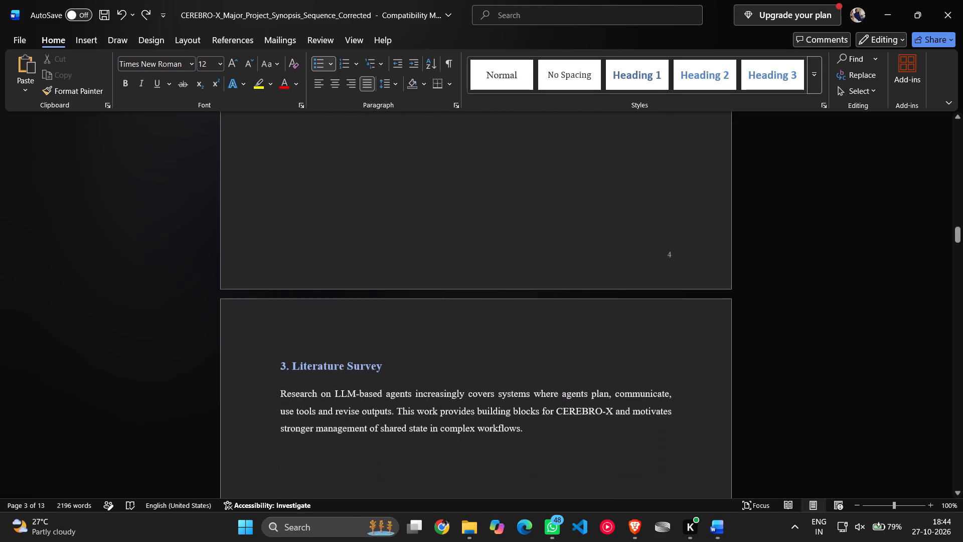
scroll(504, 209, down, 1)
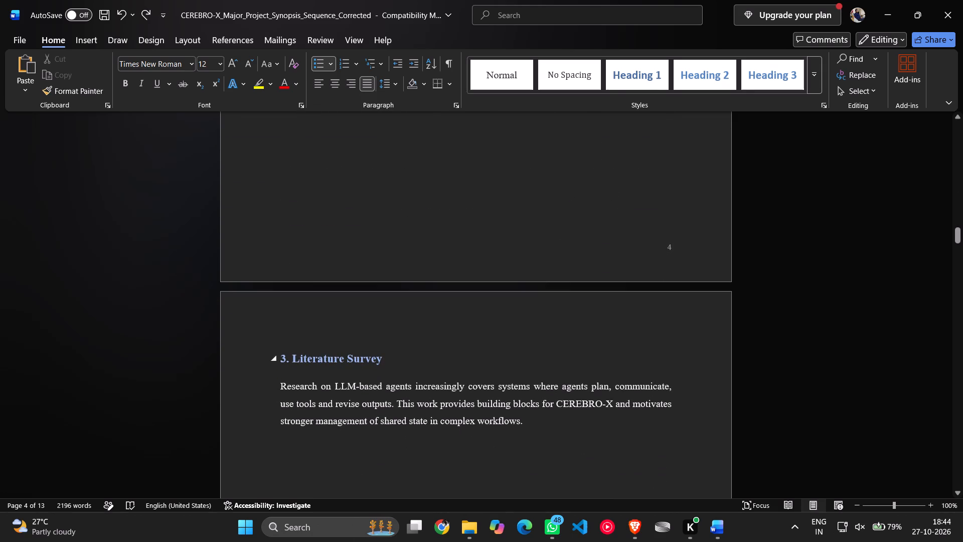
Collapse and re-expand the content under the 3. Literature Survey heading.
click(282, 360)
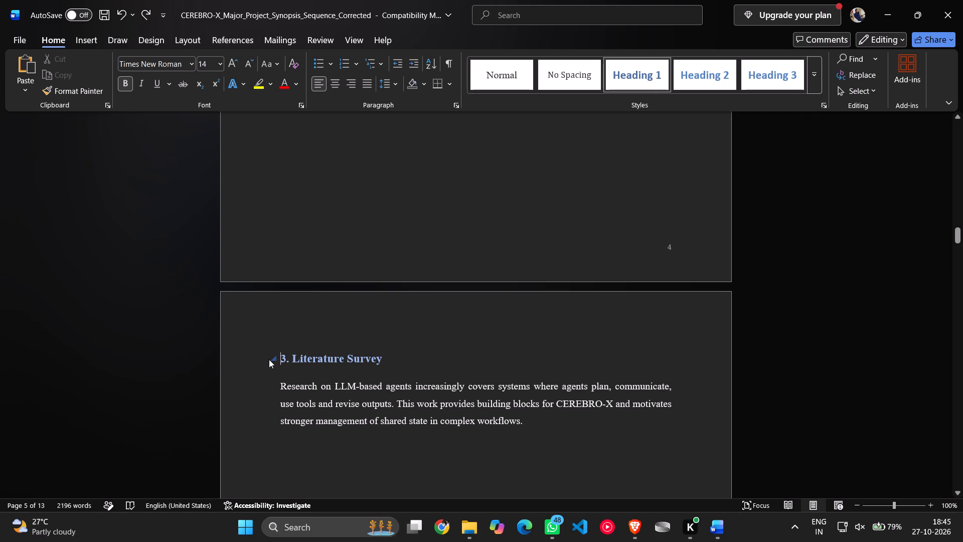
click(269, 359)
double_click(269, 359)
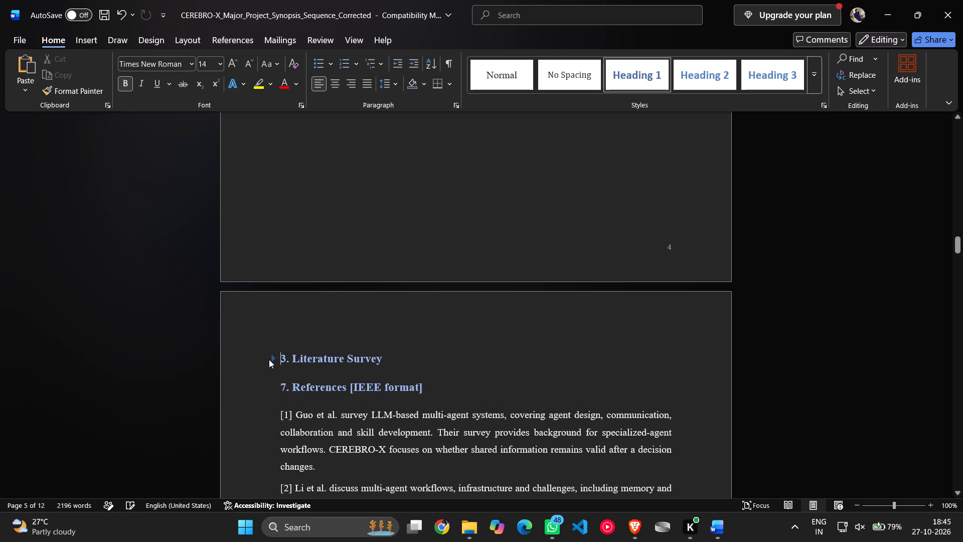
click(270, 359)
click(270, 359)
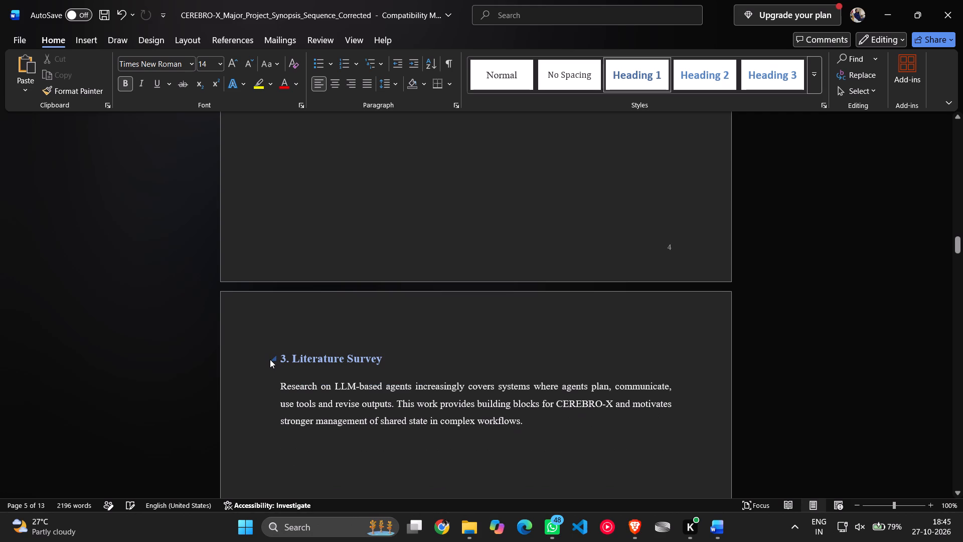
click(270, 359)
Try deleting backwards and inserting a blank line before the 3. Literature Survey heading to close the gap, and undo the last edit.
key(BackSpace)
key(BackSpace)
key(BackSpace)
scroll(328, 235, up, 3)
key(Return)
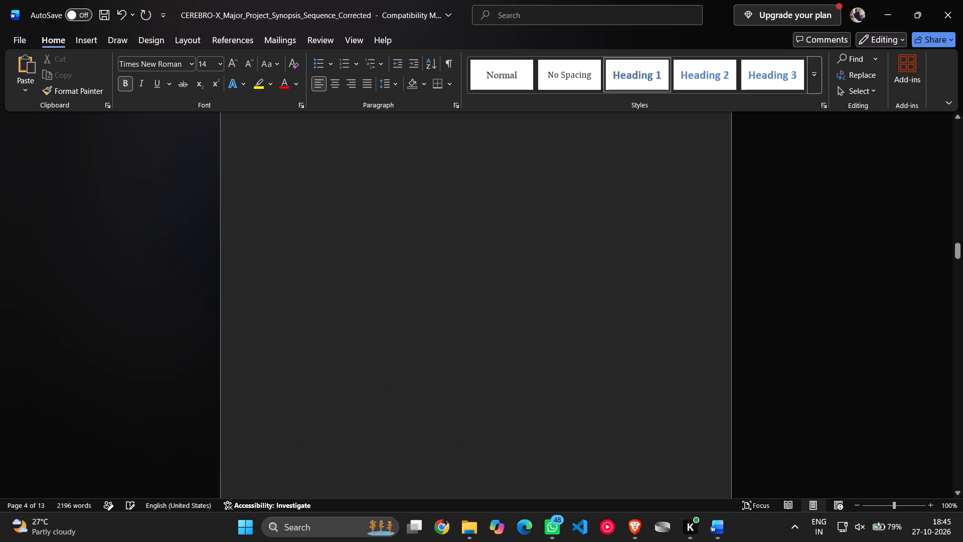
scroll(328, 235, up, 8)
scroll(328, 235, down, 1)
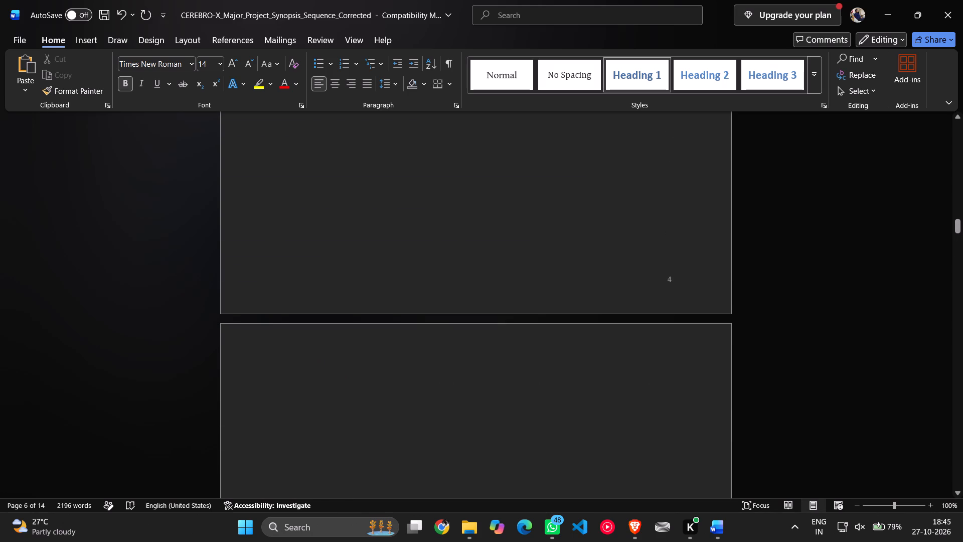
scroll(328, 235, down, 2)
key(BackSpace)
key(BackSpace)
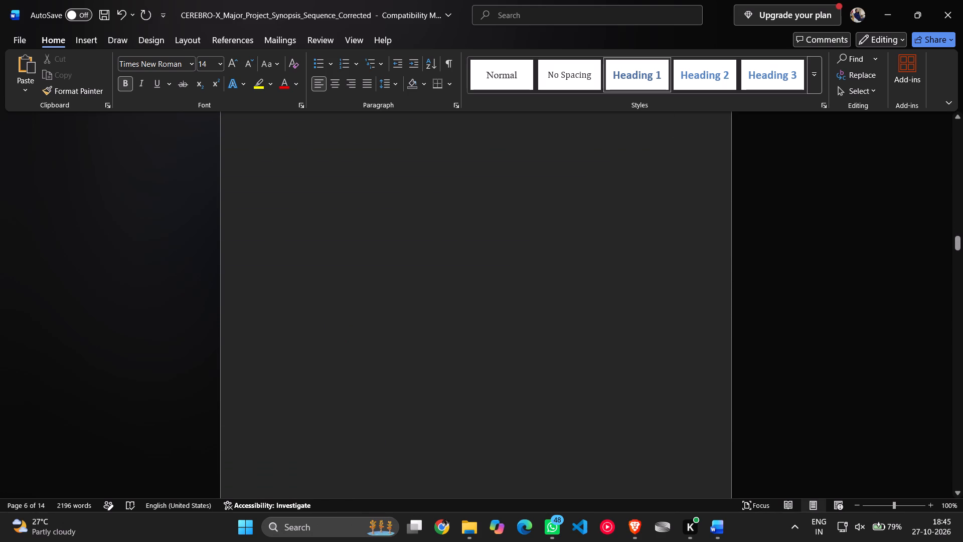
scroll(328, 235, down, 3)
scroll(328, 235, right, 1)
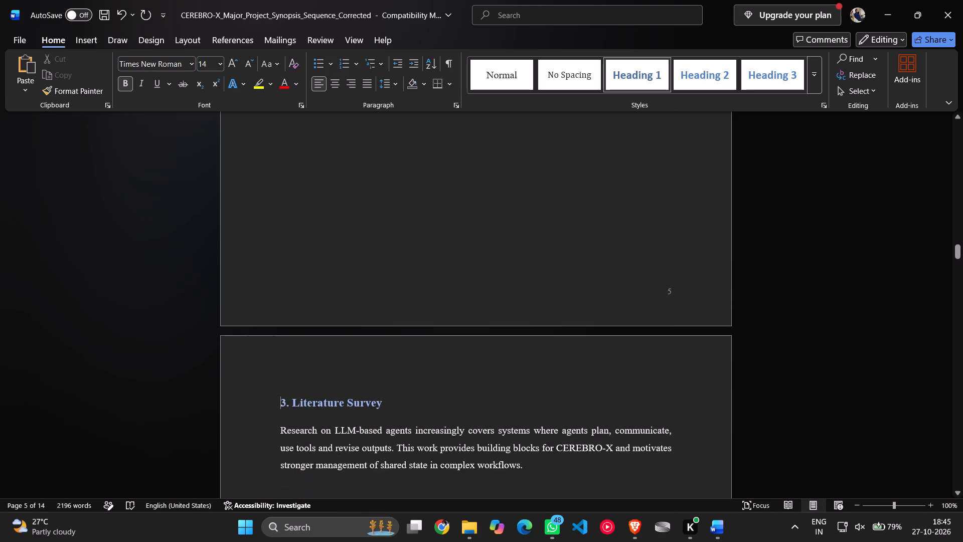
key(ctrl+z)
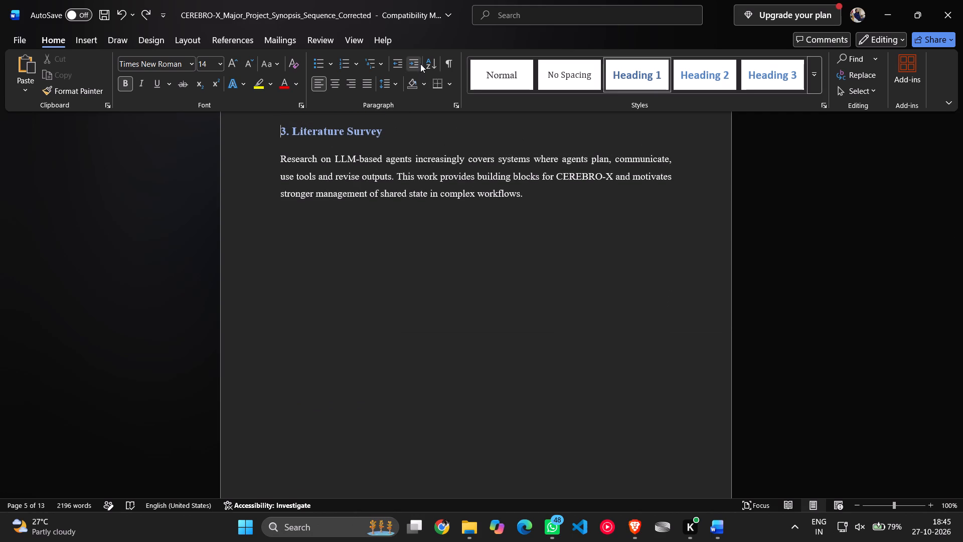
Review the synopsis from the 3. Literature Survey heading through the reference list, checking the page gaps and the architecture diagram.
scroll(443, 396, up, 2)
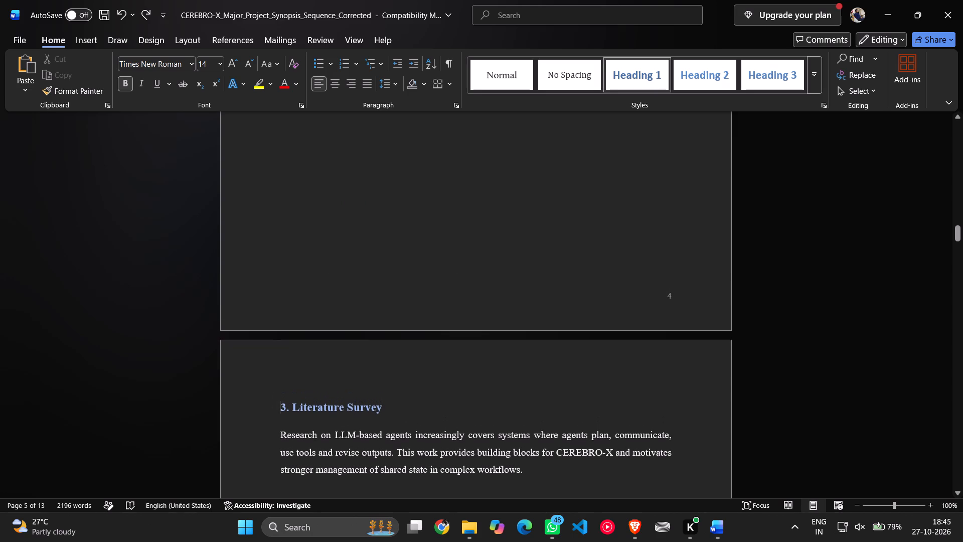
click(443, 396)
scroll(443, 396, down, 4)
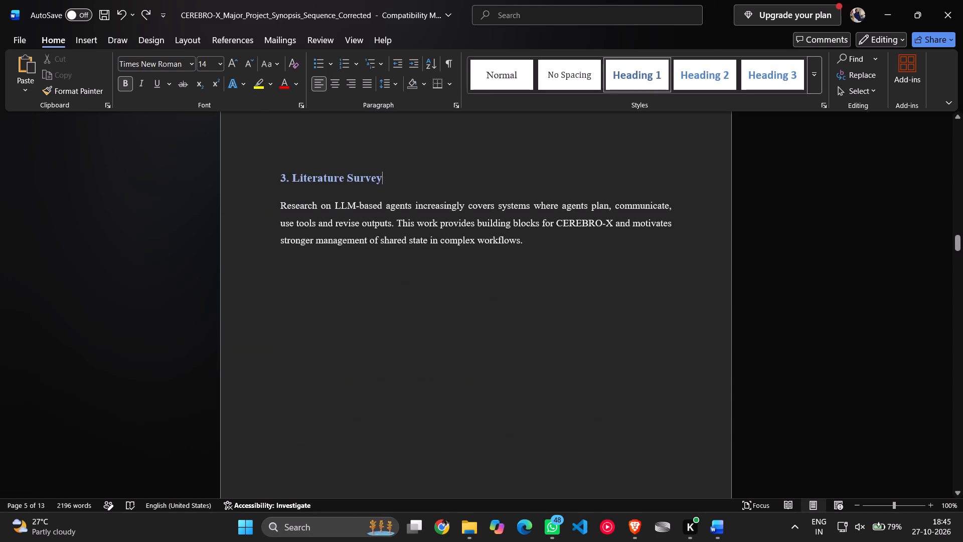
scroll(443, 396, down, 11)
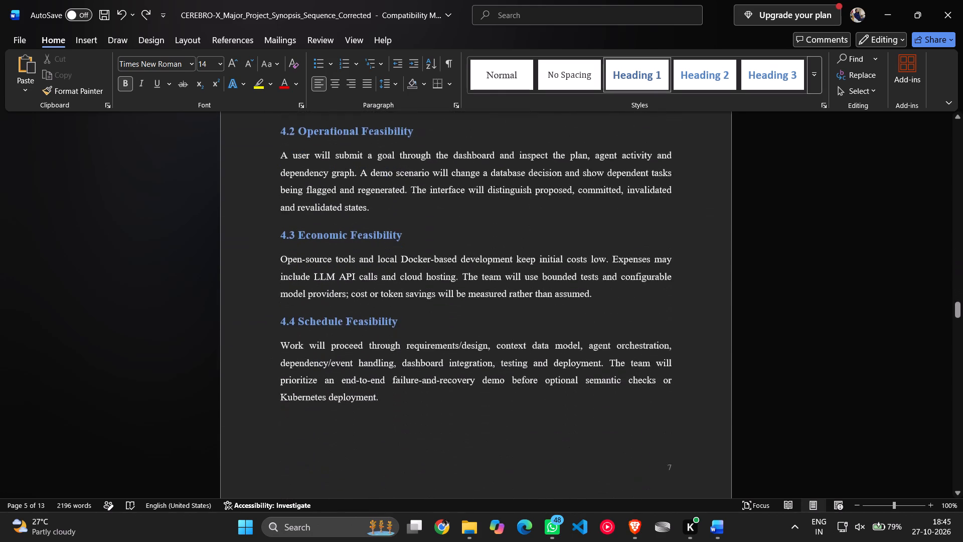
scroll(443, 396, down, 7)
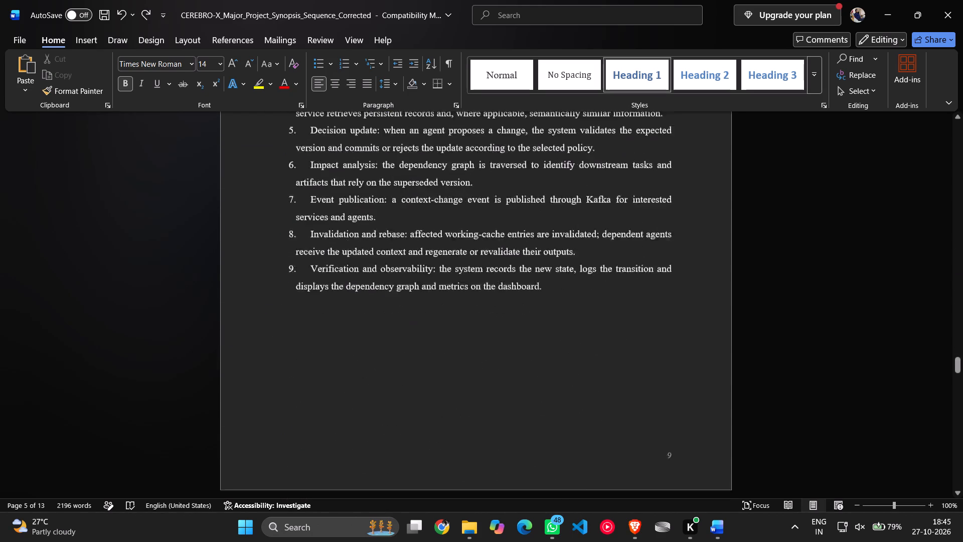
scroll(443, 396, down, 5)
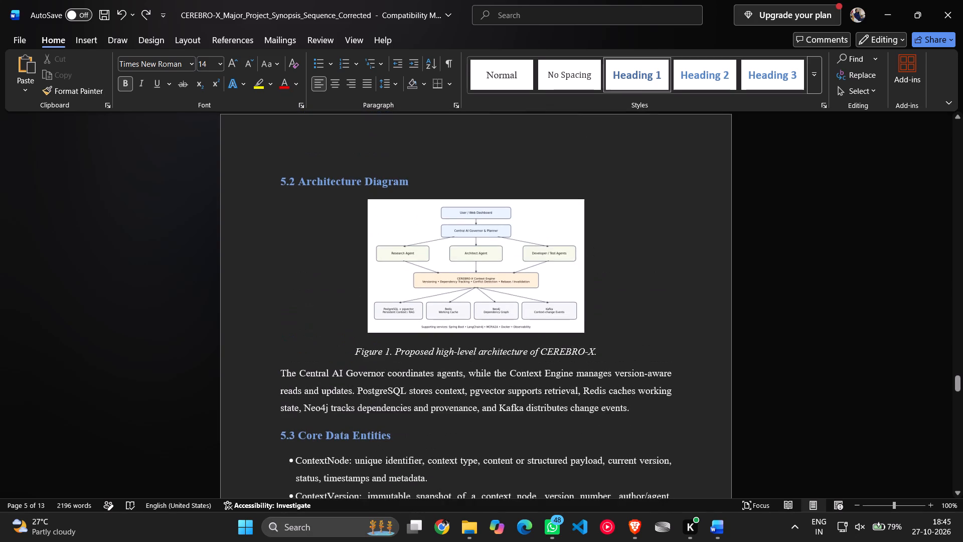
scroll(443, 396, up, 2)
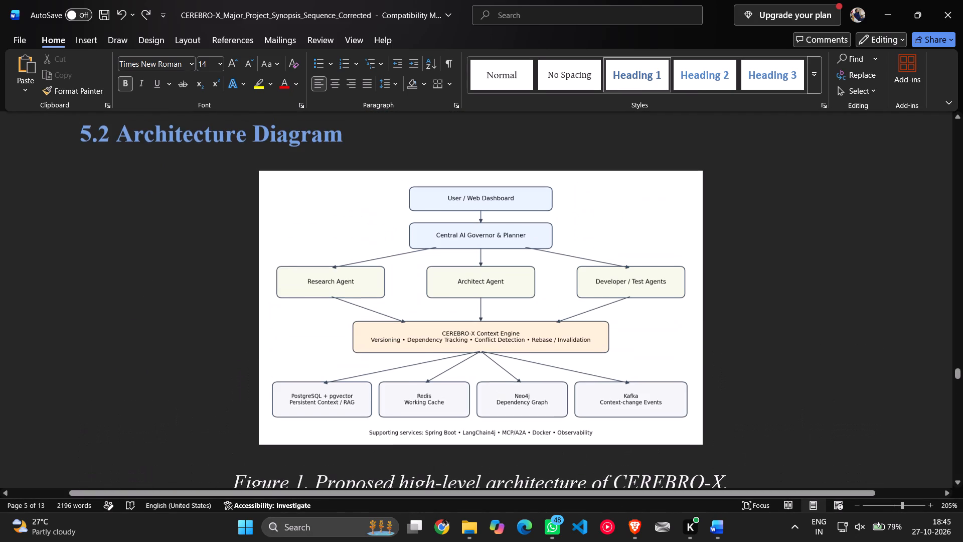
scroll(443, 396, up, 1)
scroll(443, 396, down, 3)
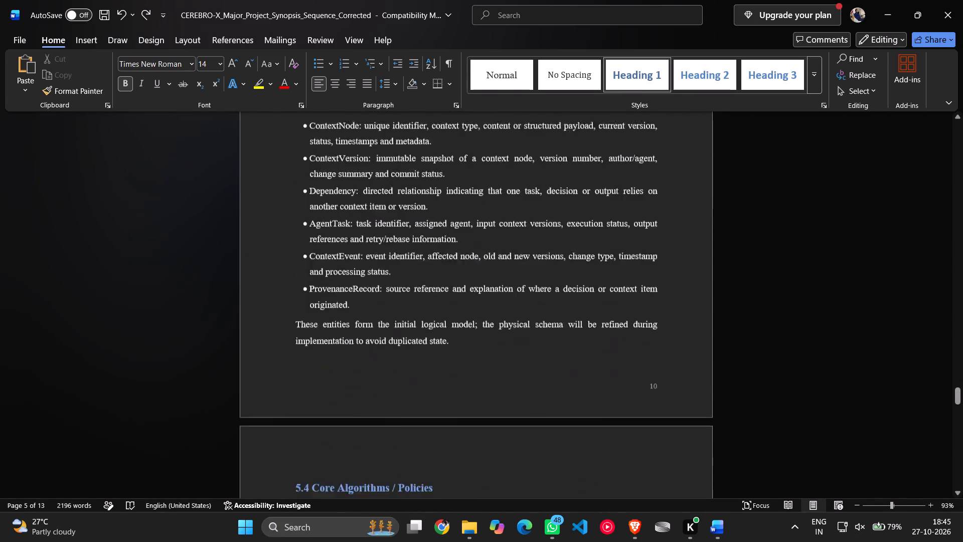
scroll(443, 396, down, 12)
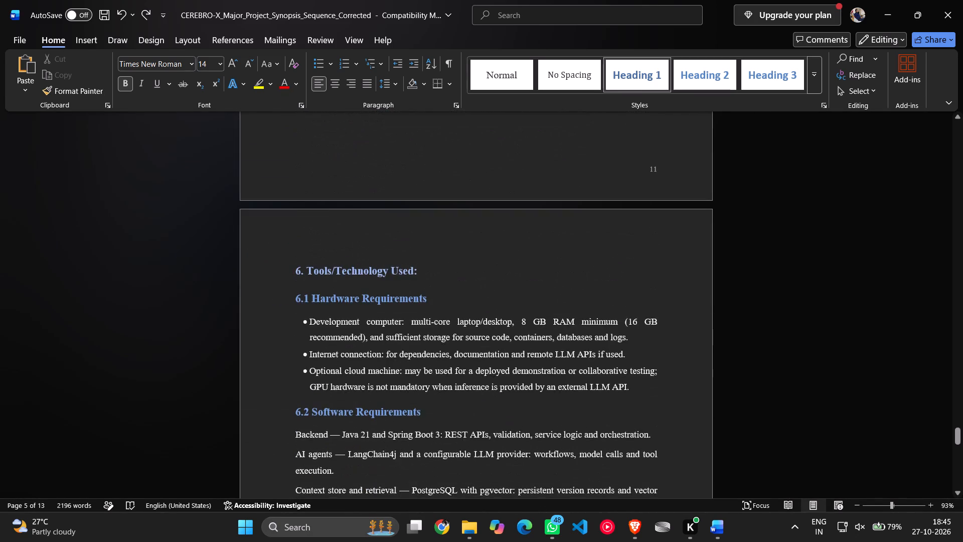
scroll(443, 396, down, 8)
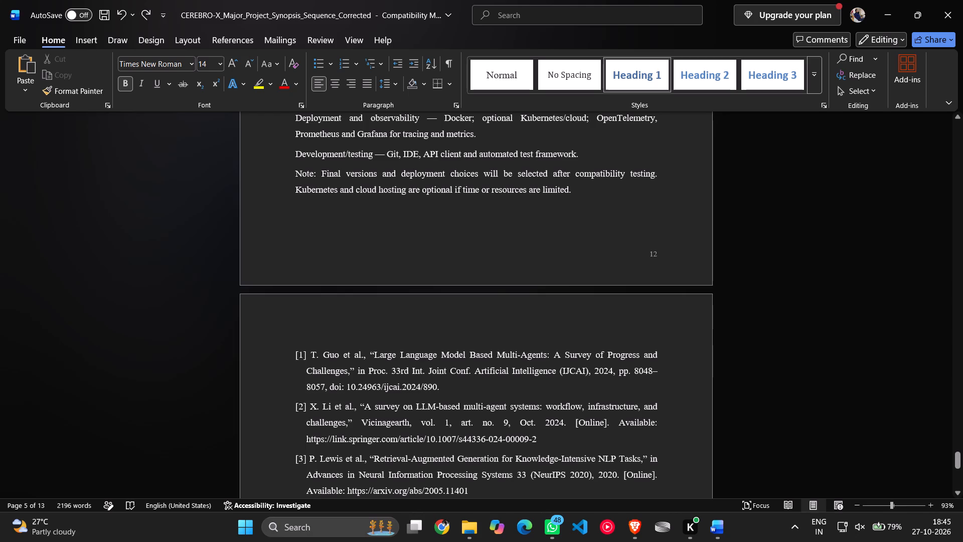
scroll(443, 396, down, 7)
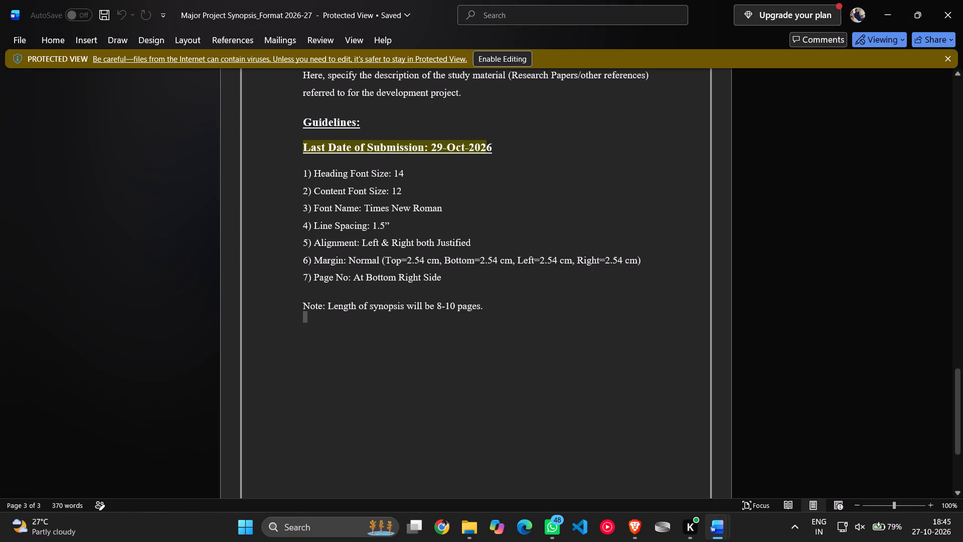
Switch to Brave and close the DSA sheet, LeetCode, Google search and LinkedIn tabs, keeping the ChatGPT and CEREBRO-X tabs.
click(636, 528)
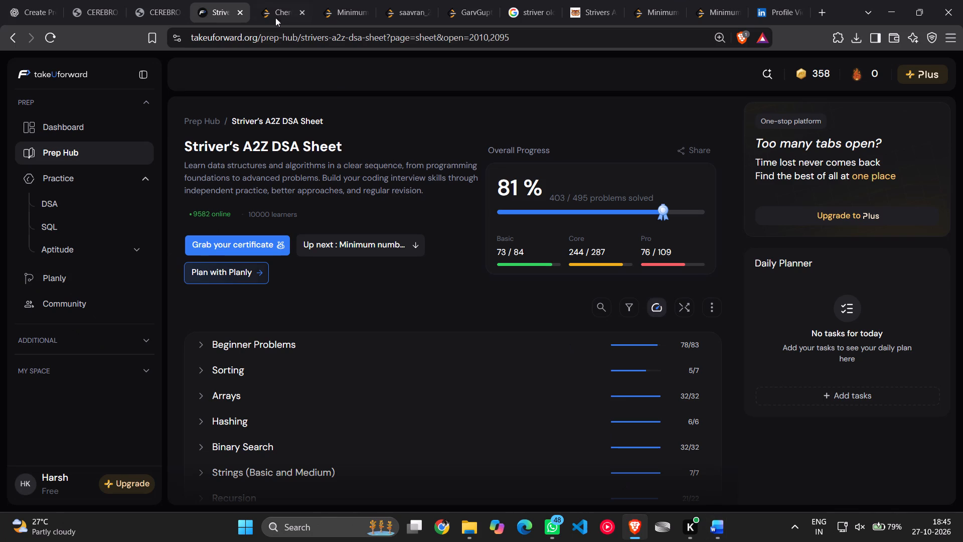
triple_click(240, 16)
triple_click(240, 16)
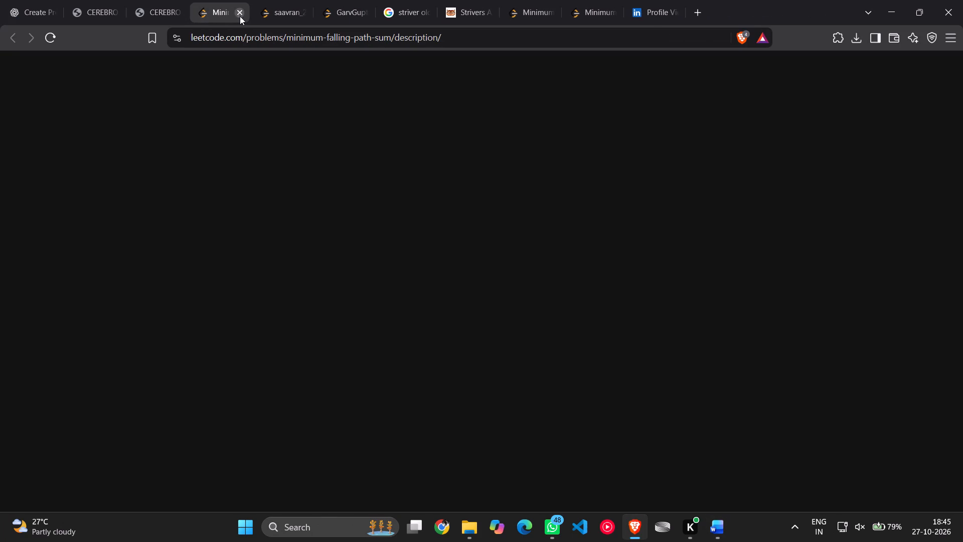
triple_click(240, 16)
triple_click(240, 16)
triple_click(240, 16)
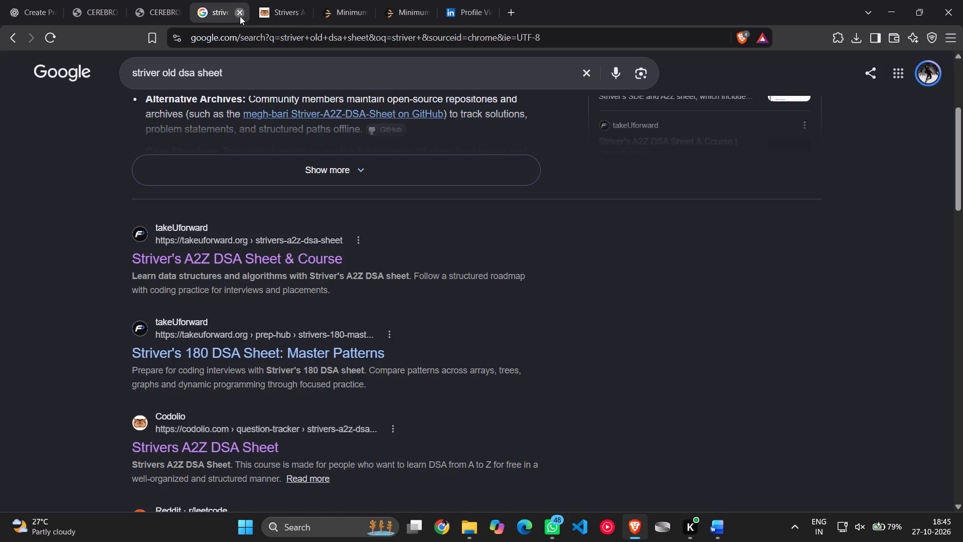
triple_click(240, 16)
double_click(240, 16)
click(240, 16)
click(240, 16)
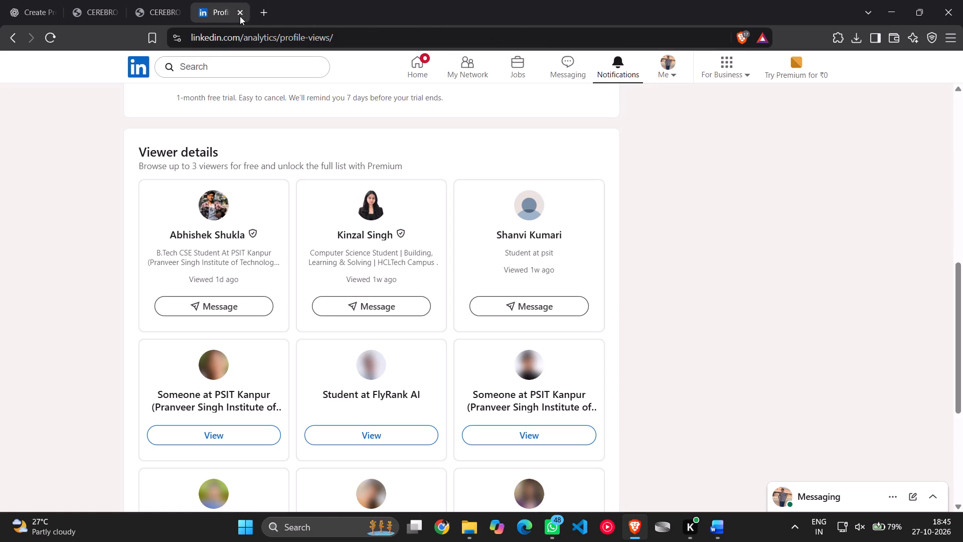
click(240, 16)
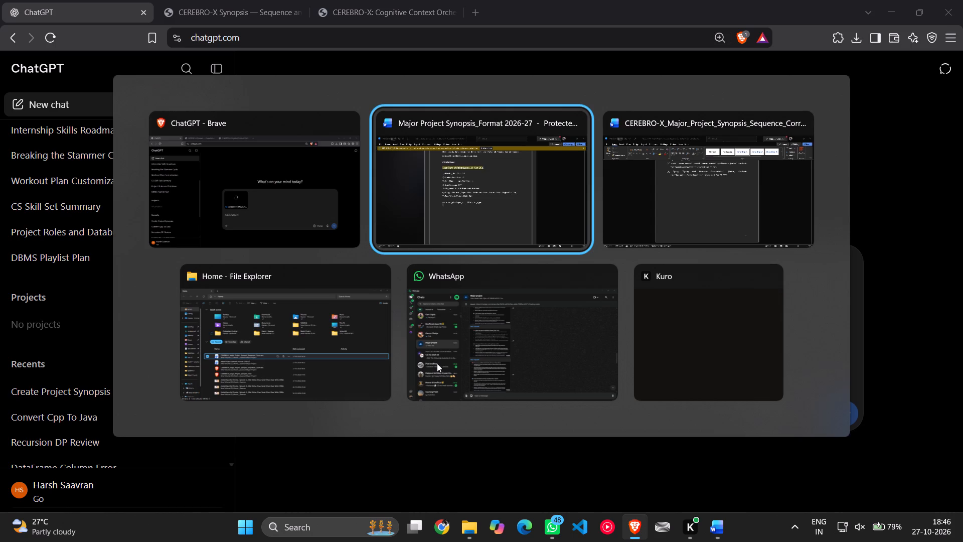
Switch to the Major Project Synopsis_Format 2026-27 document in Word and look over its section requirements and cover page.
scroll(437, 363, up, 5)
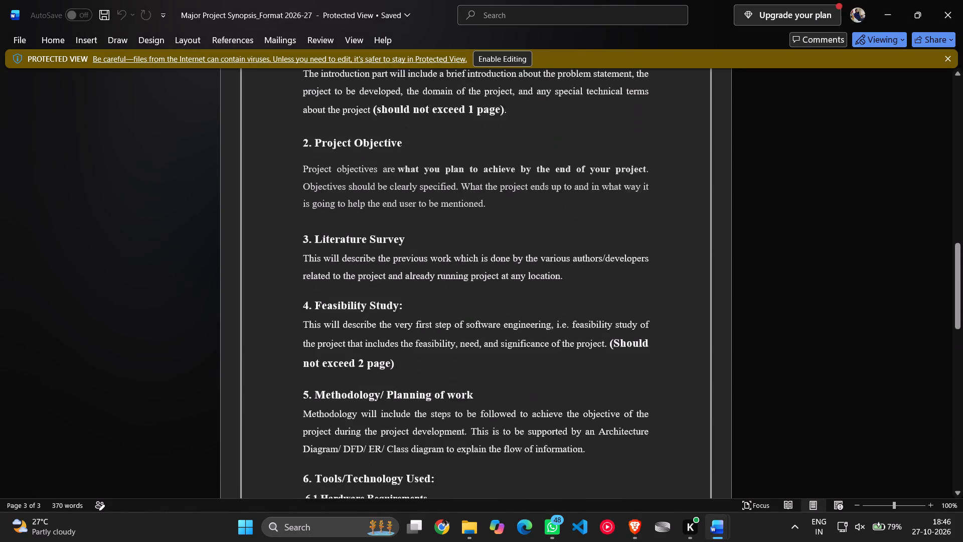
scroll(437, 363, up, 5)
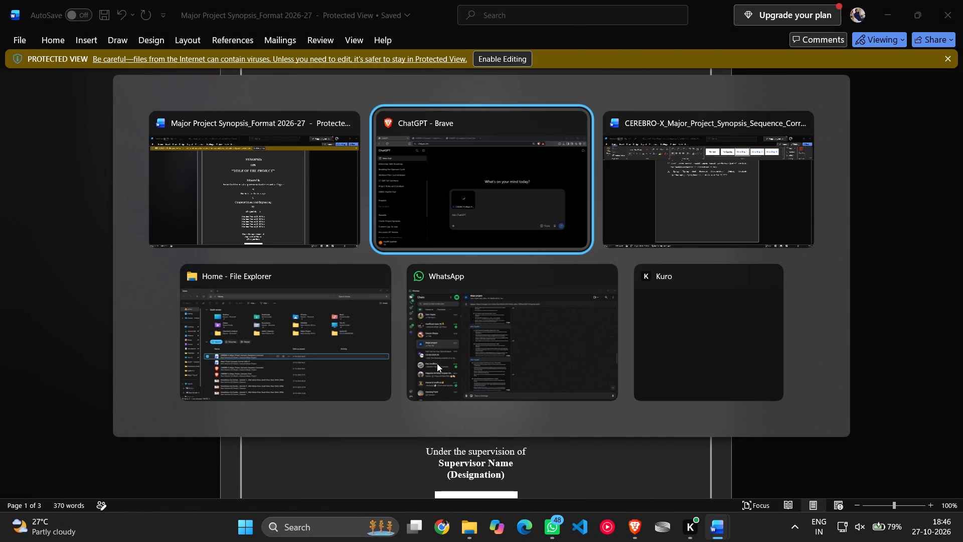
Switch to the CEREBRO-X synopsis in Word and review it from the reference list back to the cover page, checking section order and page gaps.
scroll(437, 363, up, 1)
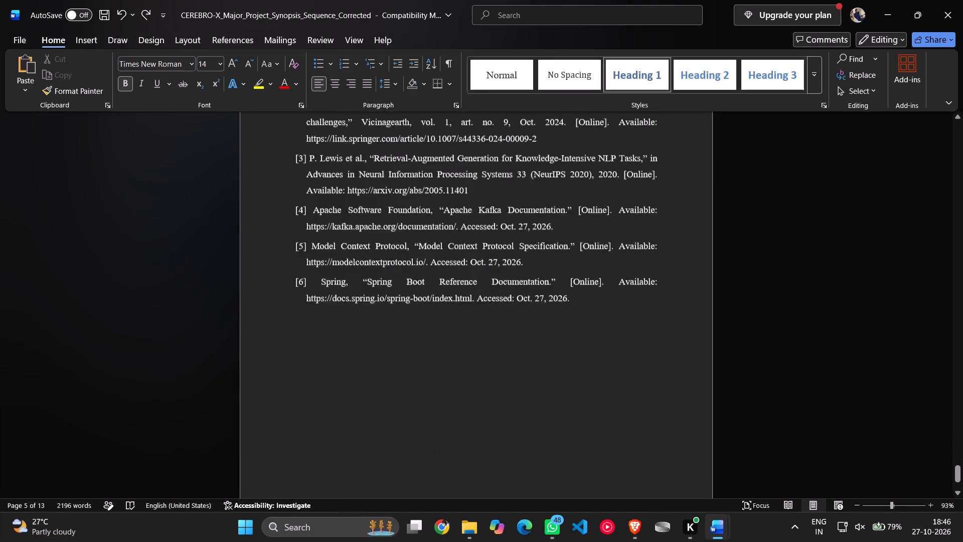
scroll(437, 363, up, 9)
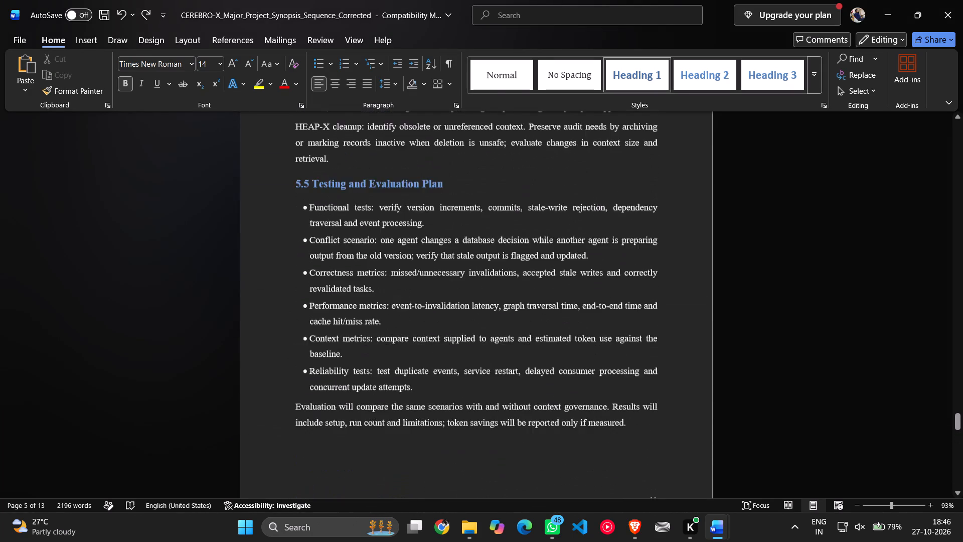
scroll(437, 363, up, 9)
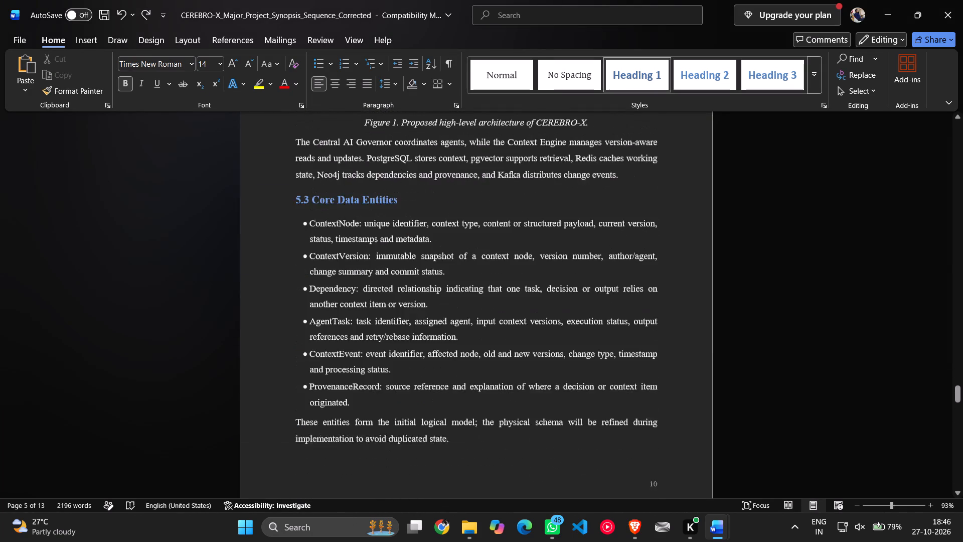
scroll(437, 363, up, 9)
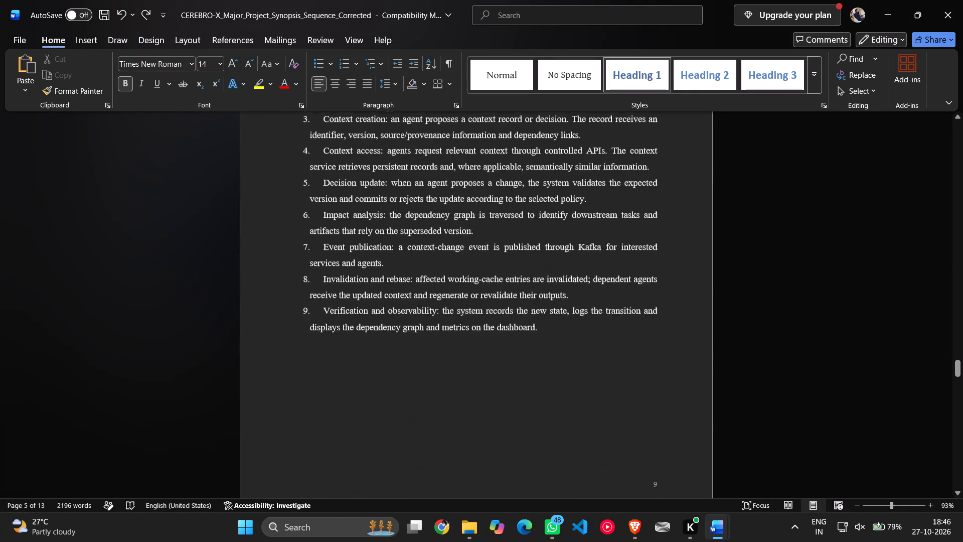
scroll(437, 363, up, 6)
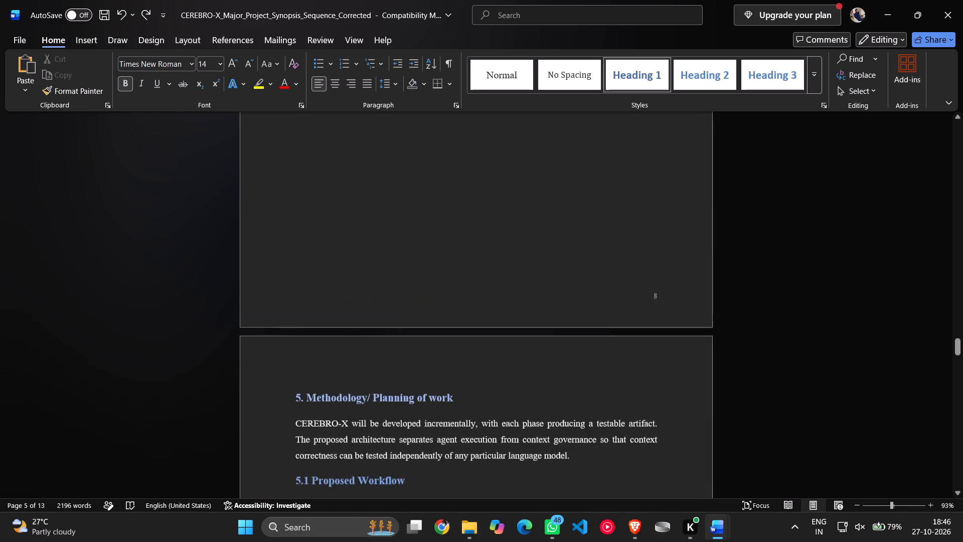
scroll(437, 363, up, 1)
scroll(437, 363, down, 5)
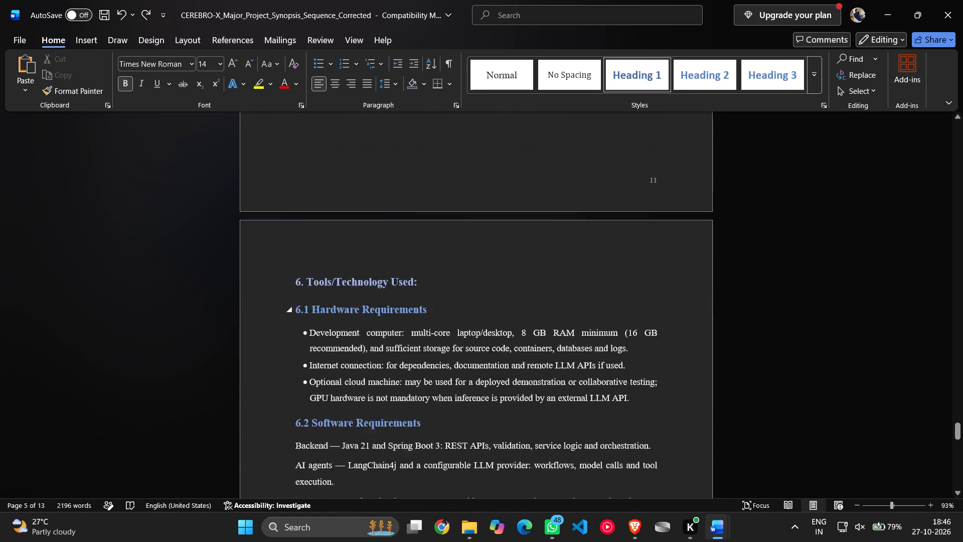
scroll(437, 363, down, 5)
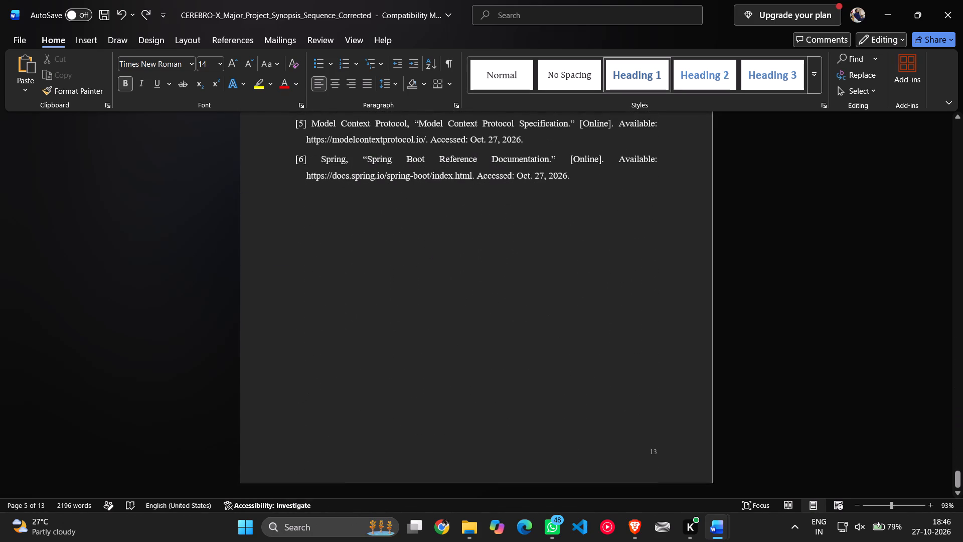
scroll(437, 363, up, 4)
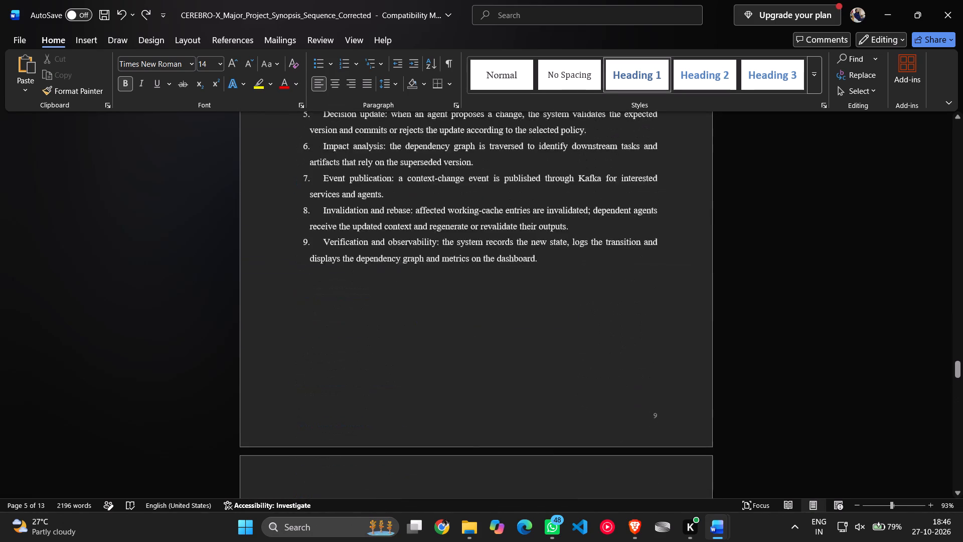
scroll(437, 363, up, 12)
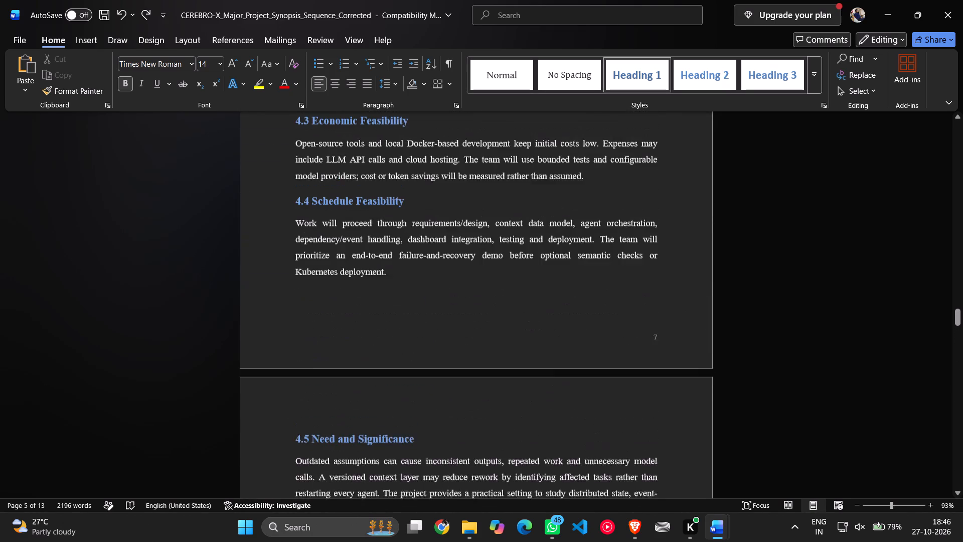
scroll(437, 363, up, 8)
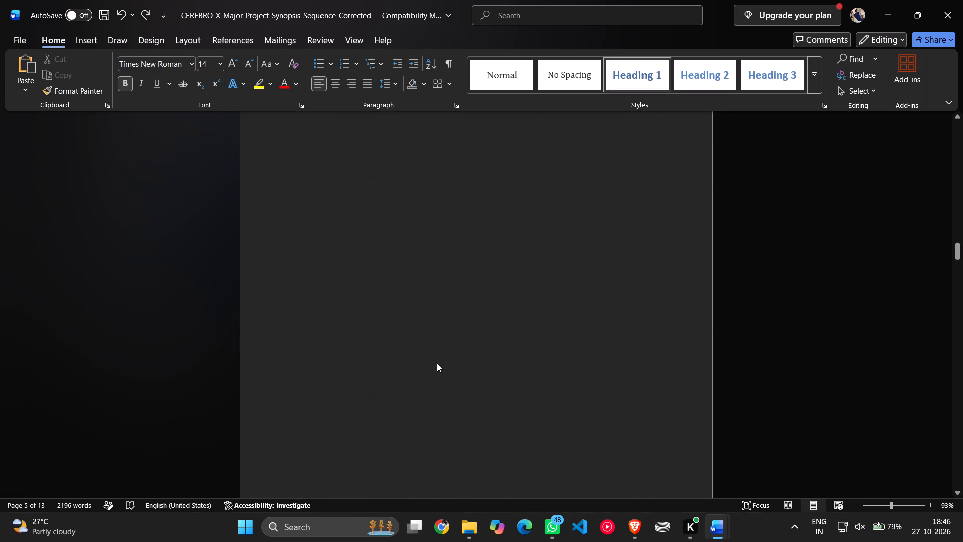
scroll(437, 363, up, 4)
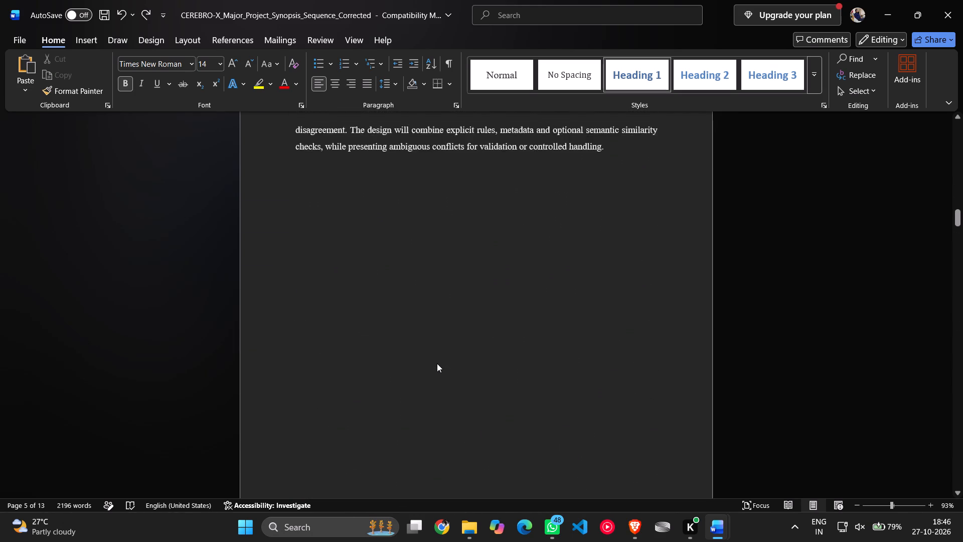
scroll(437, 363, up, 1)
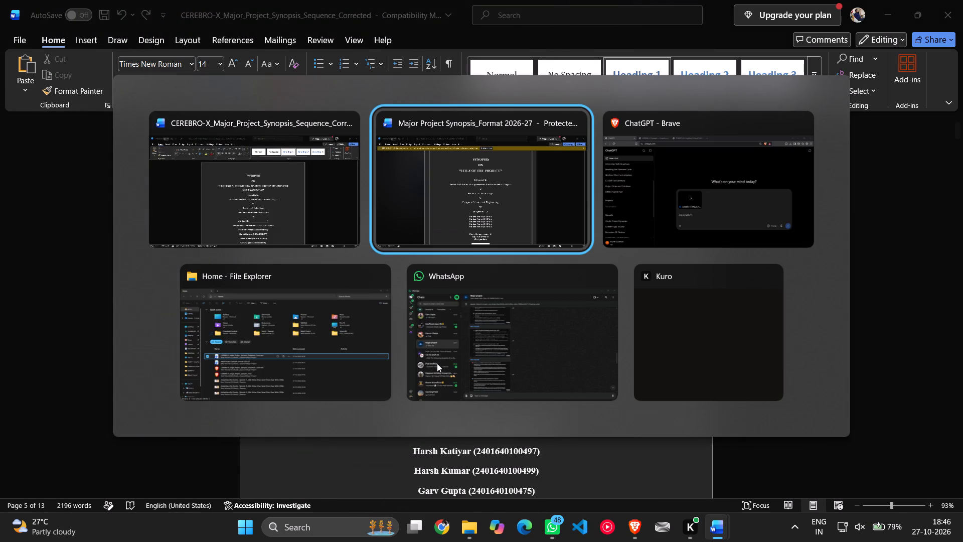
Compare the format document's guidelines and section requirements with the opening sections of the CEREBRO-X synopsis.
scroll(437, 363, down, 8)
scroll(437, 363, up, 1)
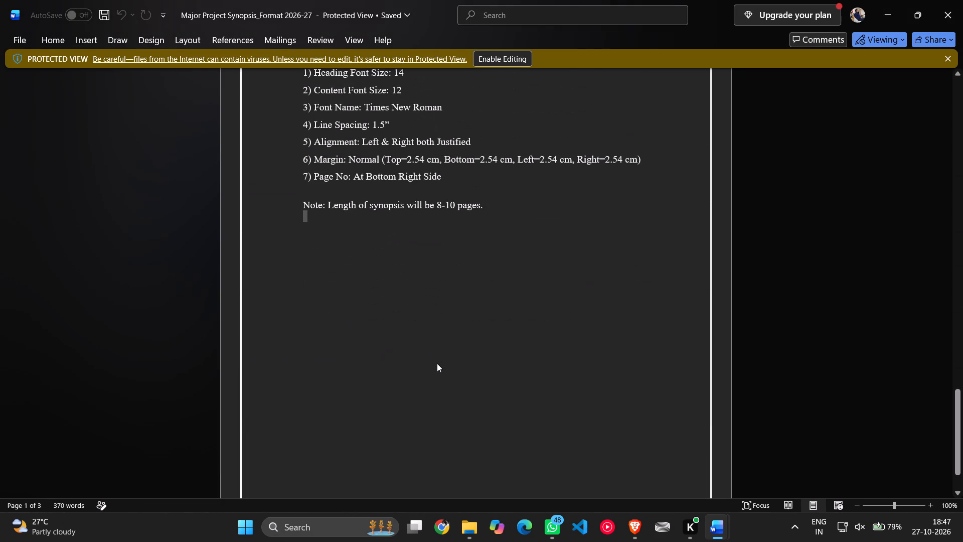
scroll(437, 363, up, 1)
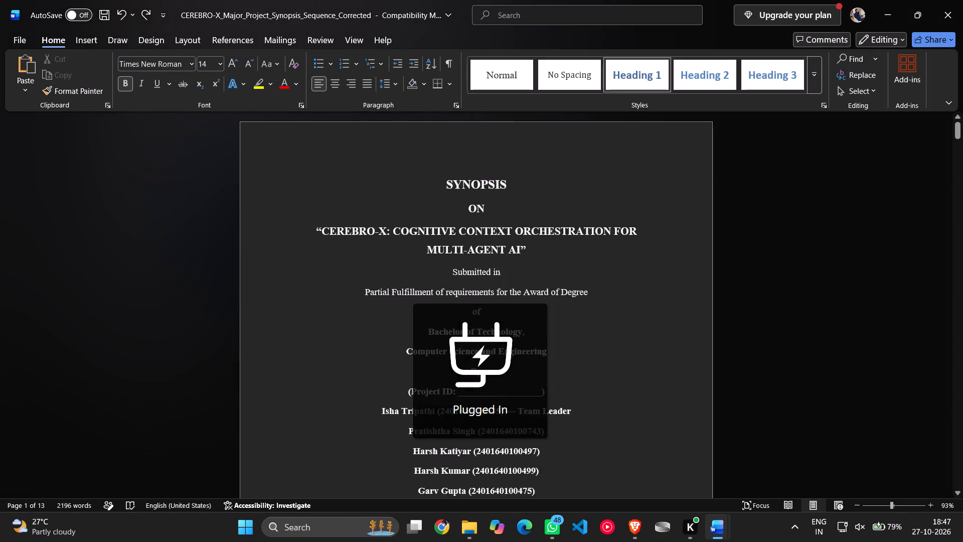
scroll(466, 252, down, 15)
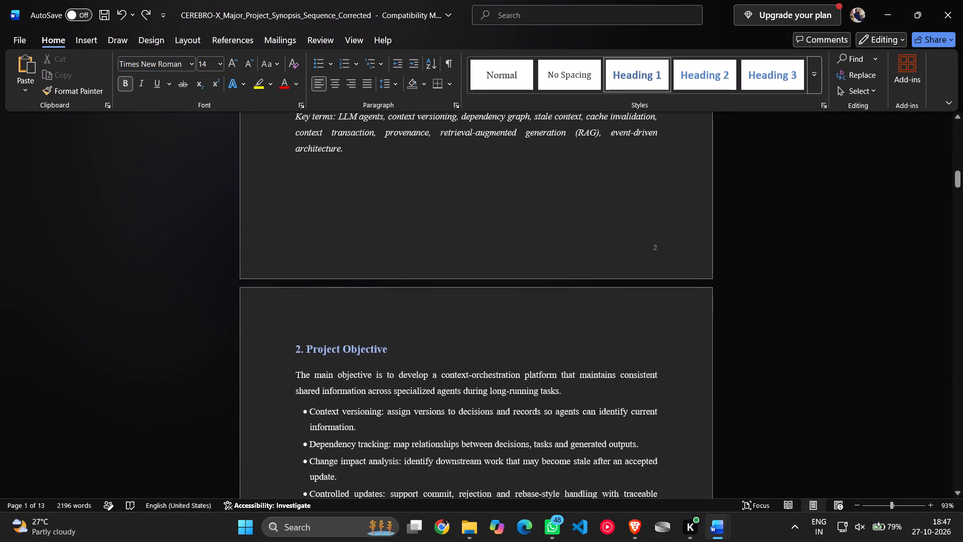
scroll(466, 252, down, 5)
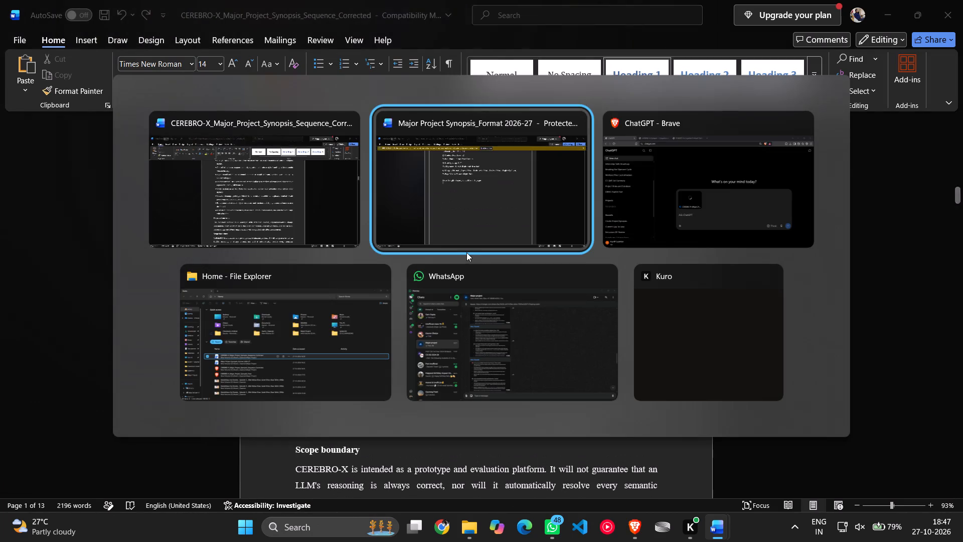
scroll(466, 252, up, 1)
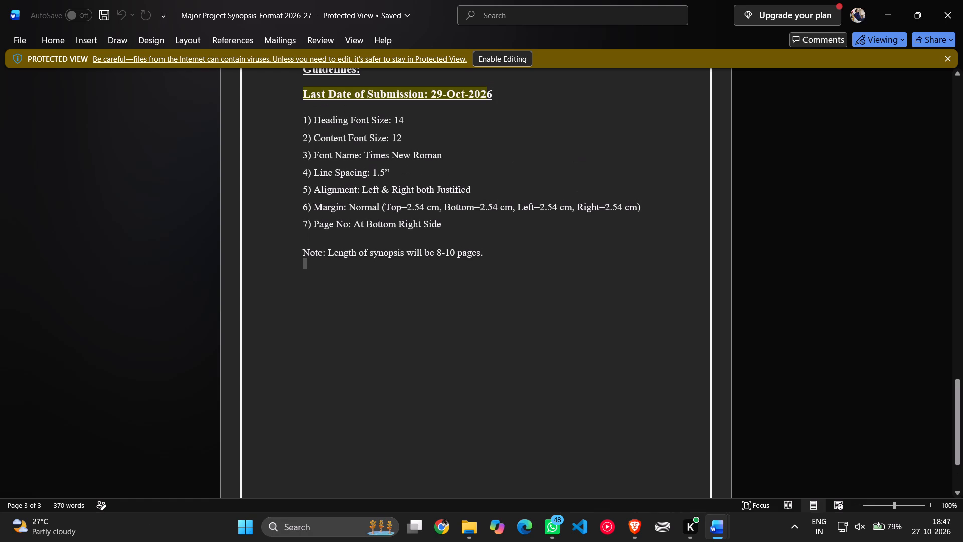
scroll(466, 252, up, 5)
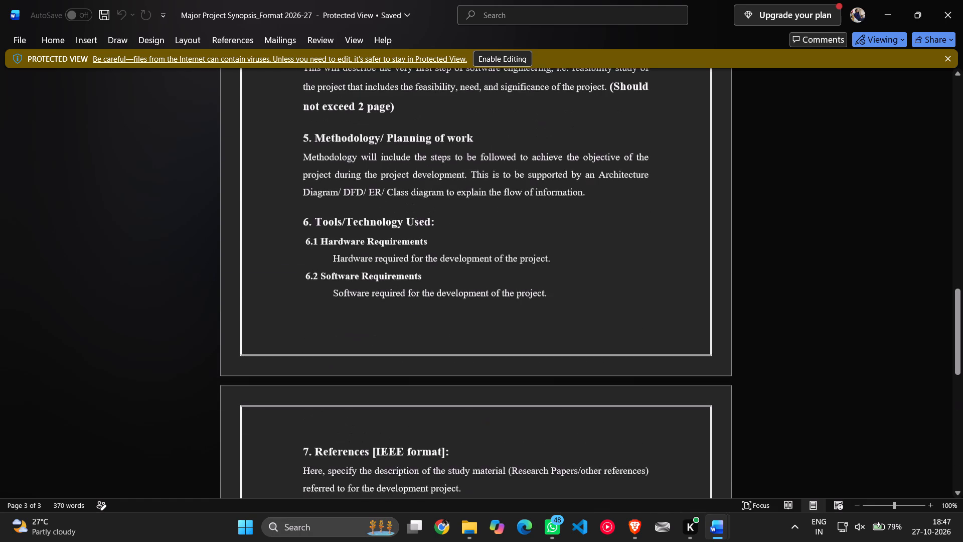
scroll(466, 252, up, 3)
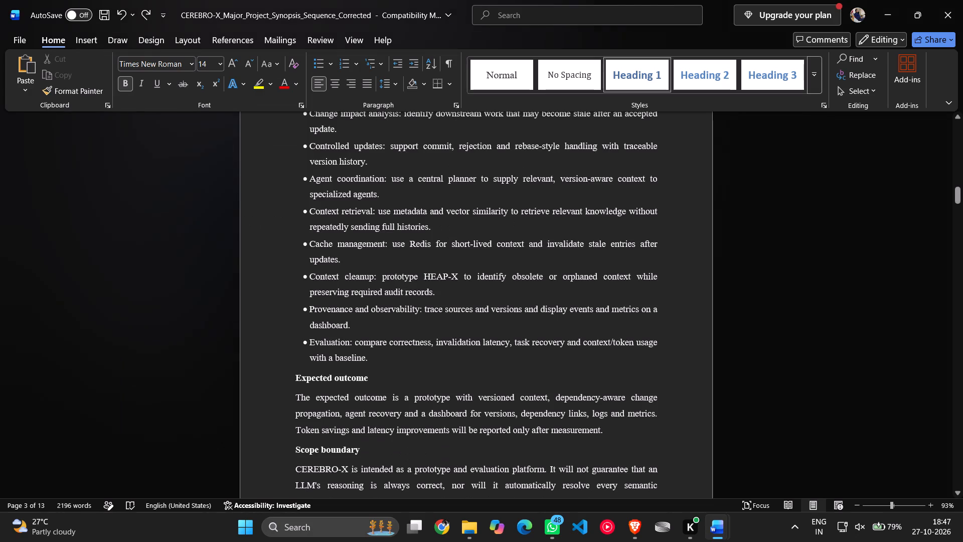
Examine how the synopsis's Project Objective section, including Expected outcome and Scope boundary, runs over its page break.
scroll(466, 252, down, 5)
scroll(466, 252, up, 1)
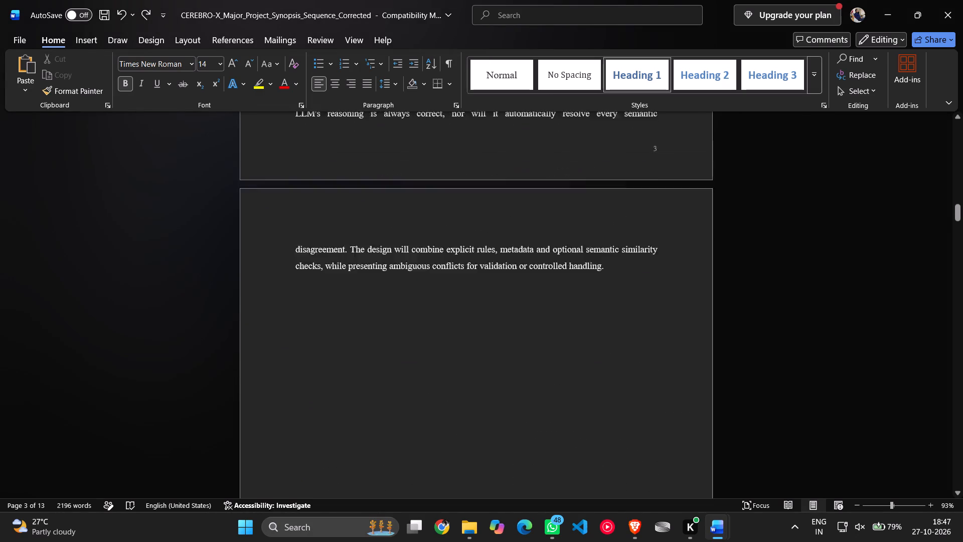
scroll(466, 252, up, 2)
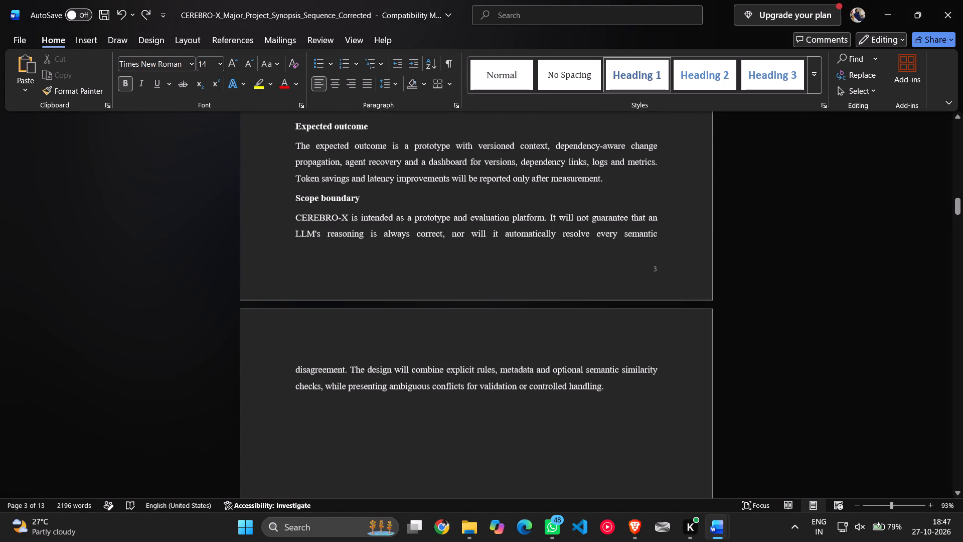
scroll(466, 252, up, 3)
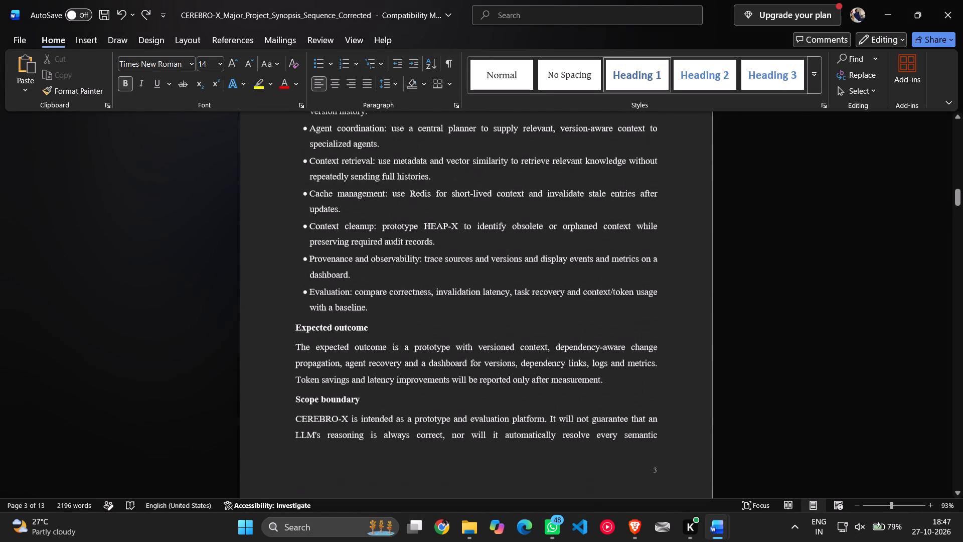
scroll(466, 252, down, 10)
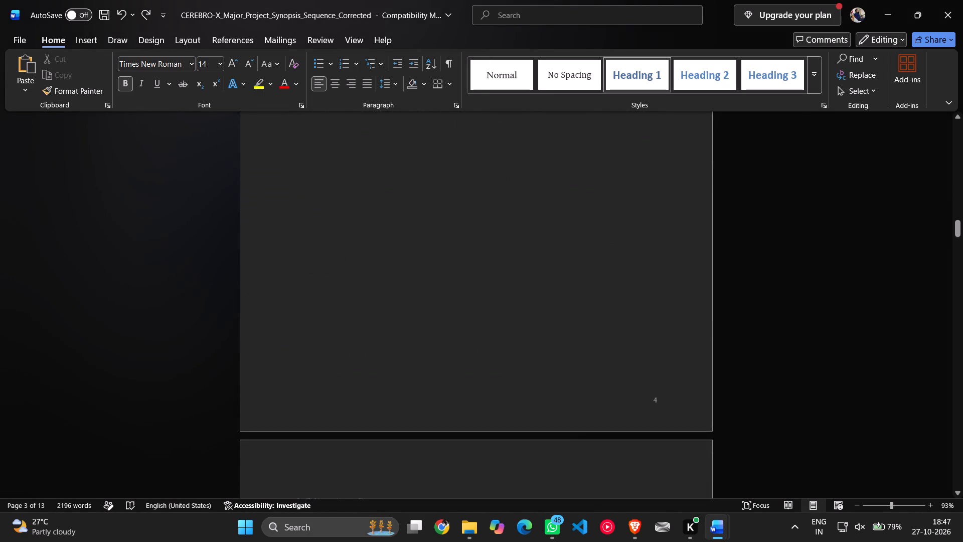
scroll(466, 252, down, 11)
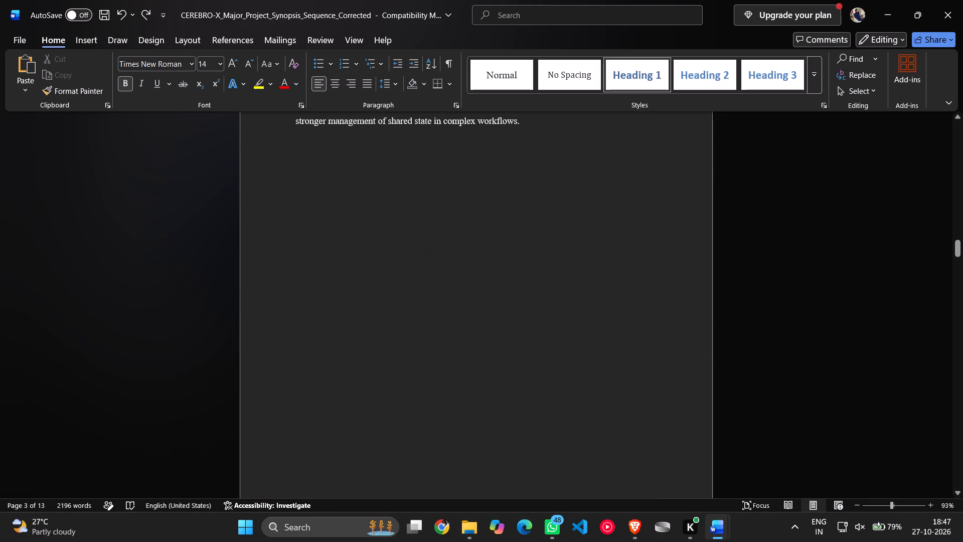
scroll(466, 252, down, 11)
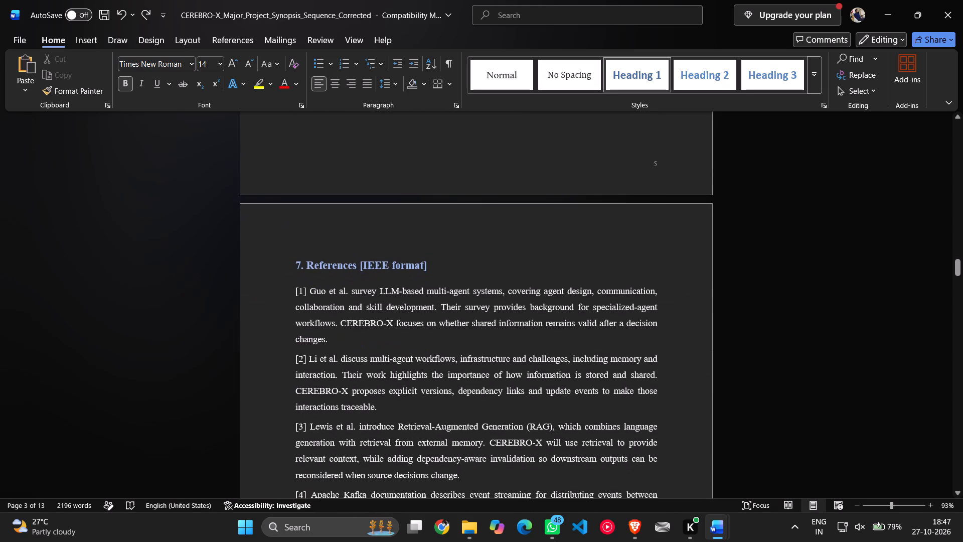
scroll(466, 252, down, 8)
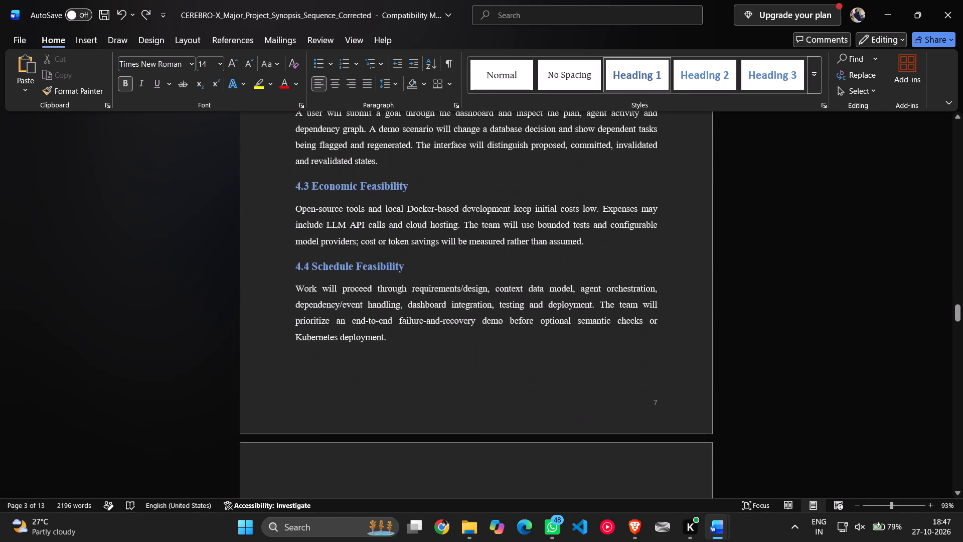
scroll(466, 252, down, 10)
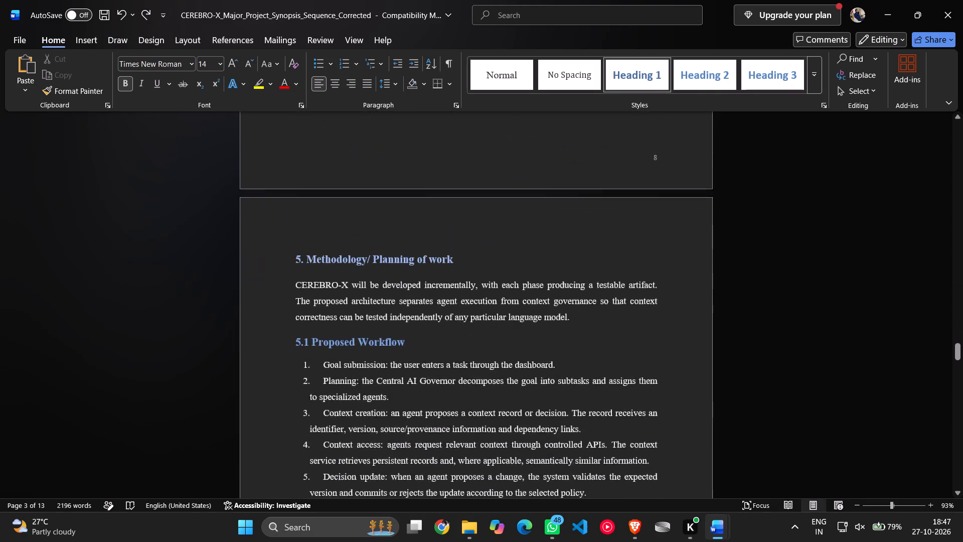
scroll(466, 252, down, 9)
scroll(466, 252, up, 1)
scroll(466, 252, down, 1)
scroll(466, 252, up, 4)
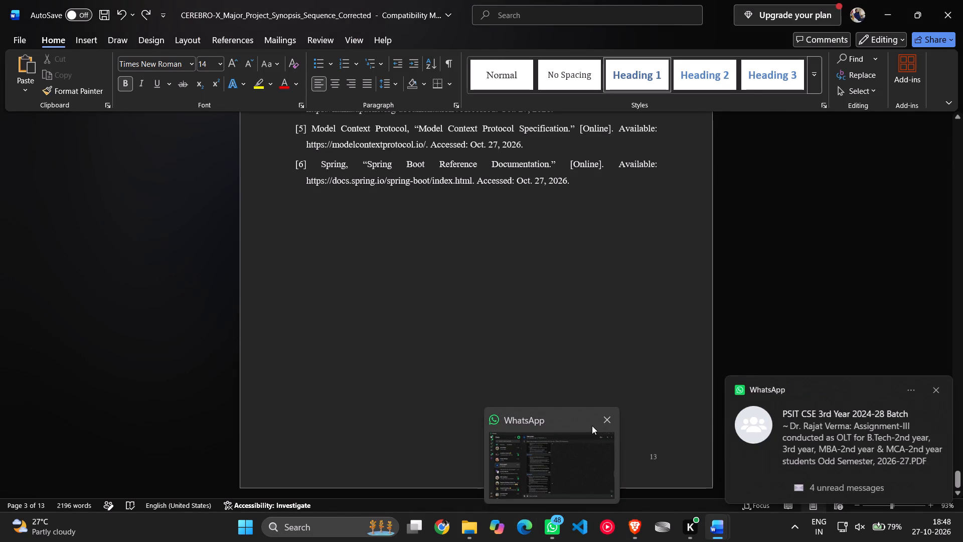
click(597, 341)
scroll(597, 341, up, 15)
scroll(597, 341, up, 8)
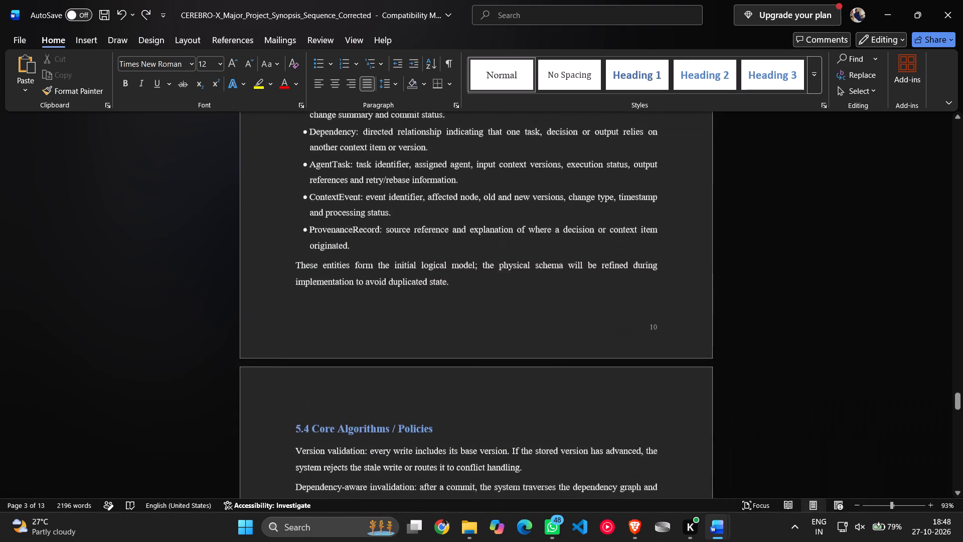
scroll(597, 341, up, 4)
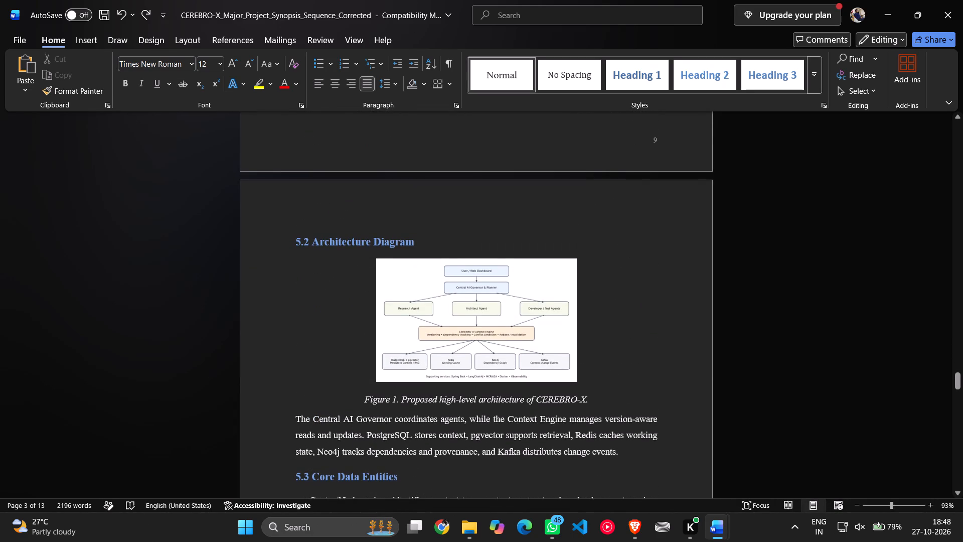
scroll(597, 341, up, 1)
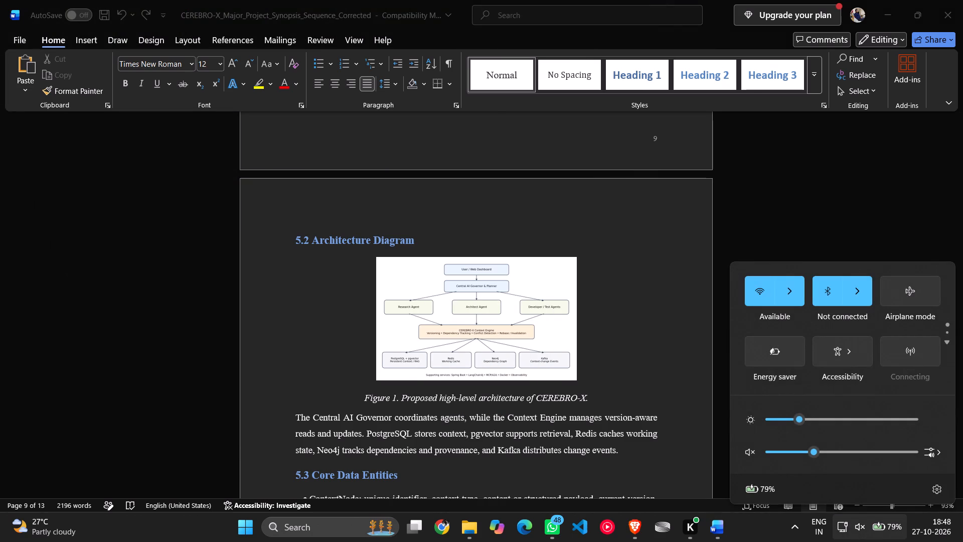
click(460, 300)
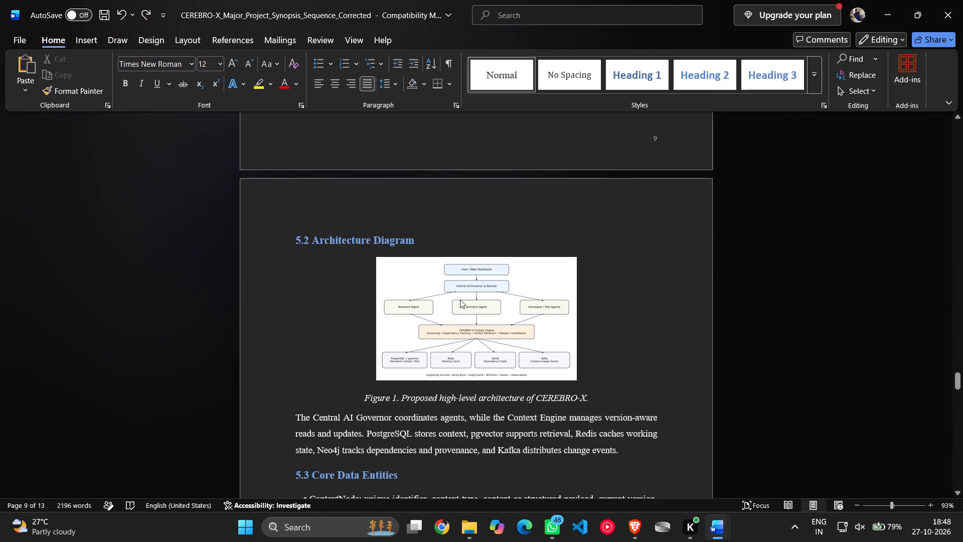
scroll(460, 300, down, 6)
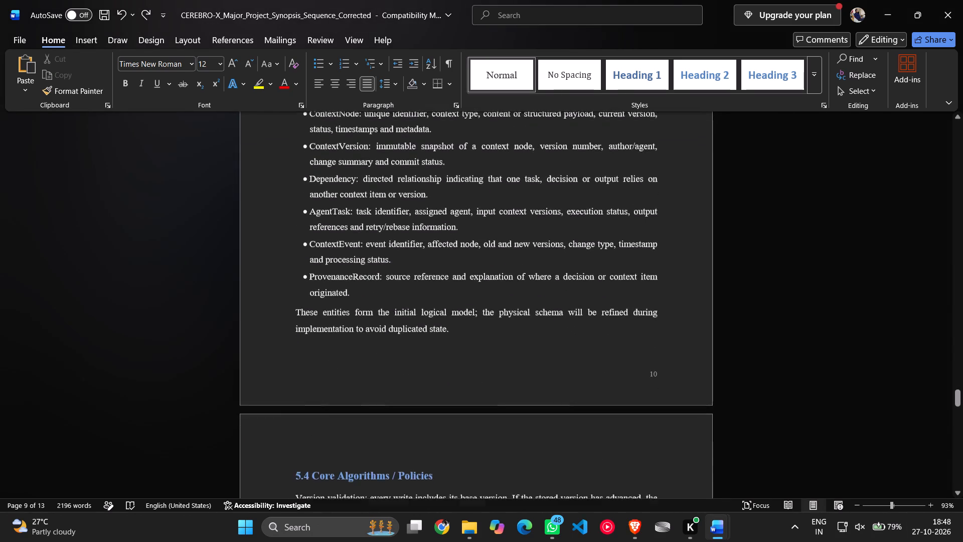
scroll(460, 300, down, 1)
scroll(460, 300, up, 2)
scroll(460, 300, right, 1)
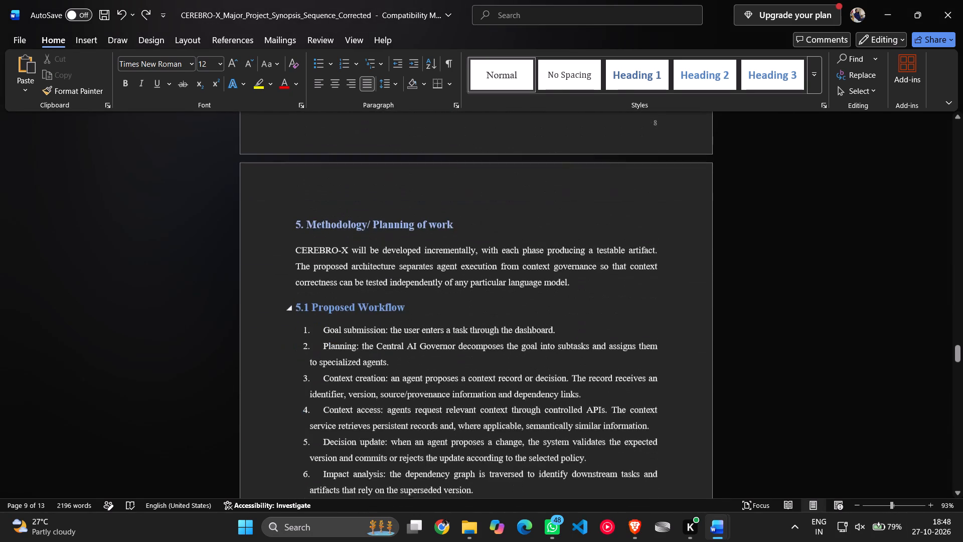
scroll(460, 300, right, 1)
scroll(460, 300, up, 1)
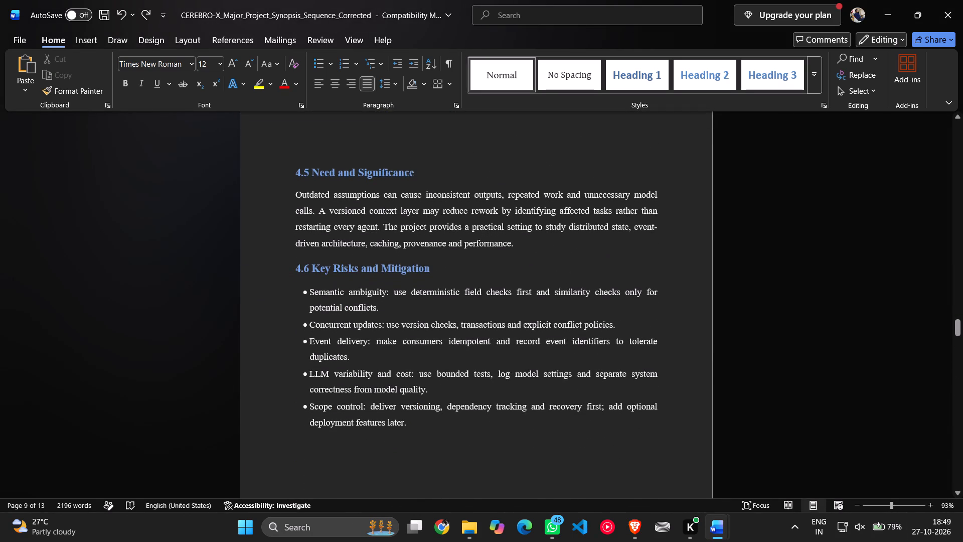
scroll(460, 300, up, 2)
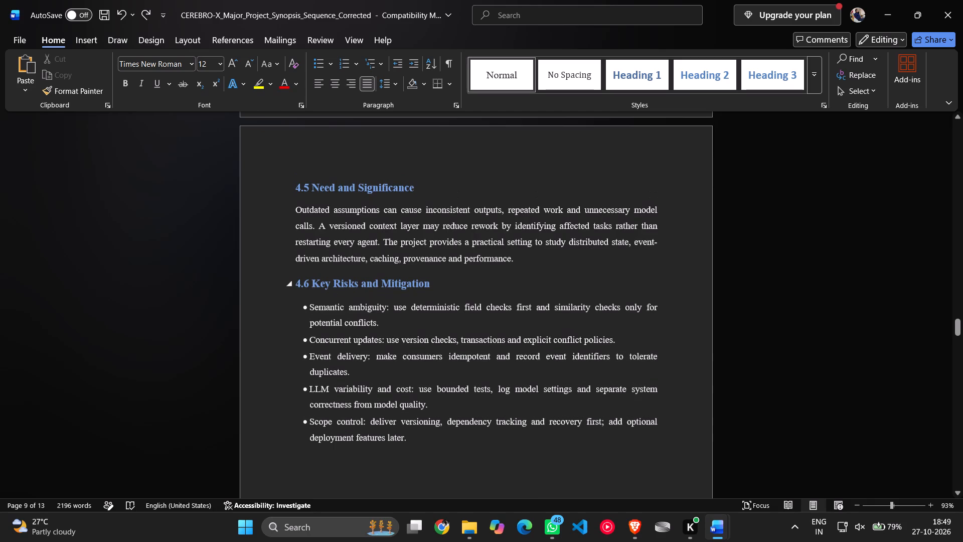
scroll(460, 300, up, 5)
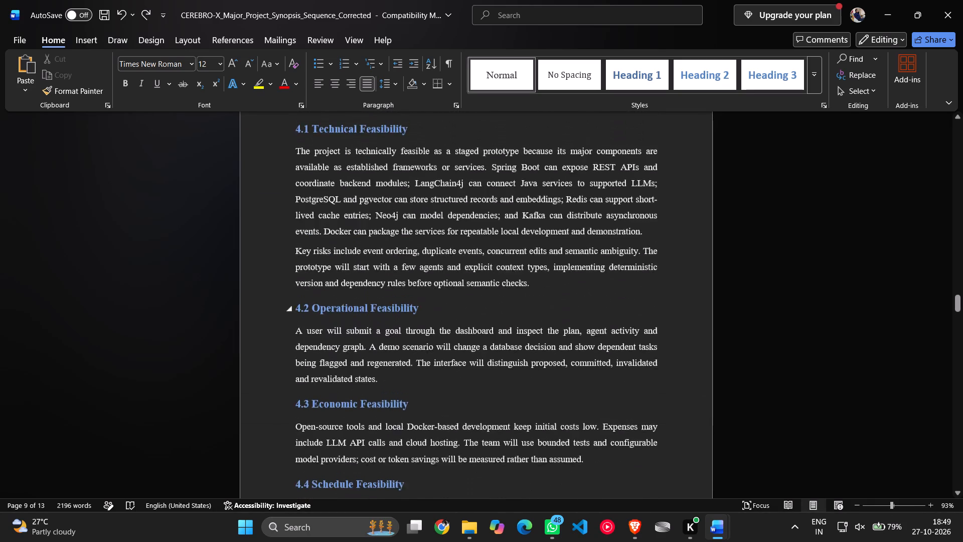
scroll(460, 300, up, 6)
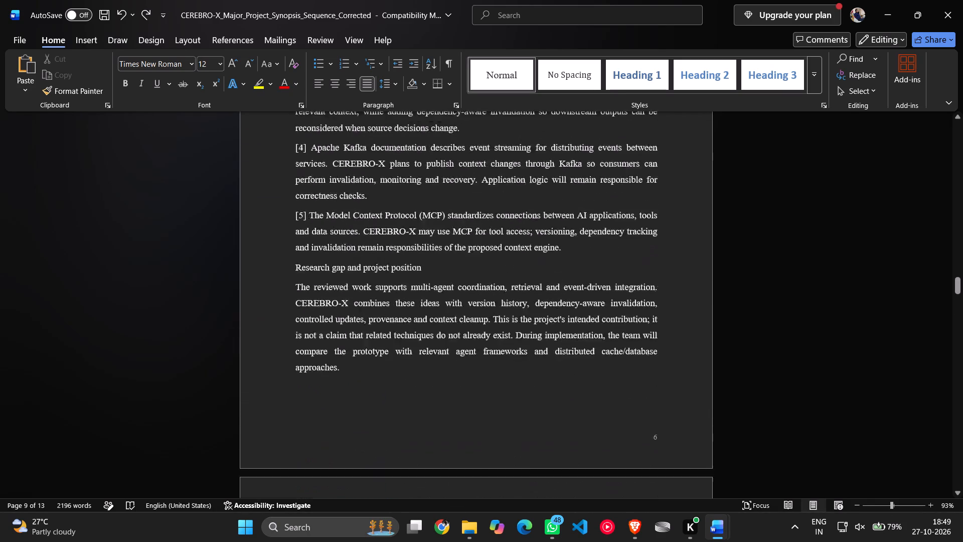
scroll(460, 300, up, 3)
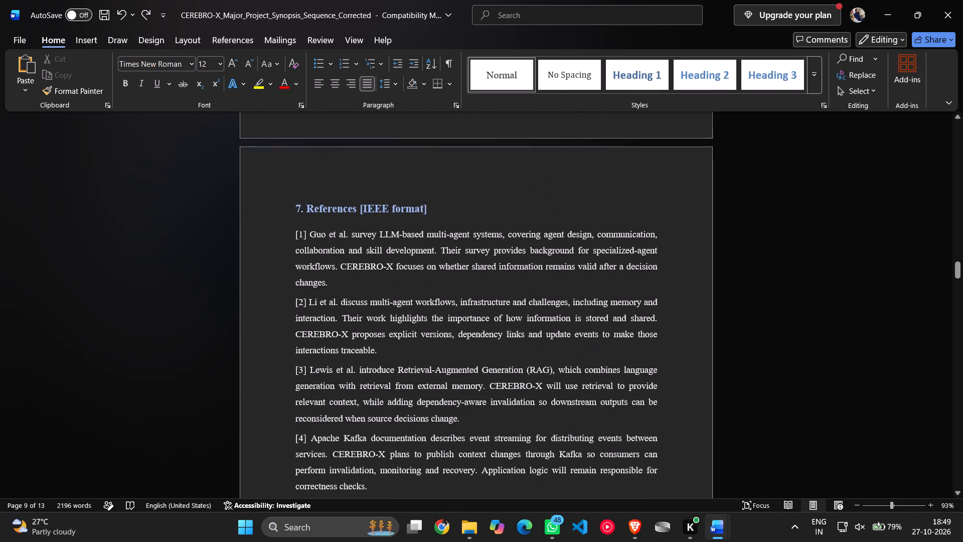
scroll(460, 300, up, 1)
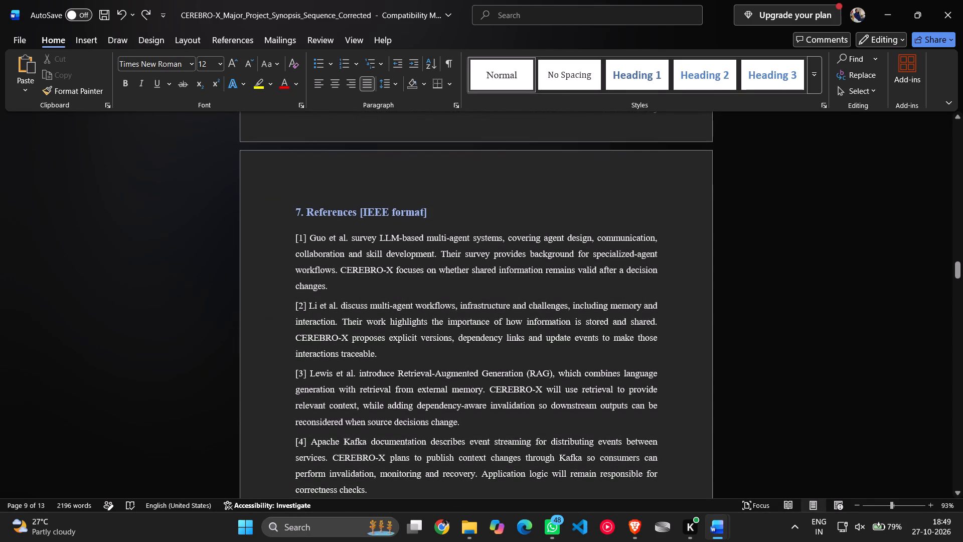
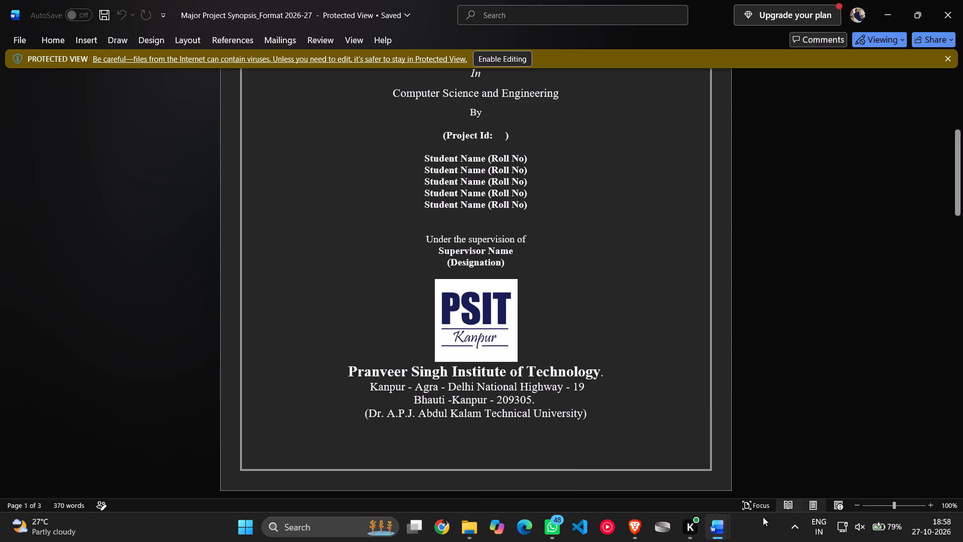
click(726, 531)
click(763, 424)
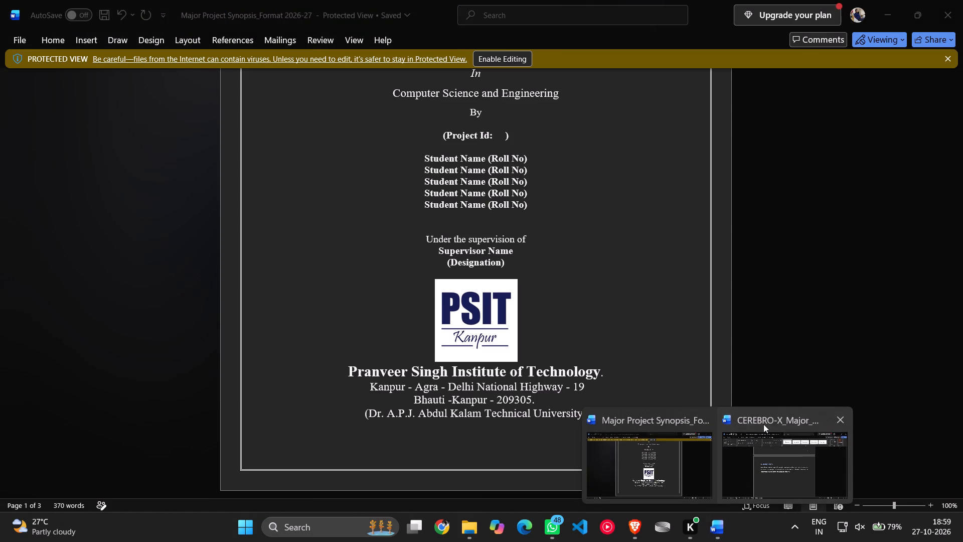
click(962, 0)
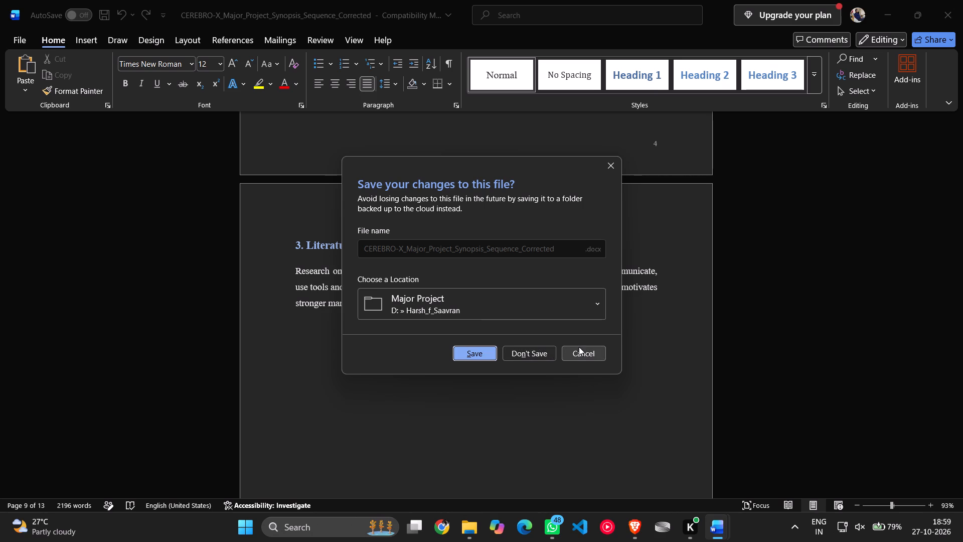
click(527, 355)
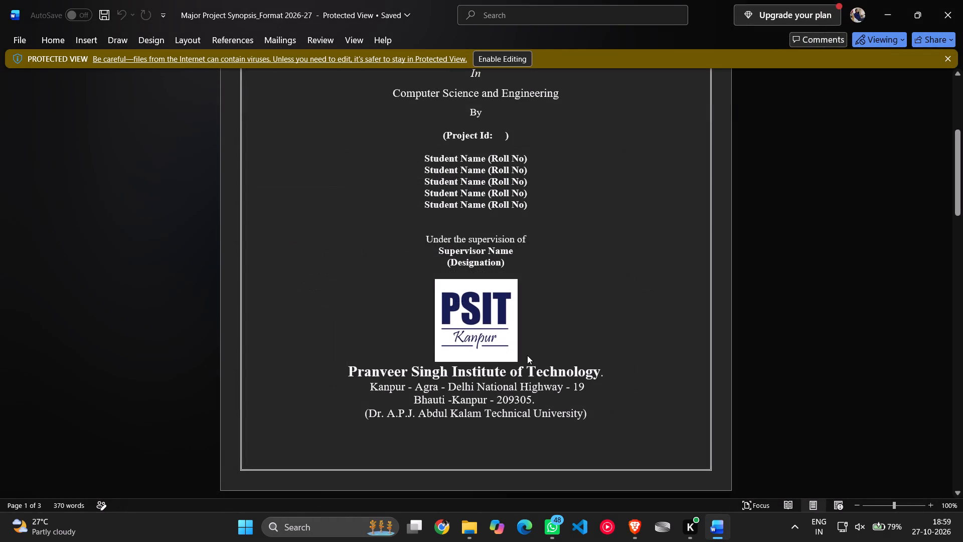
Open the downloaded CEREBRO-X_Synopsis_Final Word file from the recent files in File Explorer and enable editing.
click(470, 532)
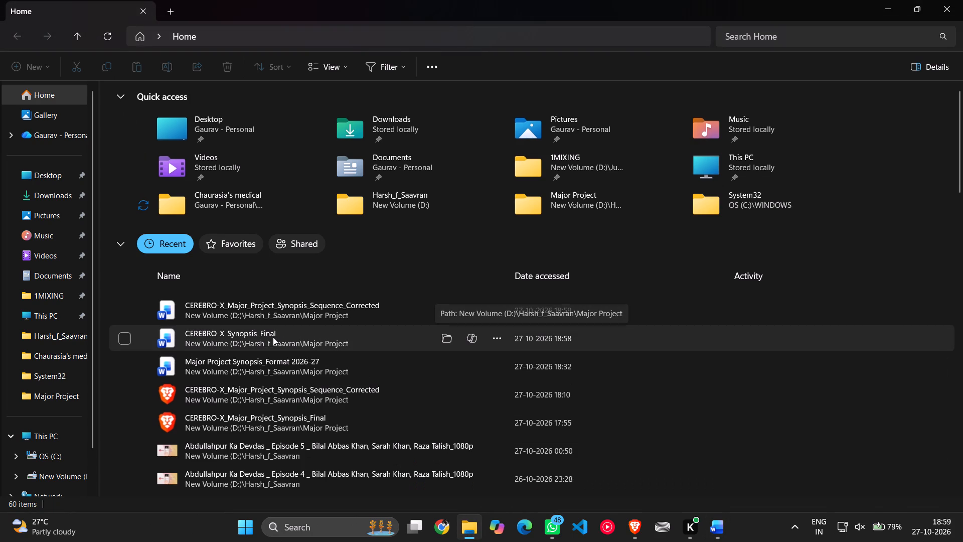
key(ctrl+r)
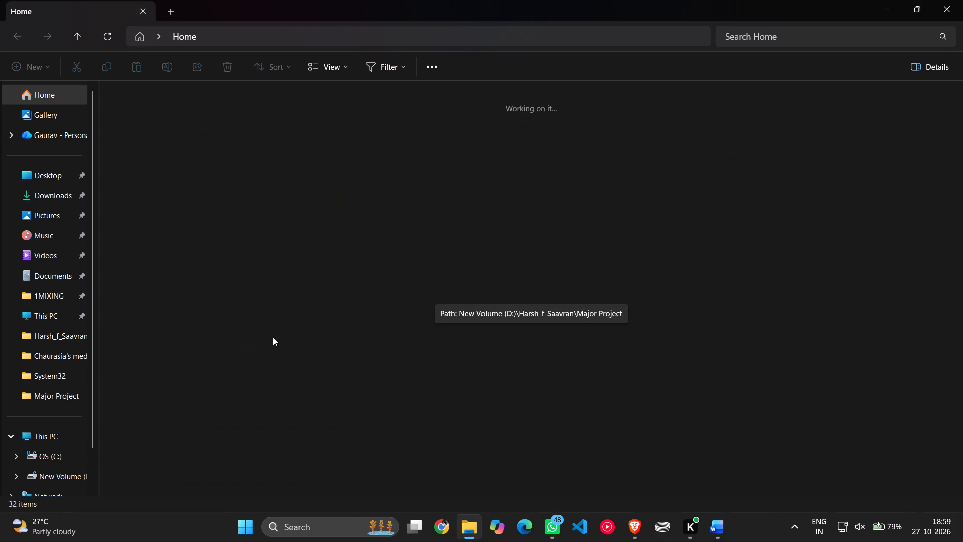
double_click(273, 337)
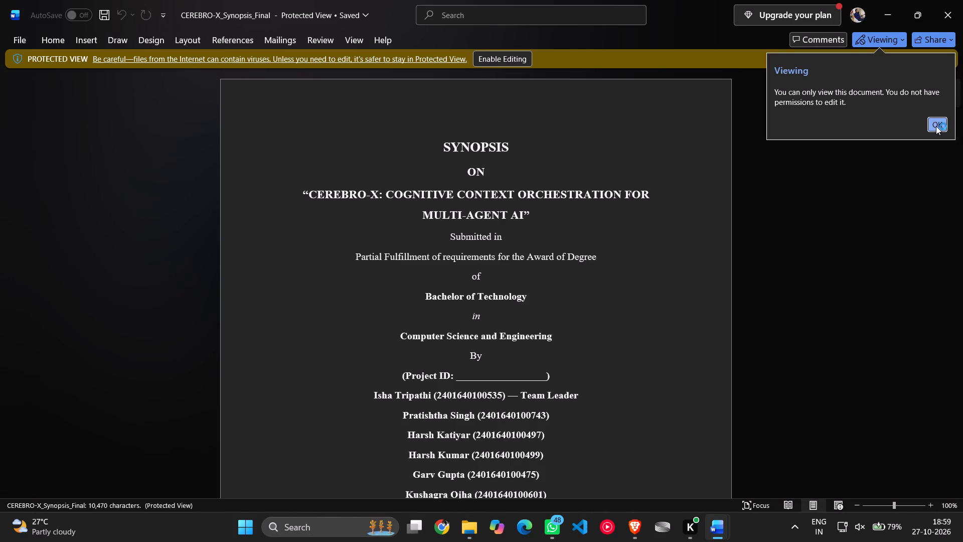
click(941, 126)
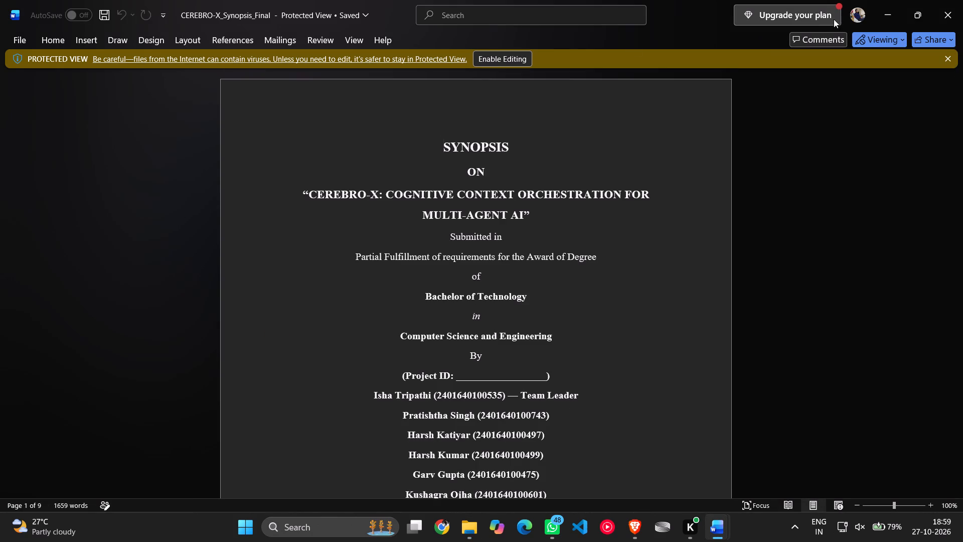
click(894, 36)
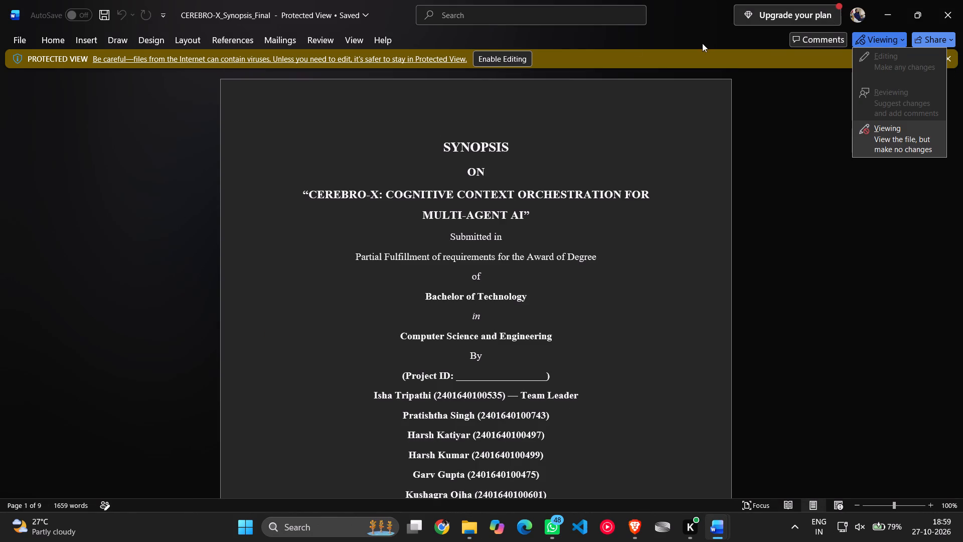
click(519, 57)
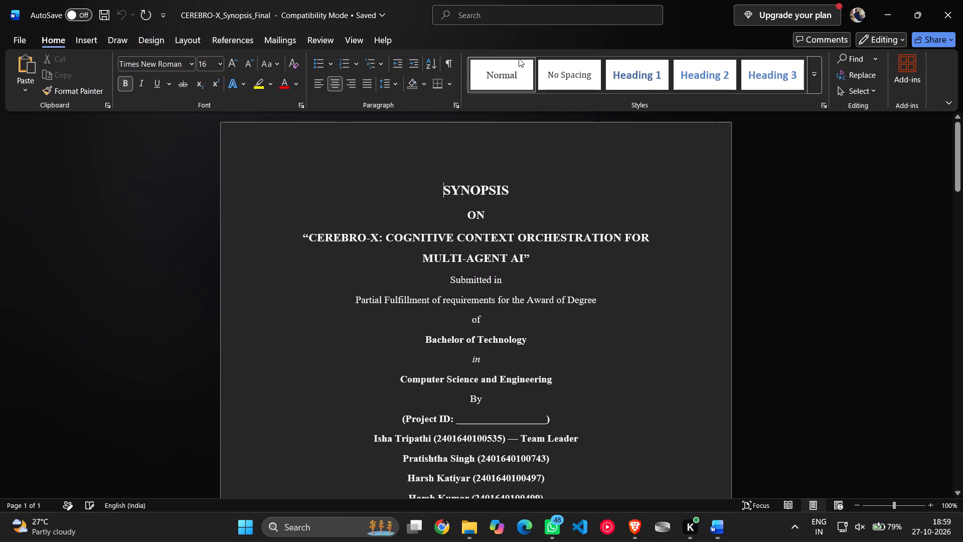
Review the final synopsis from the title page through to References, examining its section order, headings and page breaks.
scroll(594, 223, down, 6)
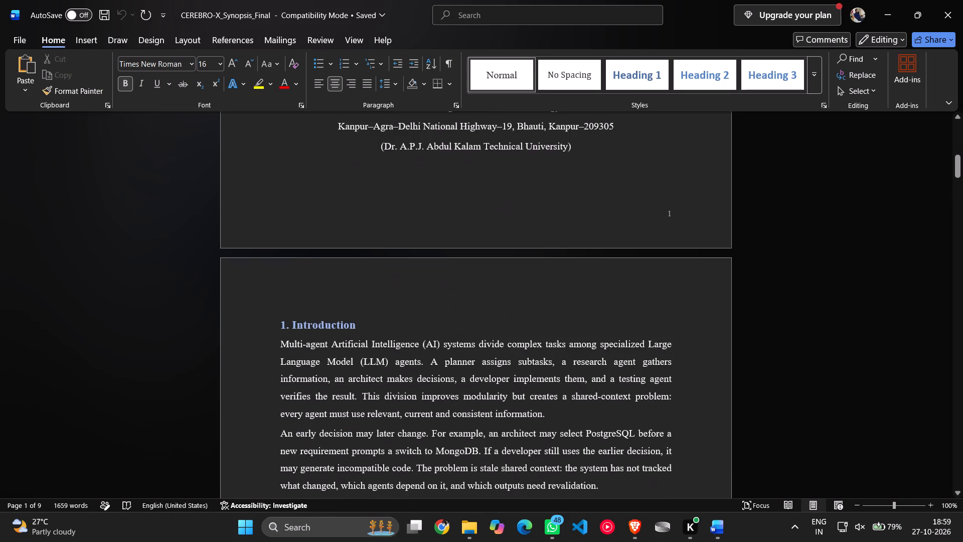
scroll(594, 223, down, 12)
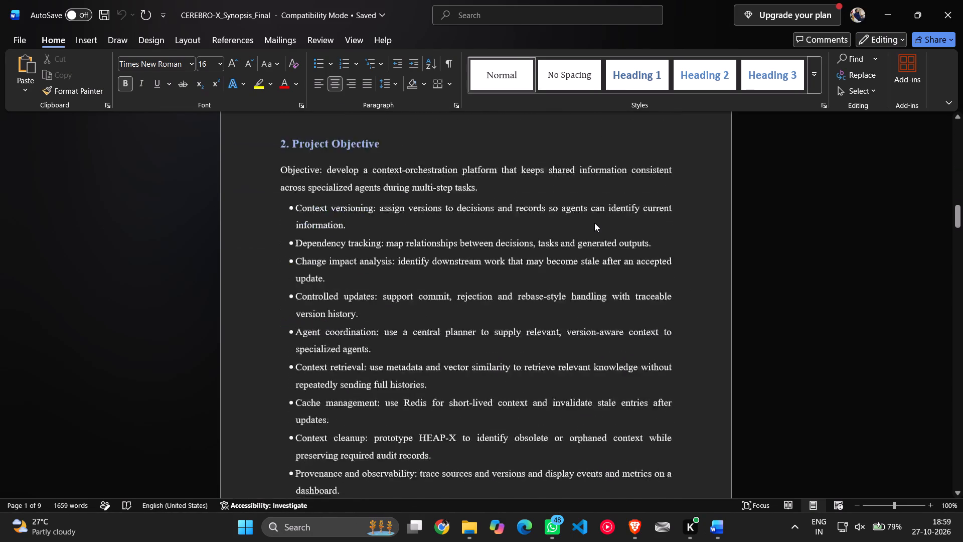
scroll(594, 223, down, 12)
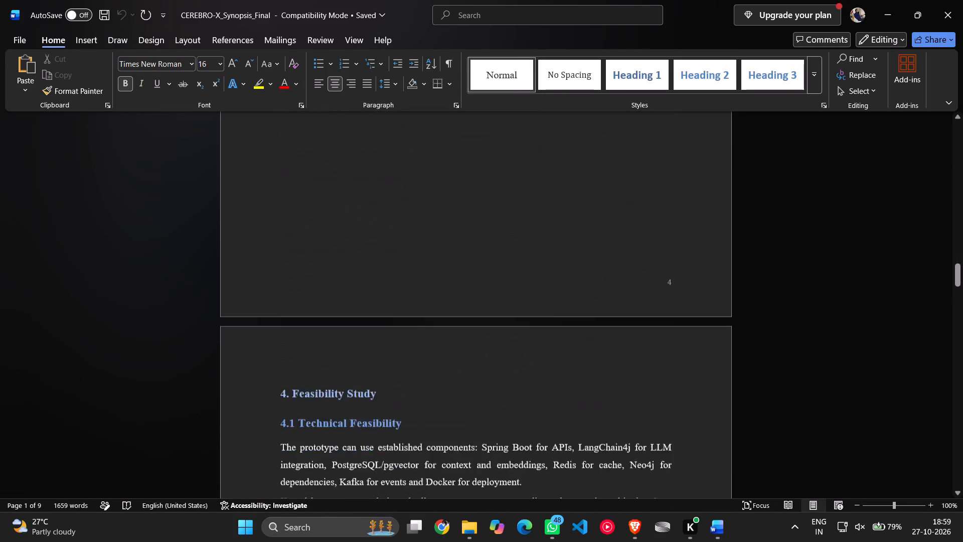
scroll(594, 223, down, 2)
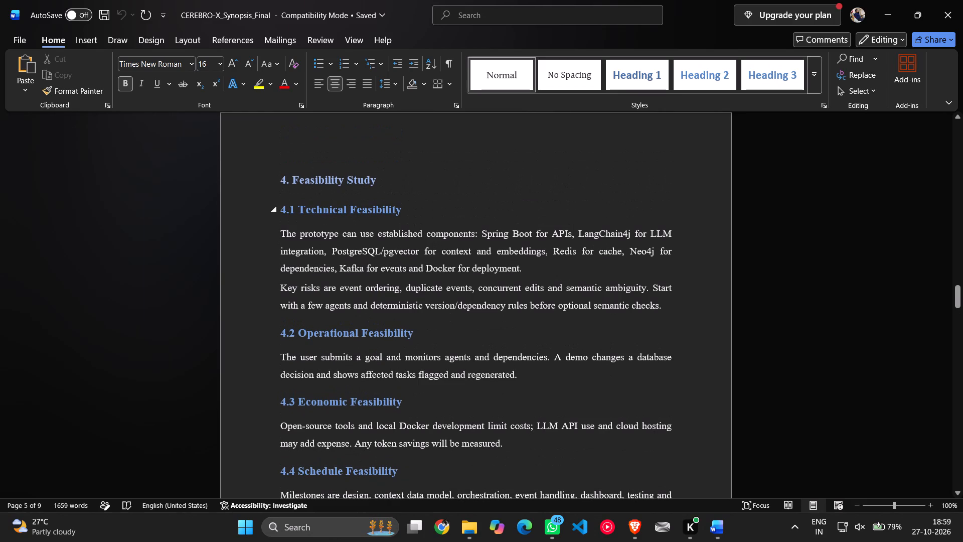
scroll(594, 223, down, 1)
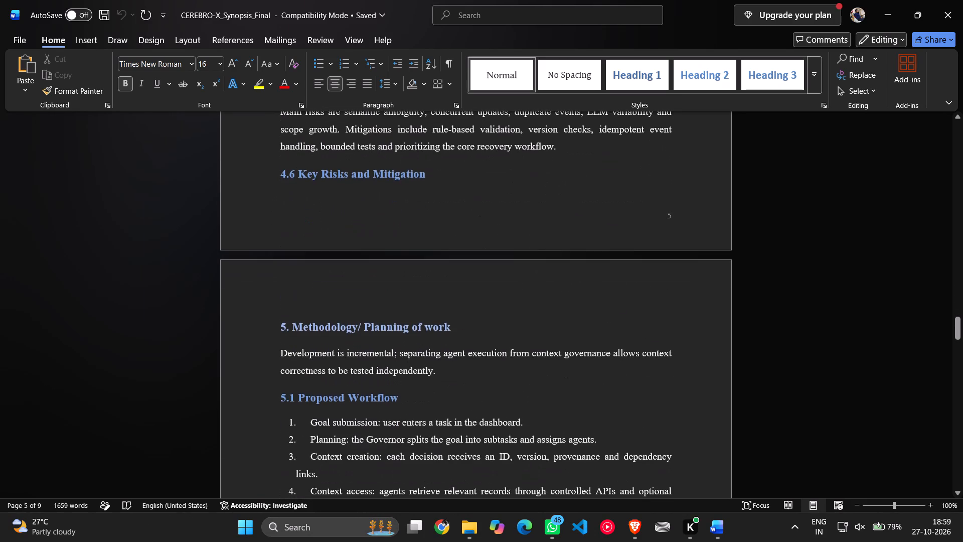
scroll(594, 223, down, 7)
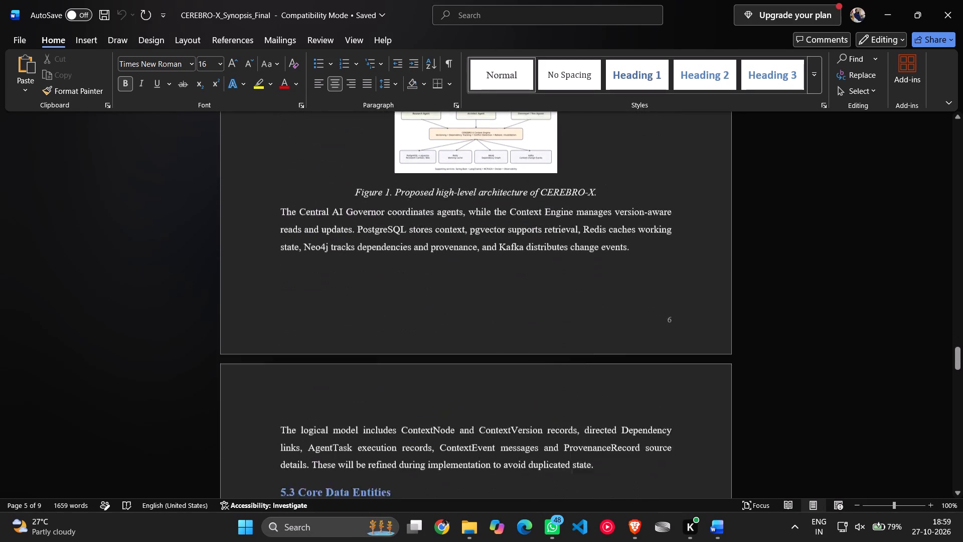
scroll(594, 223, down, 7)
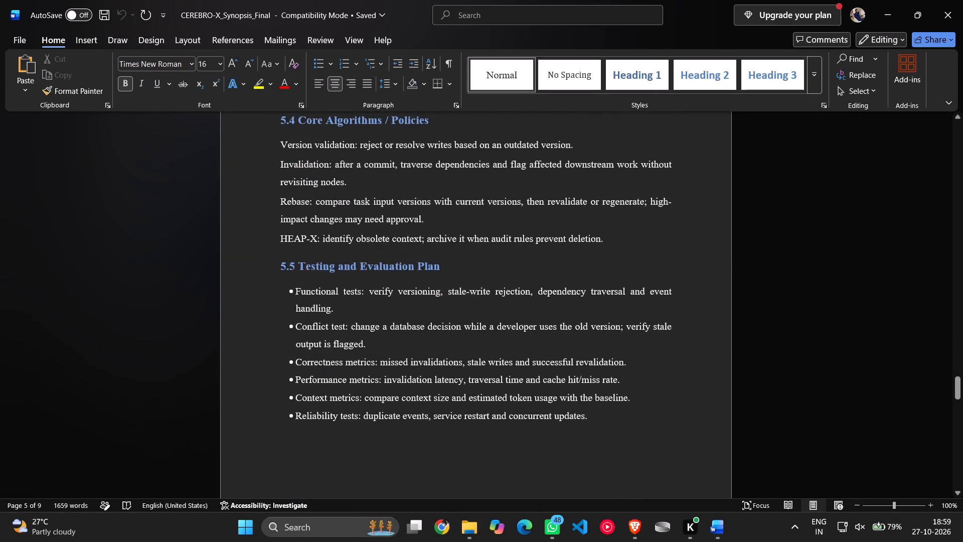
scroll(594, 223, down, 7)
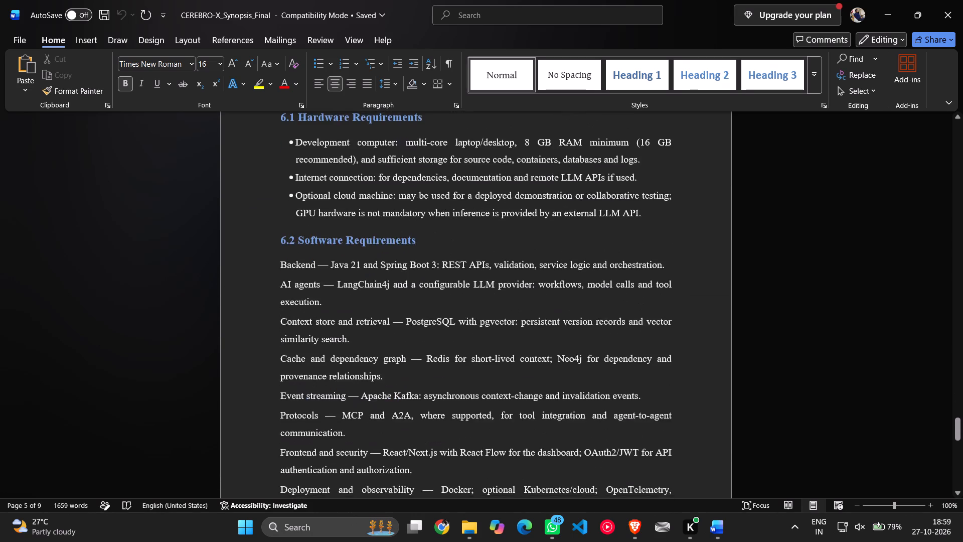
scroll(594, 223, down, 7)
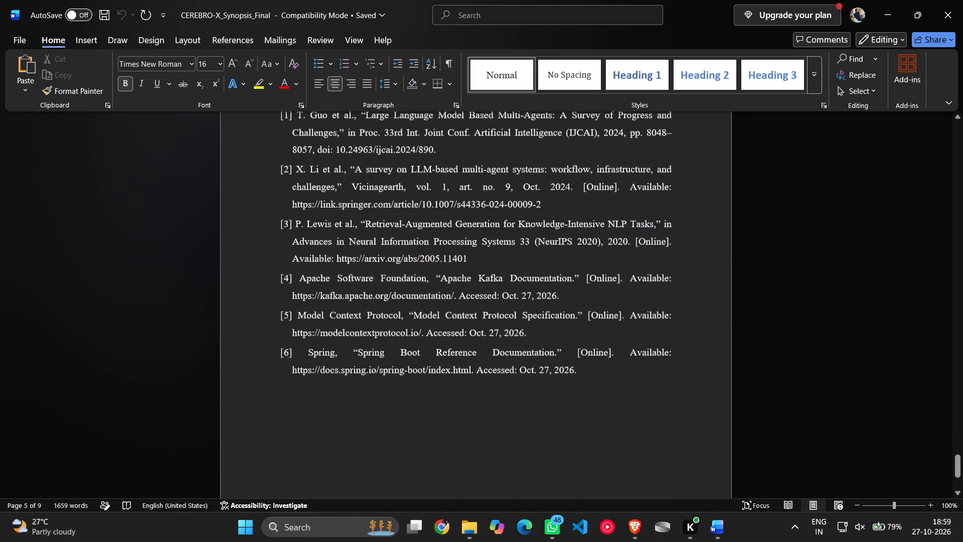
scroll(594, 223, down, 2)
Check the text formatting of the section 5 Methodology heading, the 5.1 Proposed Workflow subheading and the list beneath.
scroll(594, 223, up, 12)
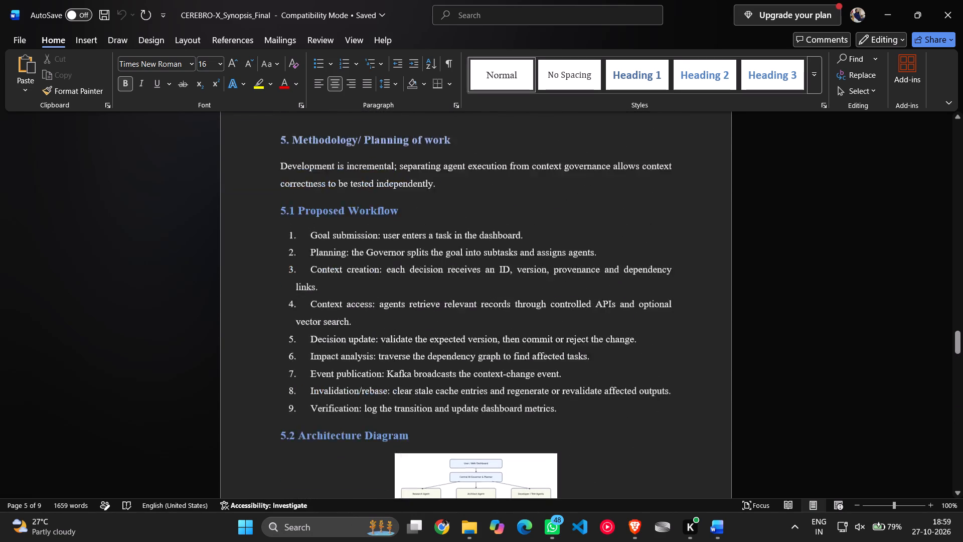
scroll(594, 223, up, 1)
click(391, 283)
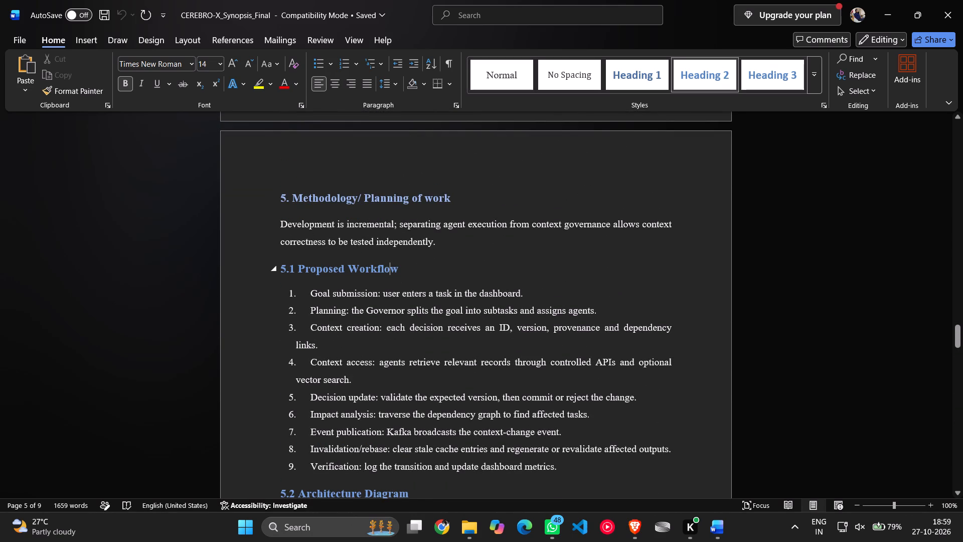
click(374, 293)
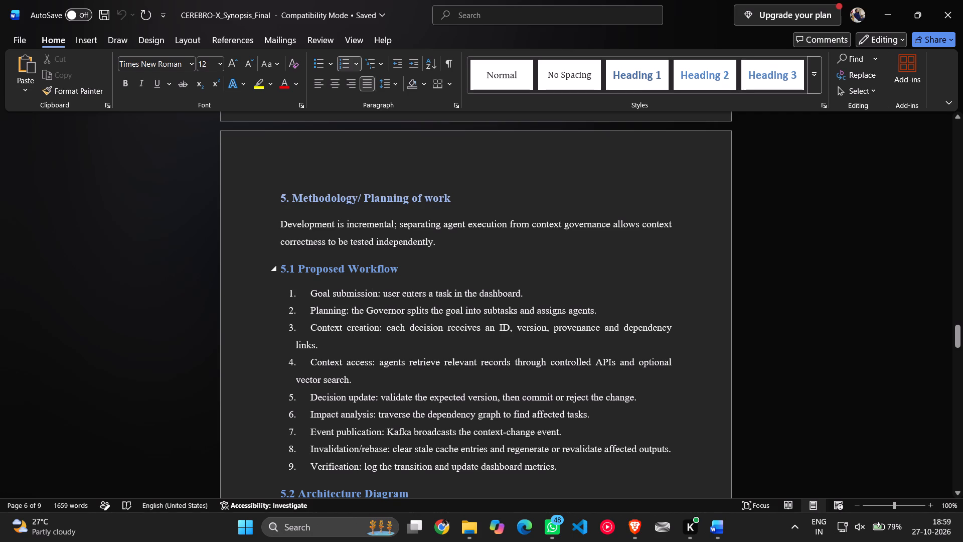
click(365, 271)
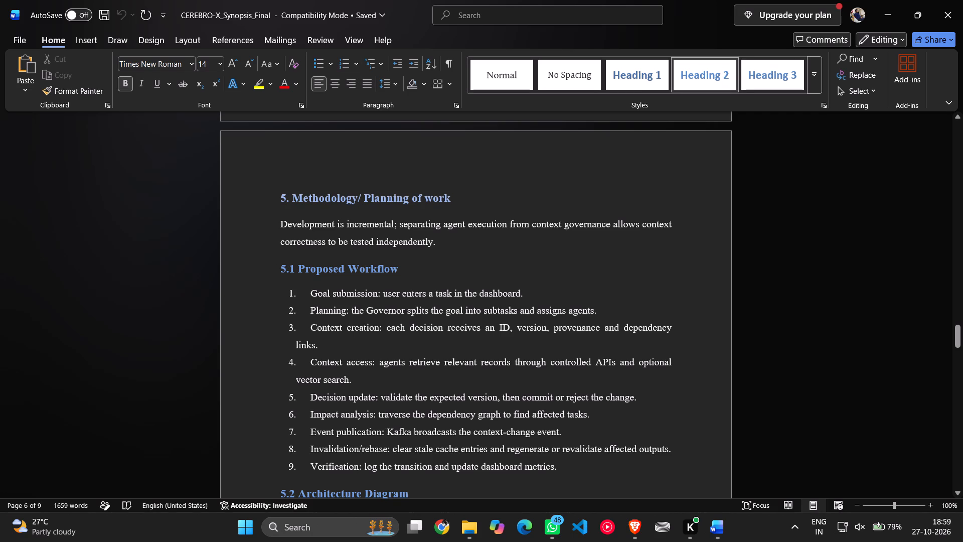
click(385, 198)
click(377, 191)
click(313, 266)
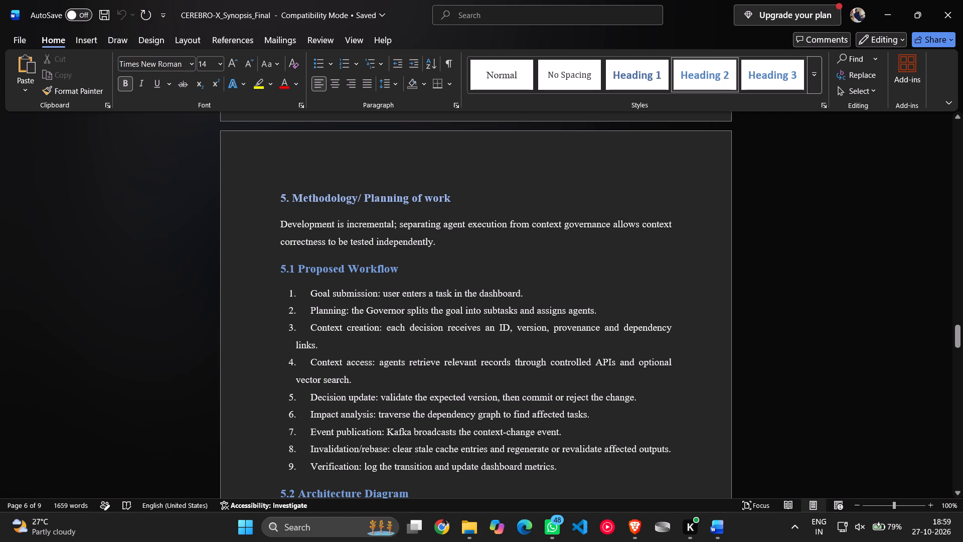
click(325, 231)
key(Up)
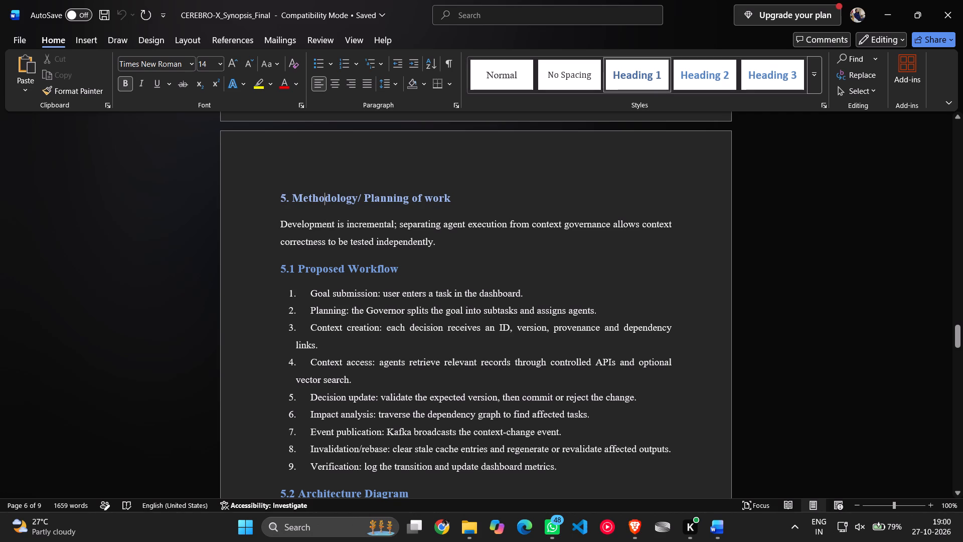
Compare the synopsis headings around section 5 with the section headings in the Major Project Synopsis_Format 2026-27 template.
scroll(361, 280, down, 3)
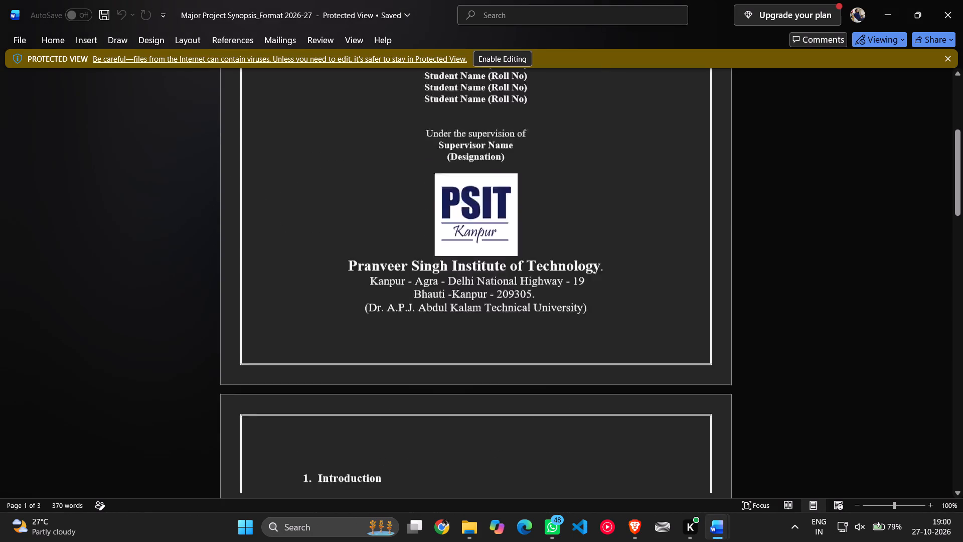
scroll(361, 280, down, 11)
scroll(361, 280, up, 2)
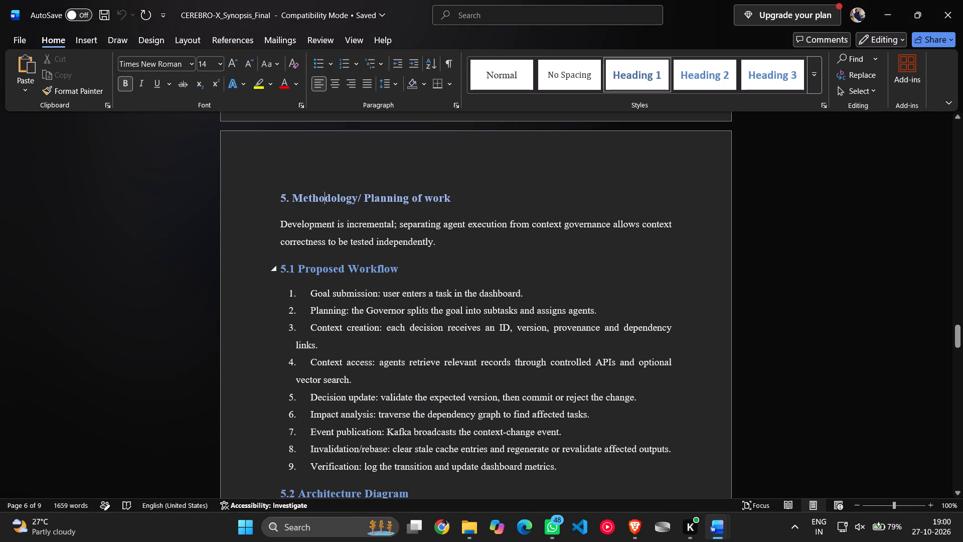
key(Down)
key(Down)
key(Up)
key(Up)
key(Up)
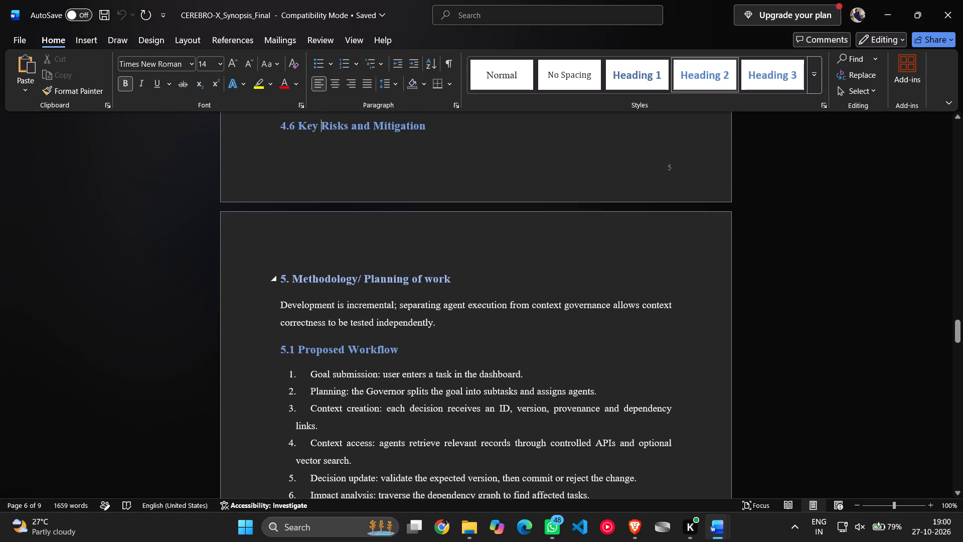
Underline the word "Introduction" in the section 1 heading of the final synopsis.
scroll(361, 280, up, 8)
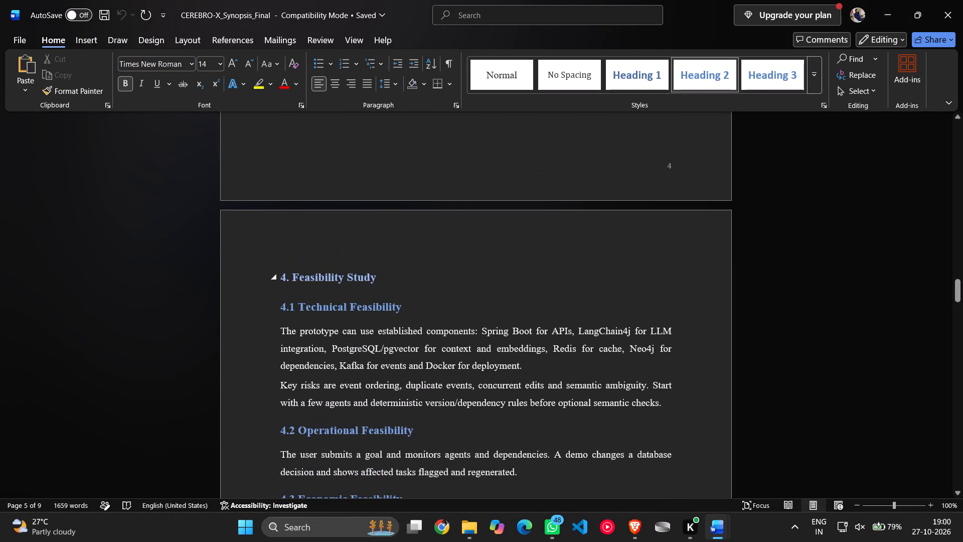
scroll(361, 280, up, 7)
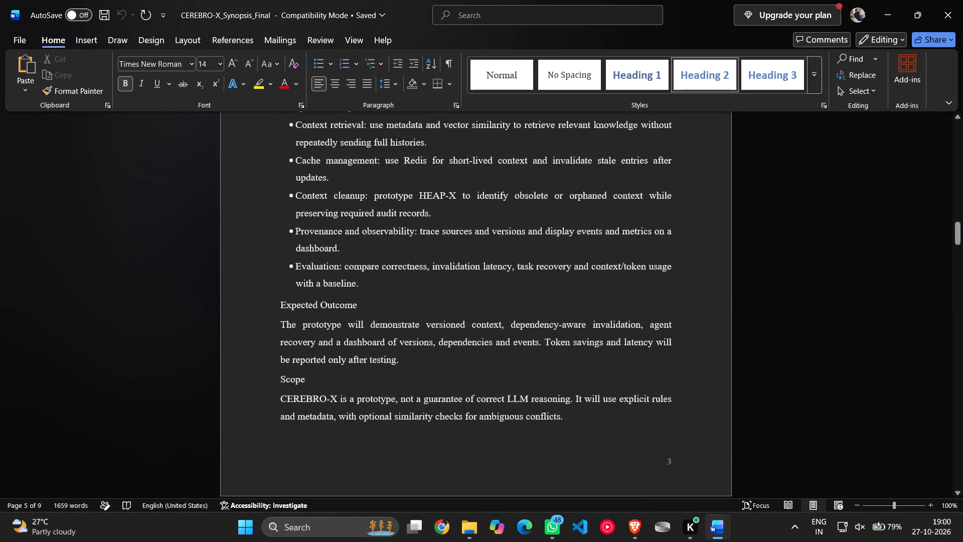
scroll(361, 280, up, 7)
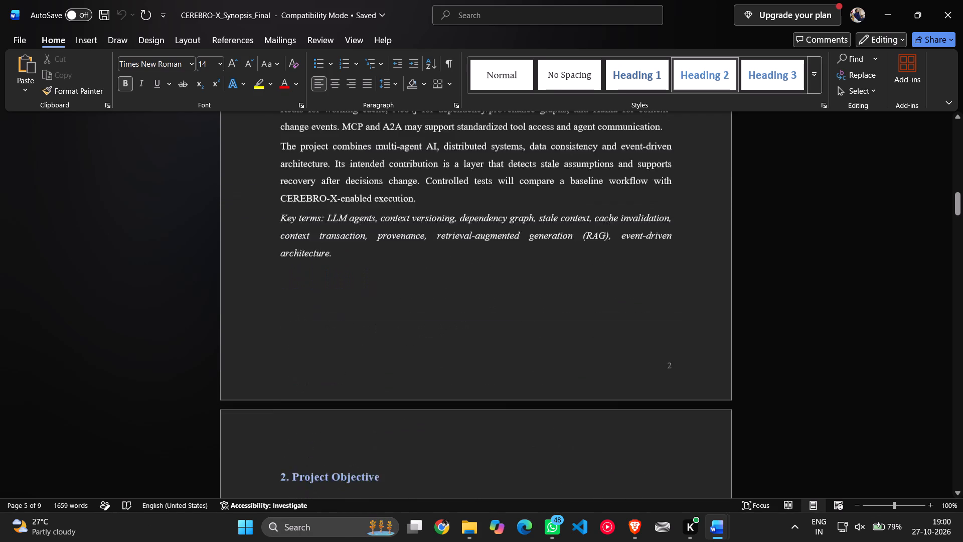
scroll(361, 280, up, 2)
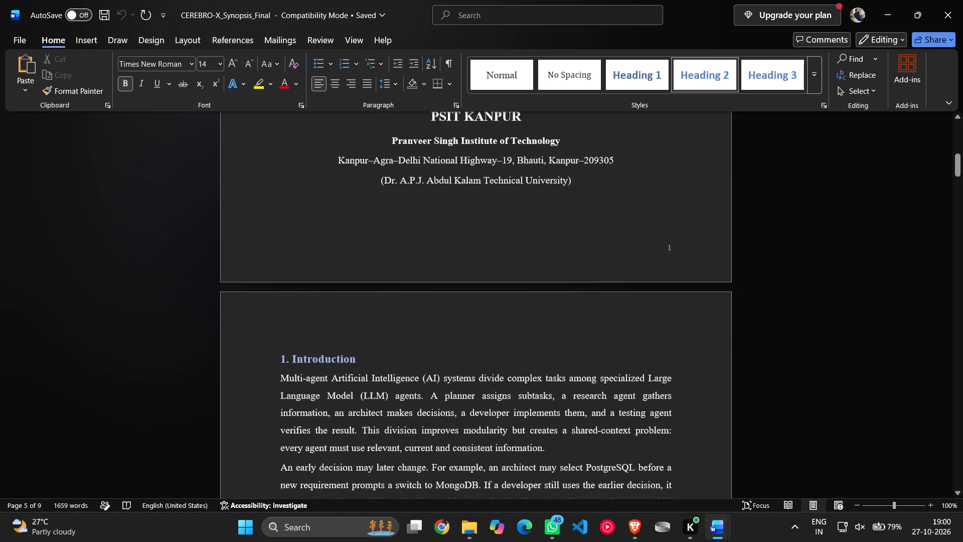
scroll(361, 280, up, 1)
drag(360, 360, 291, 362)
key(ctrl+u)
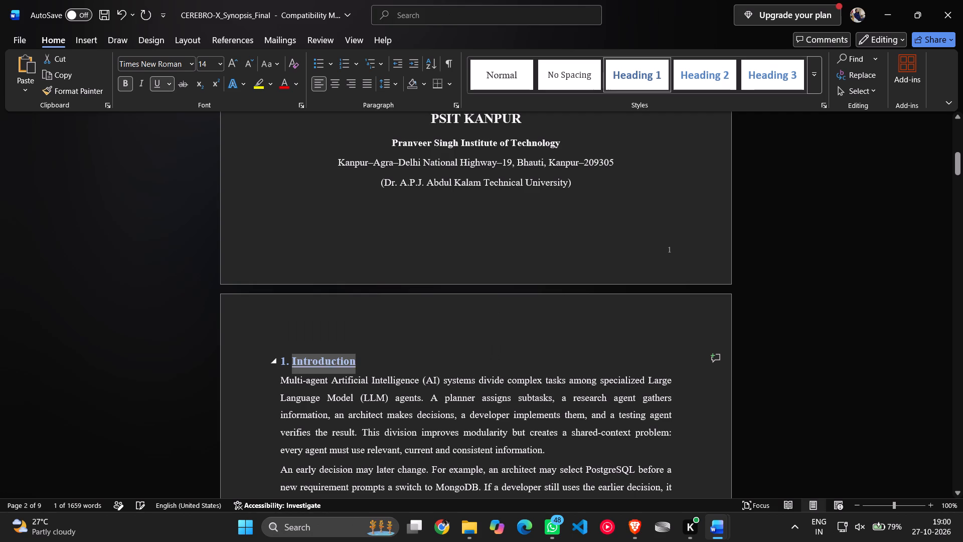
Remove the underline from the word "Introduction" in the section 1 heading.
key(ctrl+u)
click(291, 362)
Change the font colour of the whole "1. Introduction" heading, including its number, to black.
scroll(291, 362, down, 5)
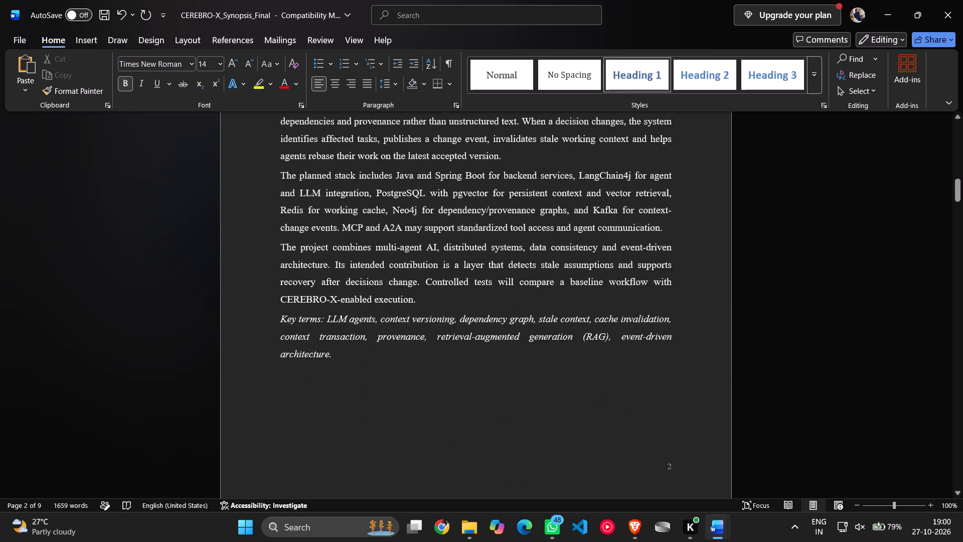
scroll(291, 362, up, 4)
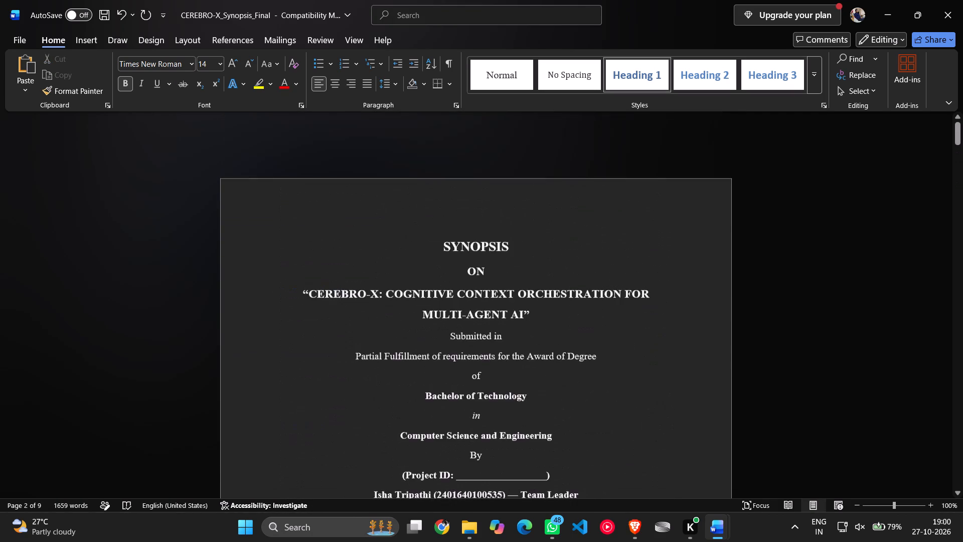
scroll(291, 362, up, 1)
scroll(291, 362, down, 4)
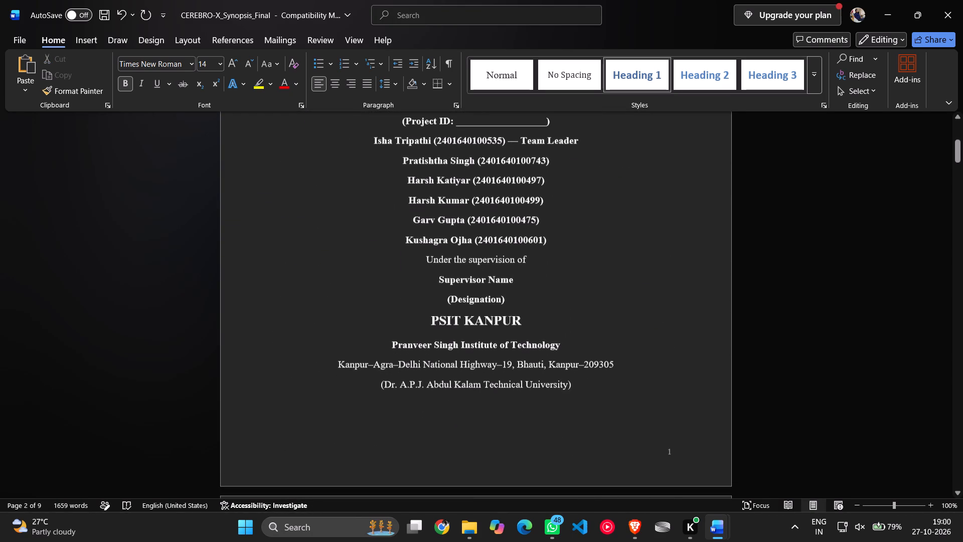
scroll(291, 362, down, 1)
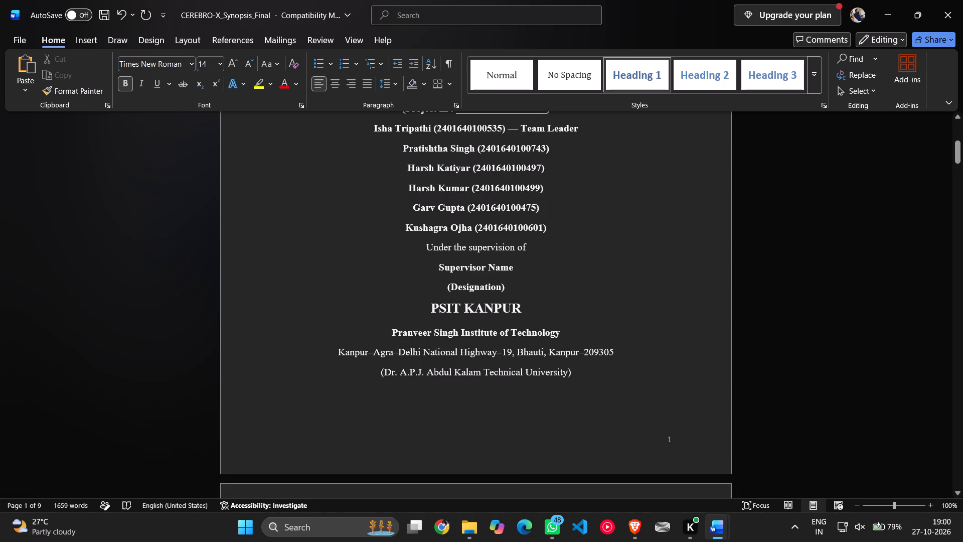
scroll(366, 323, down, 4)
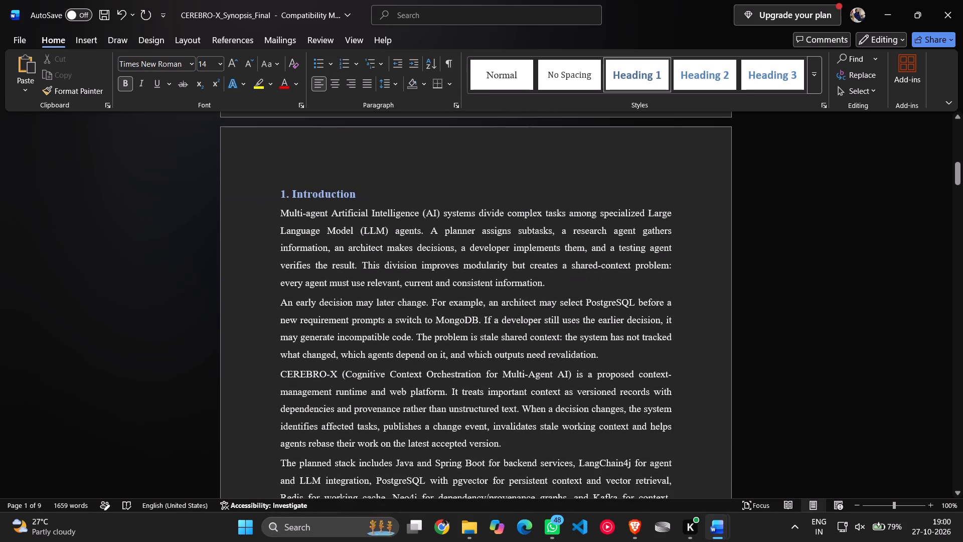
drag(360, 199, 286, 198)
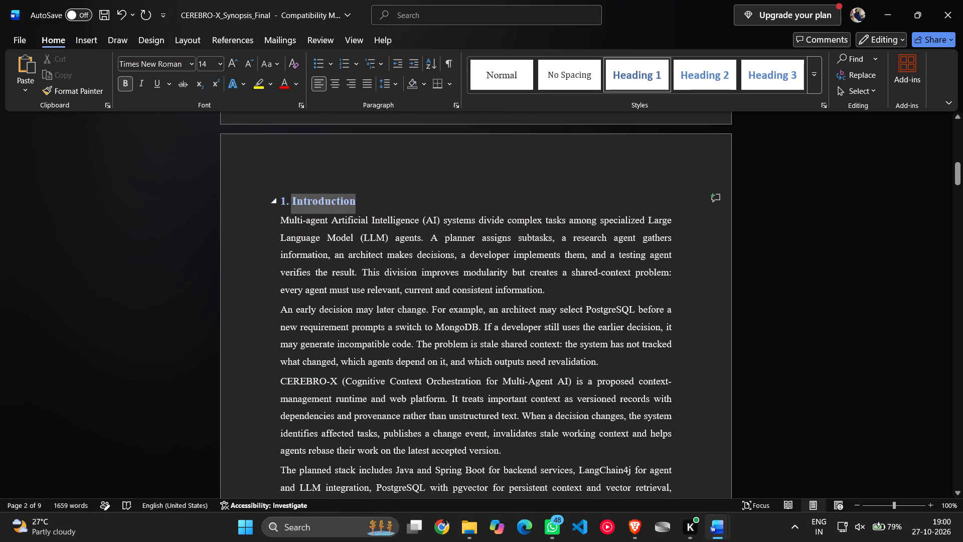
drag(286, 198, 275, 198)
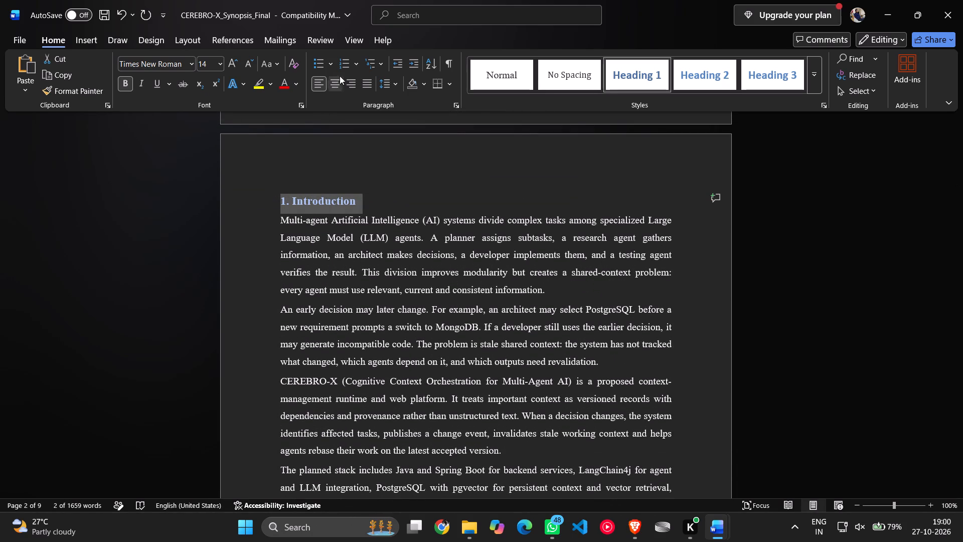
click(286, 82)
click(289, 83)
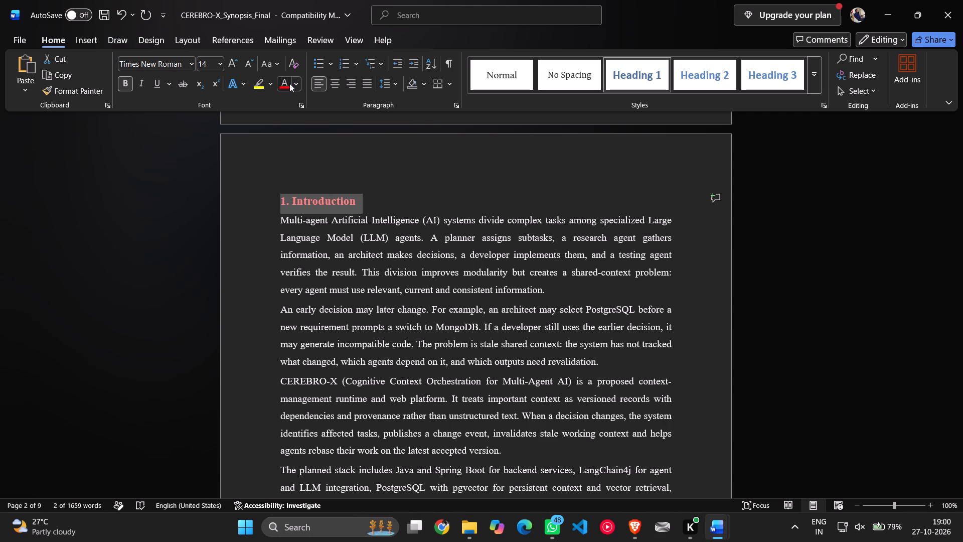
click(291, 83)
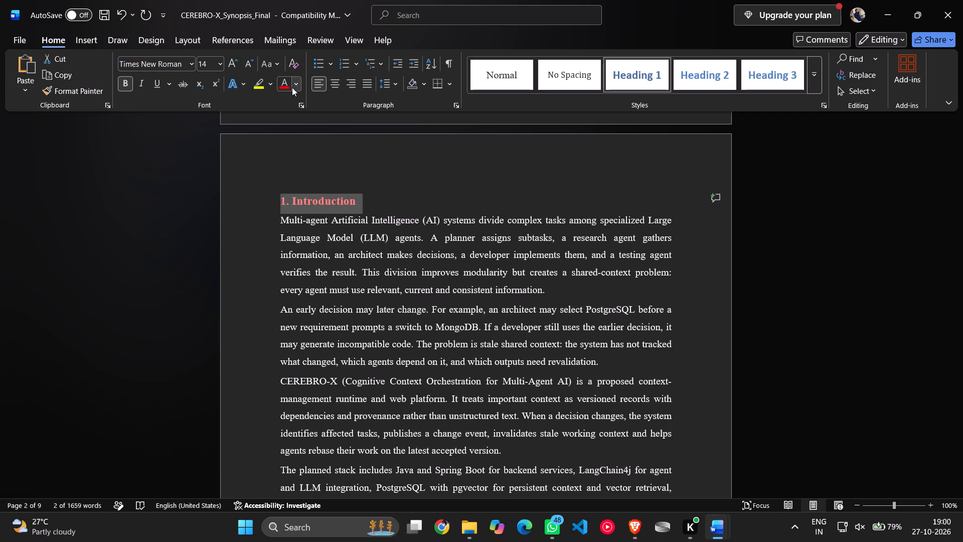
click(292, 87)
click(289, 126)
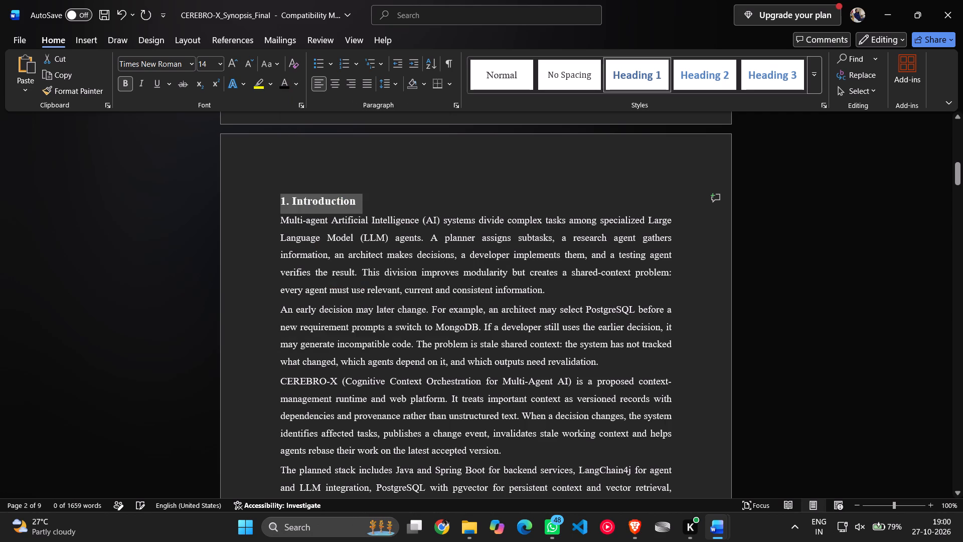
Apply the same black font colour to the "2. Project Objective" heading.
scroll(297, 172, down, 5)
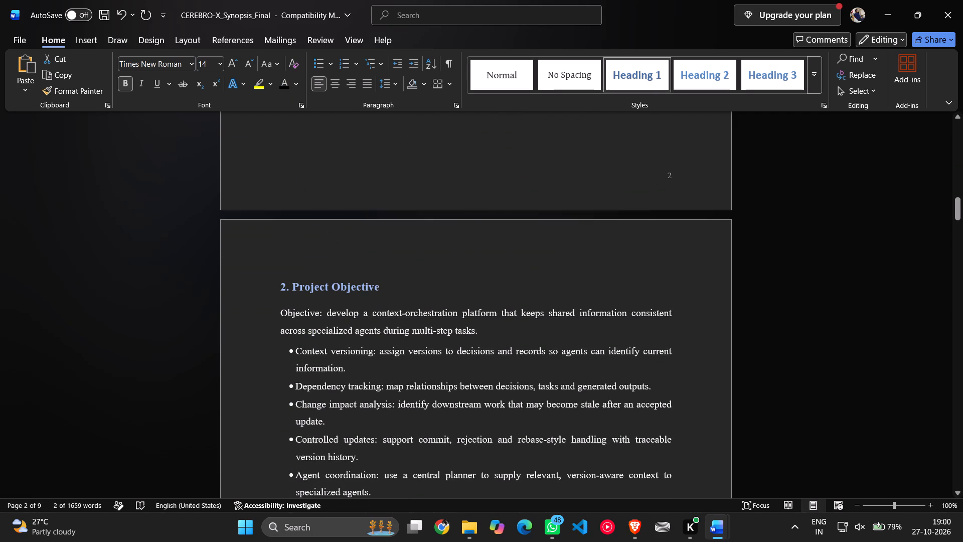
drag(382, 278, 254, 283)
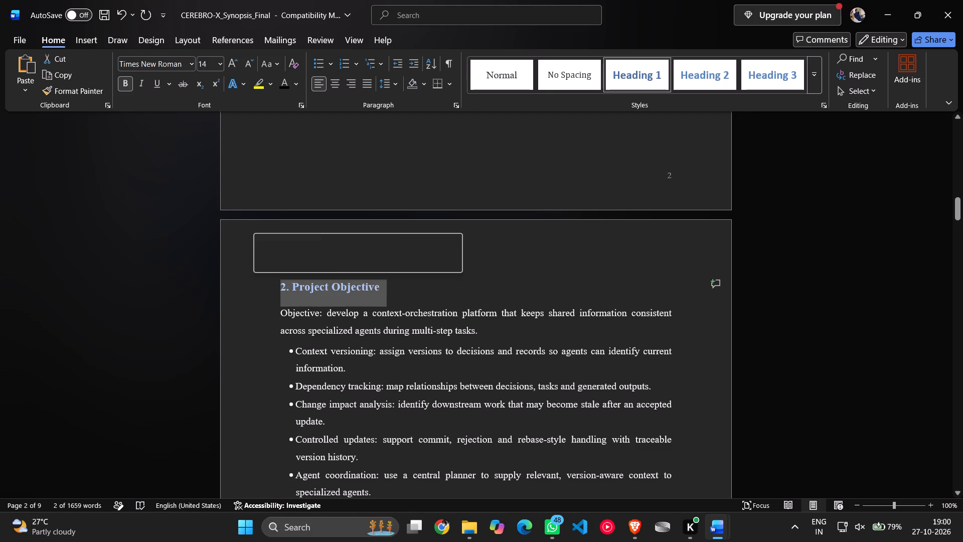
click(286, 88)
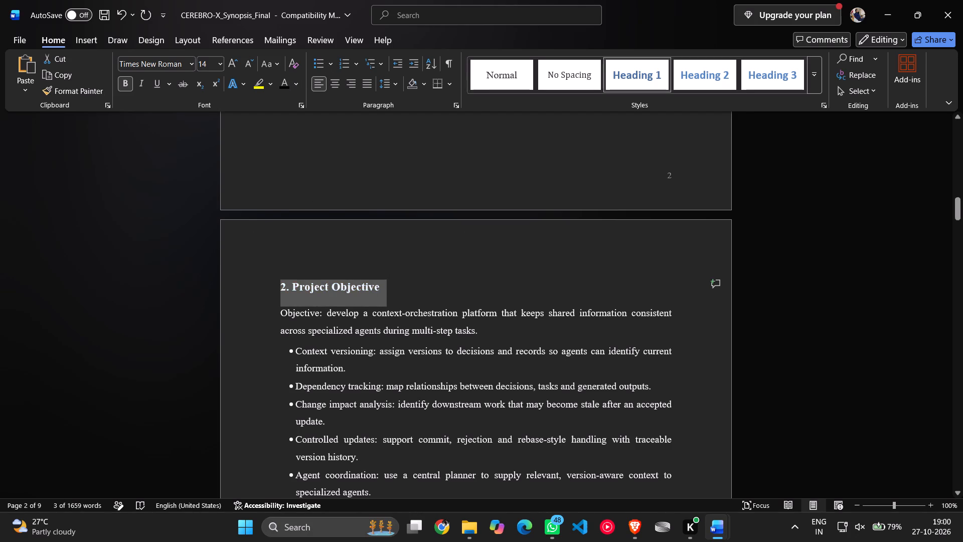
Recolour the "3. Literature Survey" heading black to match the preceding section headings.
scroll(310, 218, down, 5)
click(407, 401)
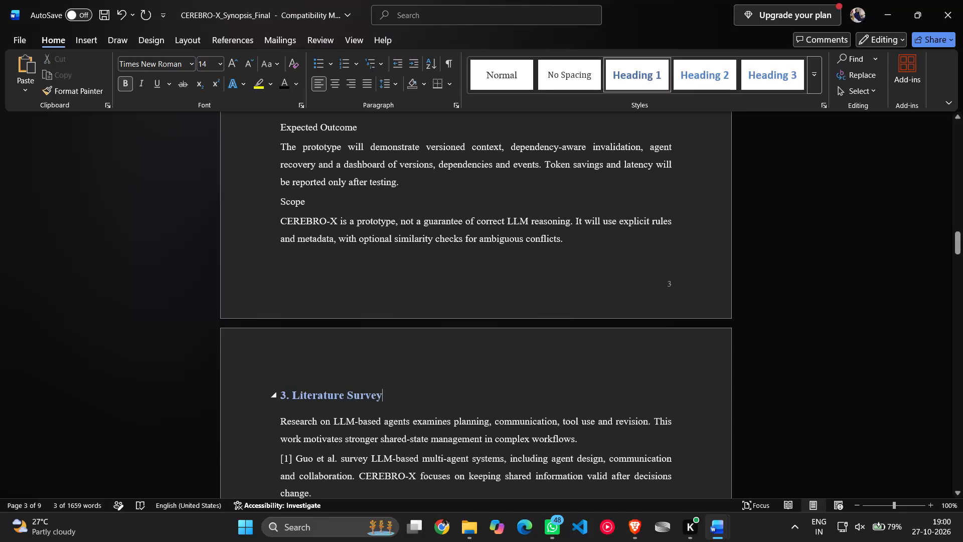
drag(407, 401, 250, 392)
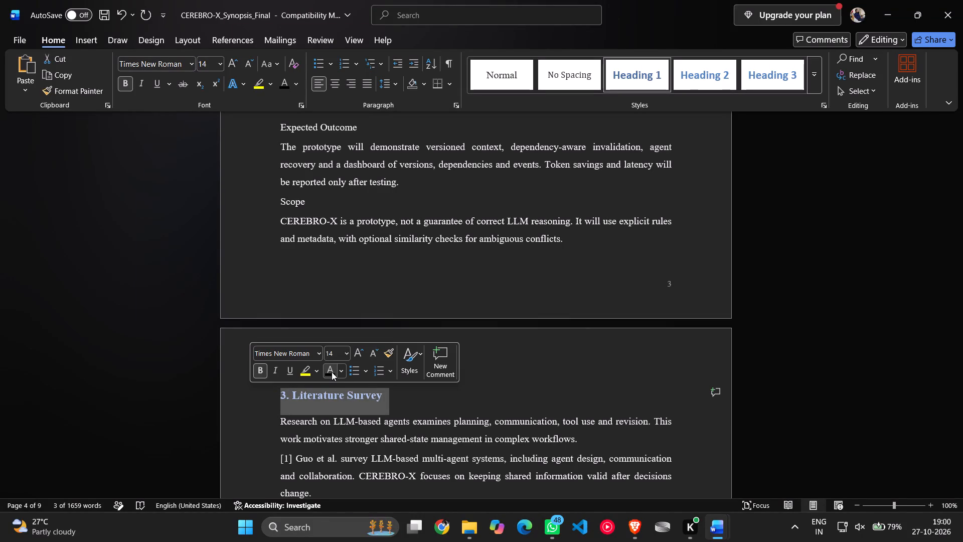
click(332, 372)
click(371, 418)
Look over sections 1 to 4, checking the colours of the section headings against the body text.
scroll(371, 418, down, 2)
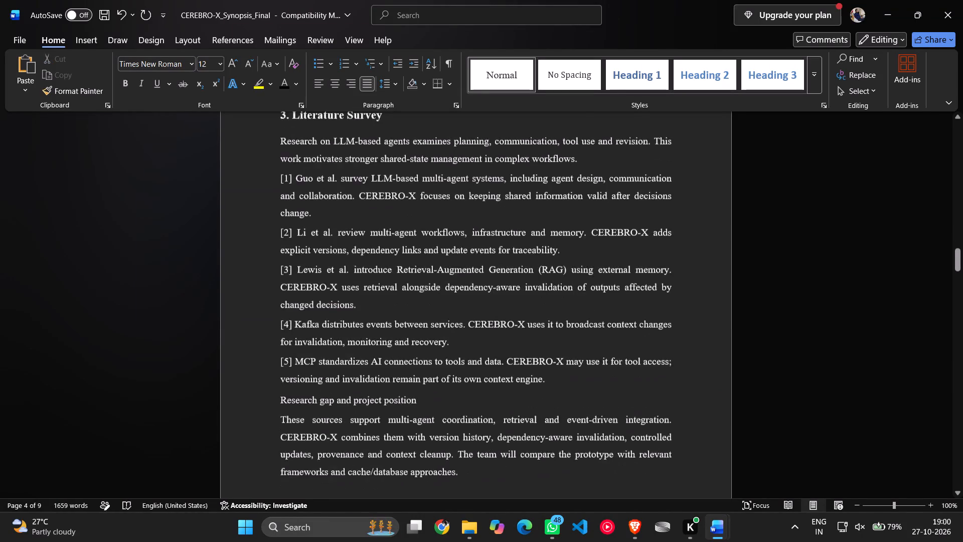
scroll(371, 418, down, 3)
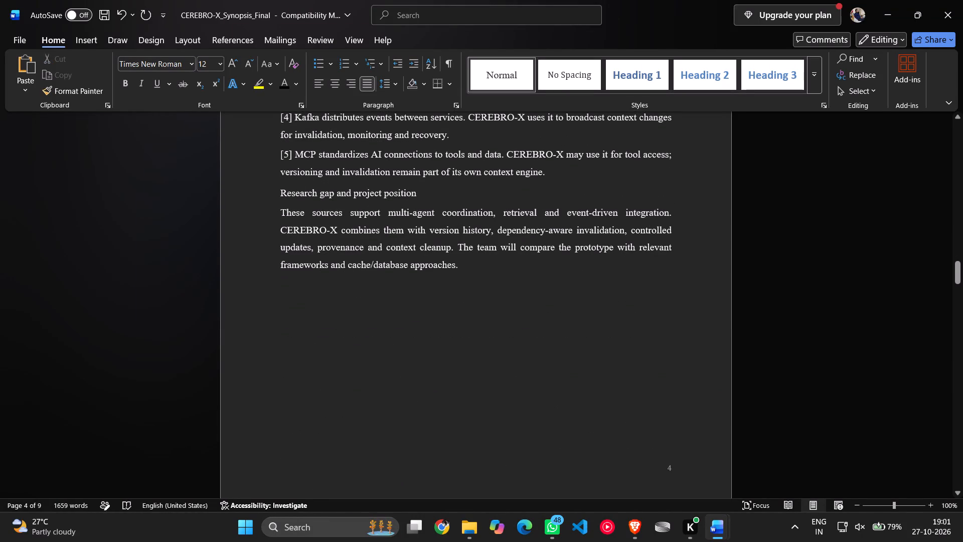
scroll(406, 353, down, 2)
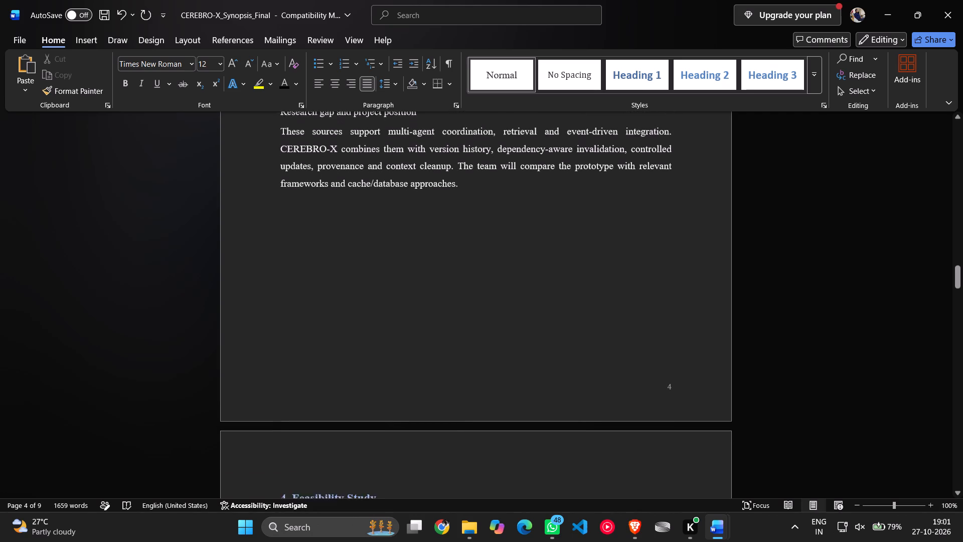
scroll(406, 353, down, 2)
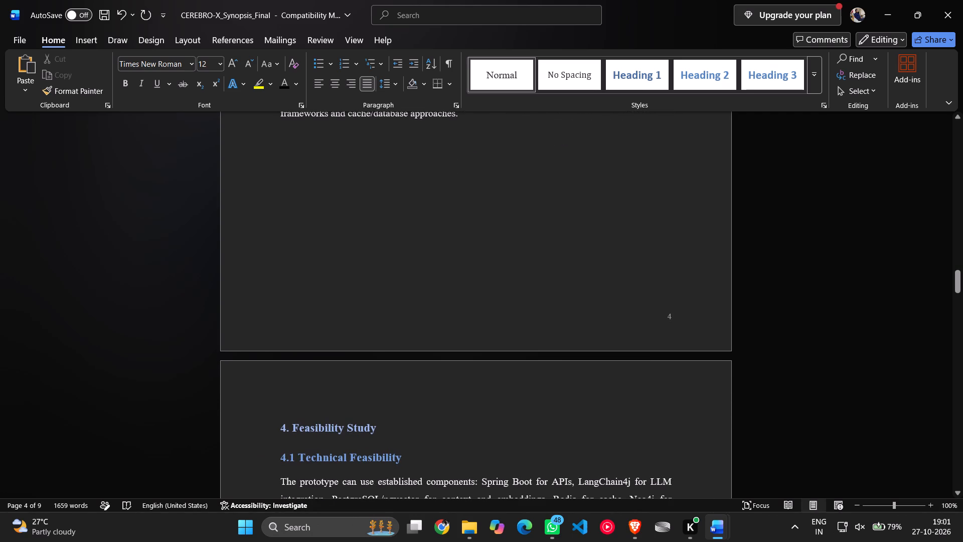
scroll(389, 438, up, 3)
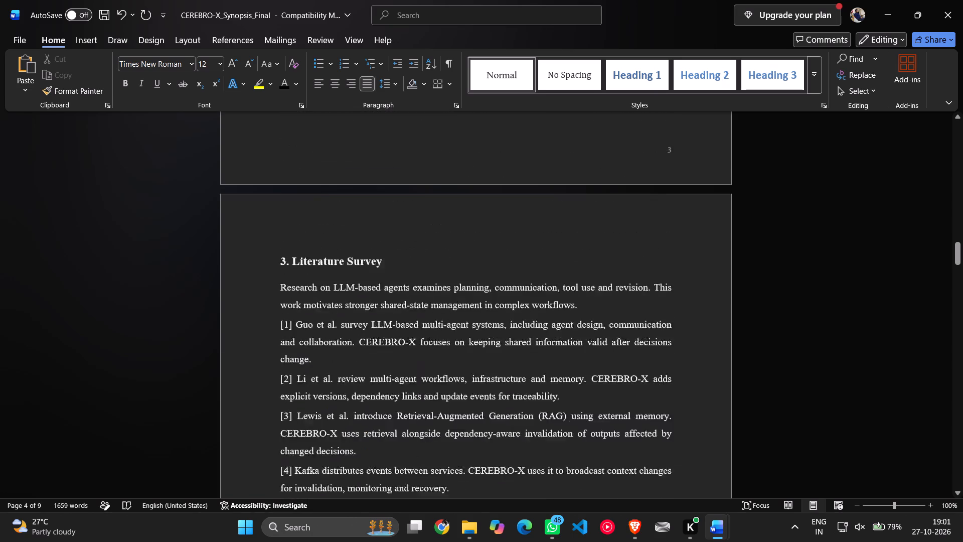
scroll(389, 438, up, 11)
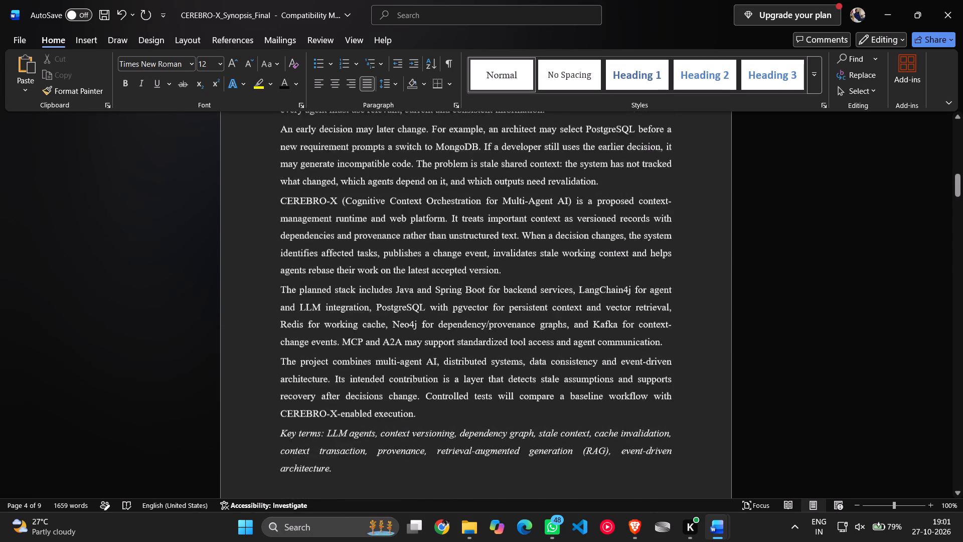
scroll(389, 438, up, 1)
scroll(389, 438, down, 11)
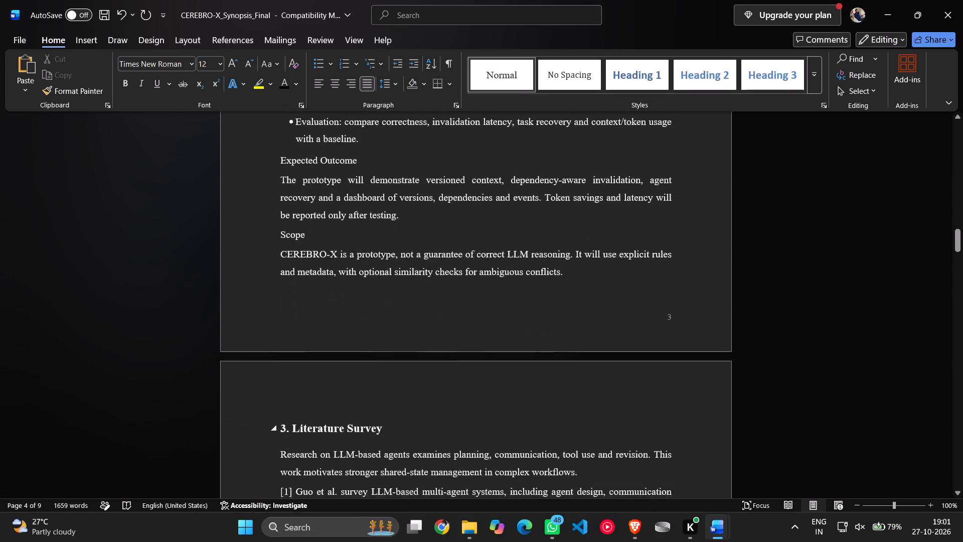
Set the font colour of the "4. Feasibility Study" heading and the "4.1 Technical Feasibility" subheading to black.
scroll(389, 438, down, 5)
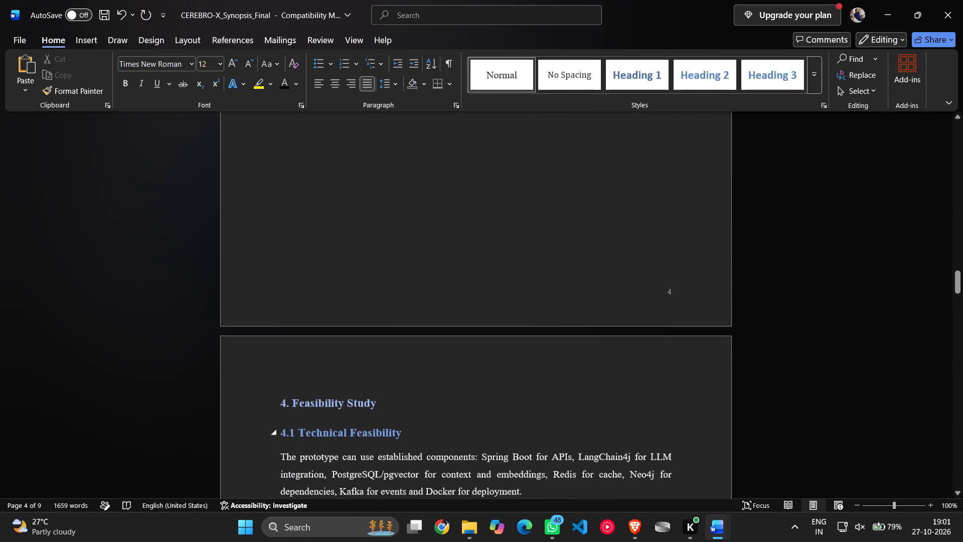
scroll(389, 438, down, 1)
drag(410, 432, 285, 399)
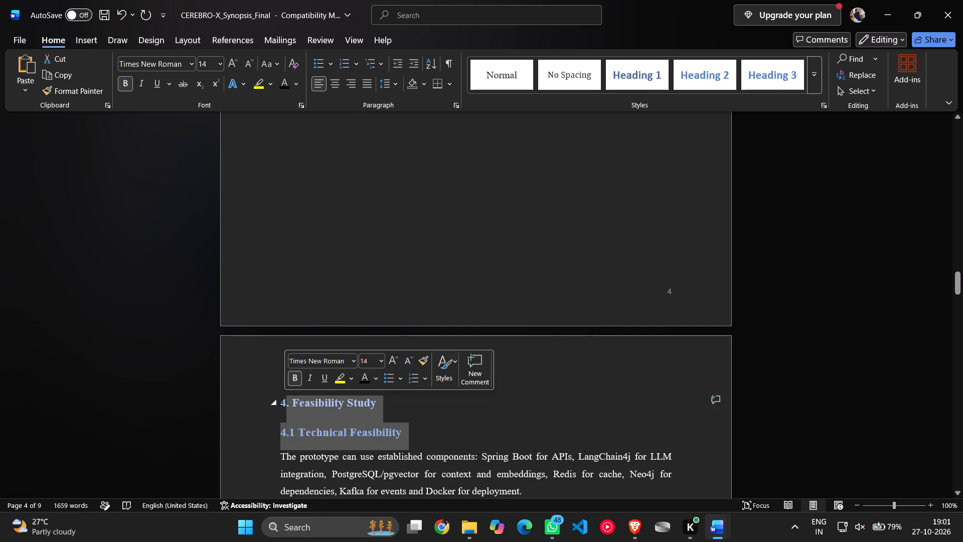
key(shift+Left)
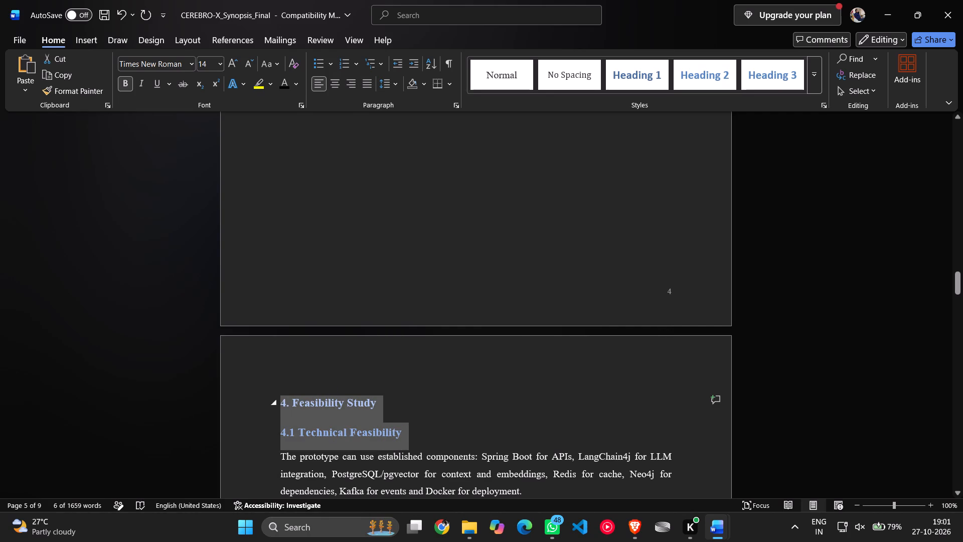
click(279, 82)
click(355, 312)
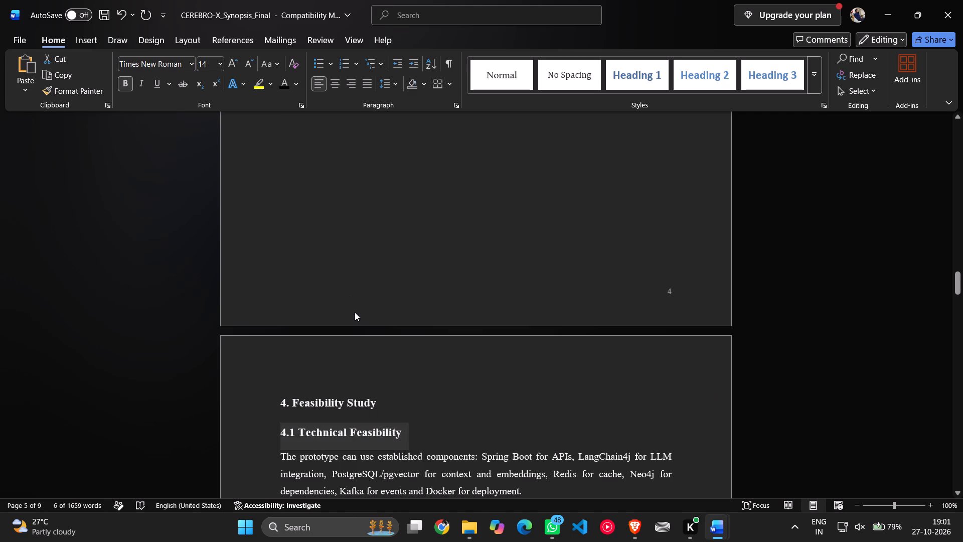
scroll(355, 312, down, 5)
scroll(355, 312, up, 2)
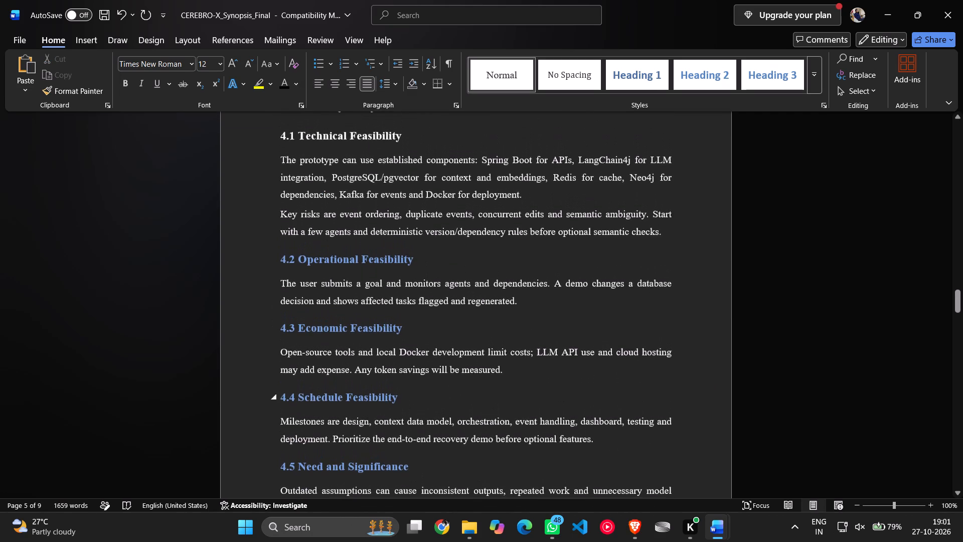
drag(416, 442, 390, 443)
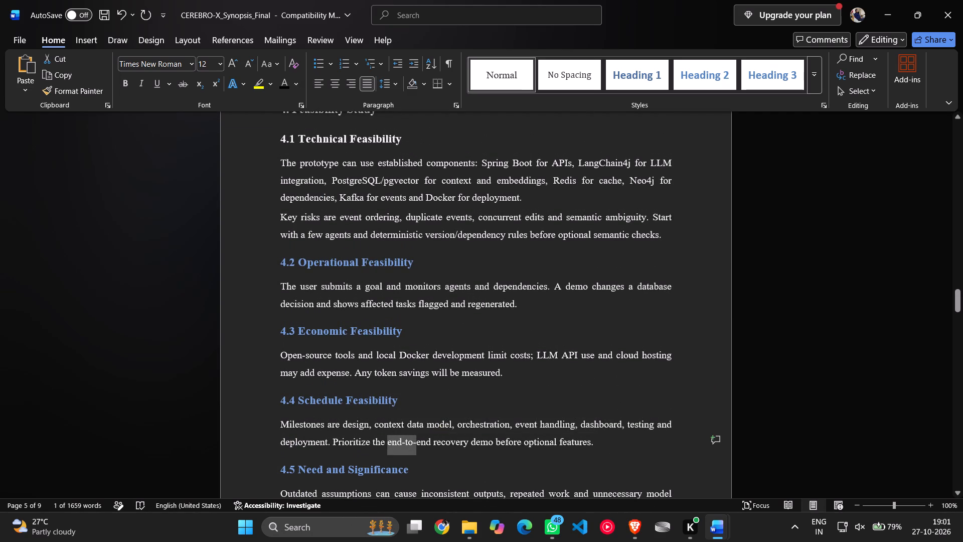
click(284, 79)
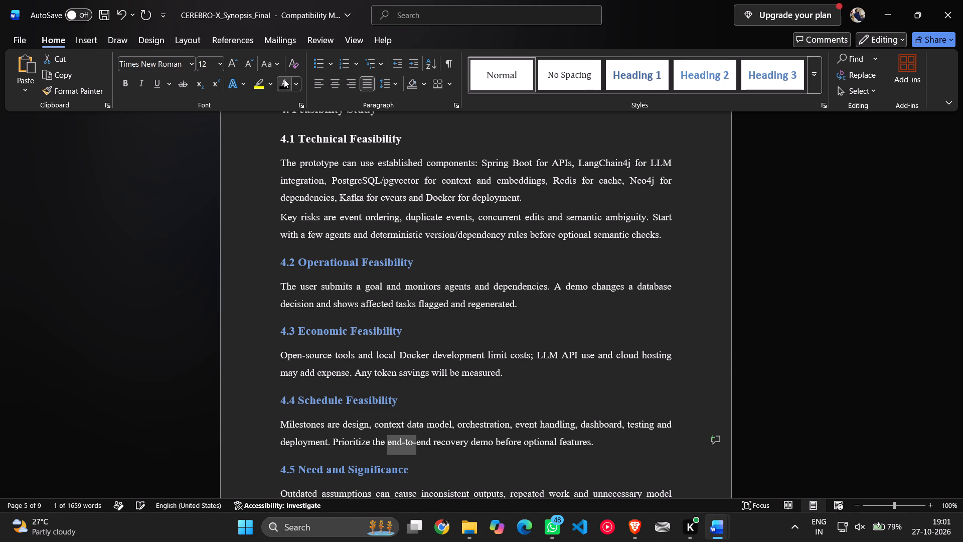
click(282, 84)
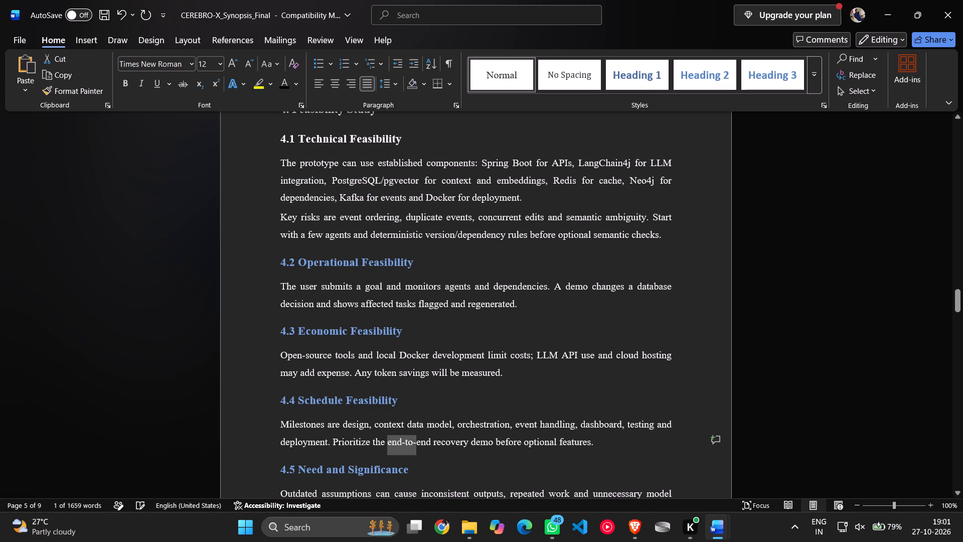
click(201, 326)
Apply the black font colour to section 4 from the Key risks paragraph through the "4.5 Need and Significance" subheading.
drag(422, 471, 378, 343)
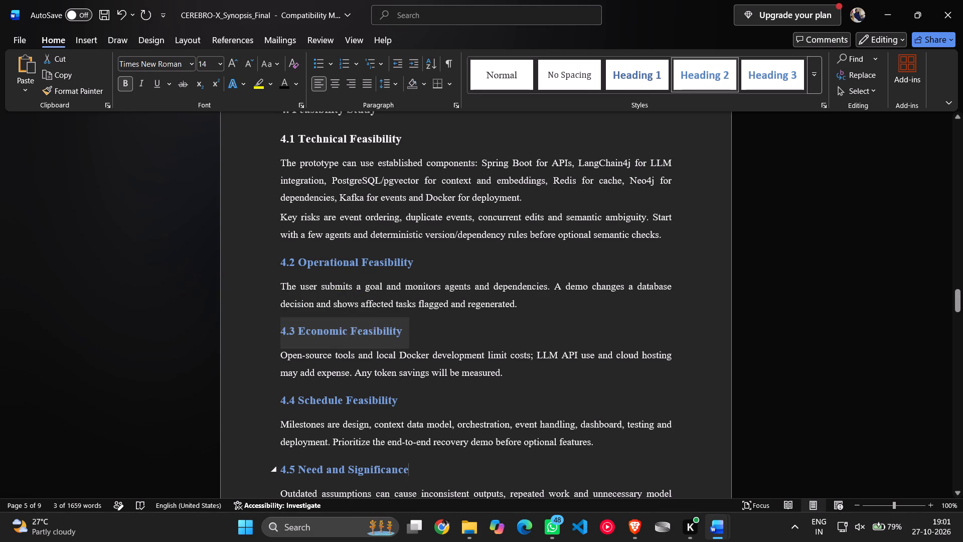
drag(378, 343, 318, 219)
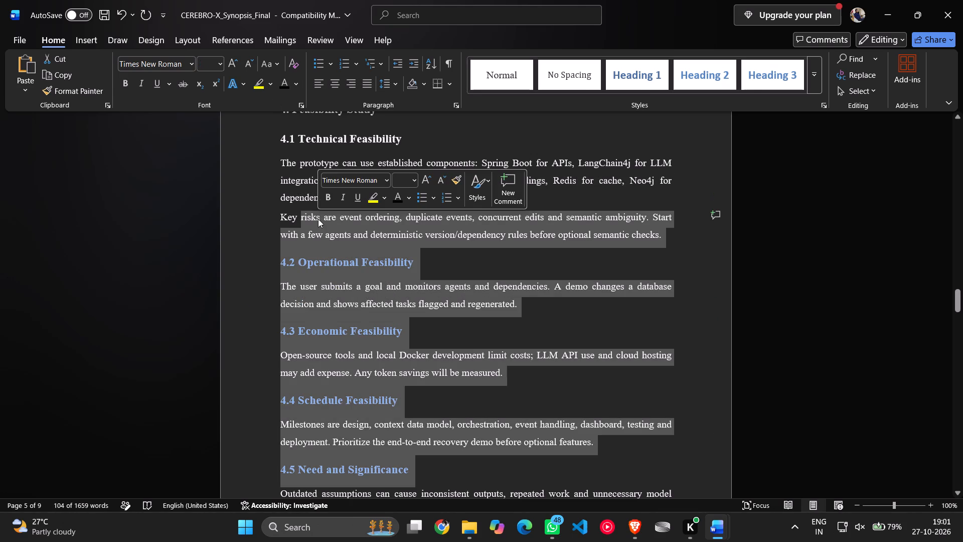
click(284, 84)
click(253, 234)
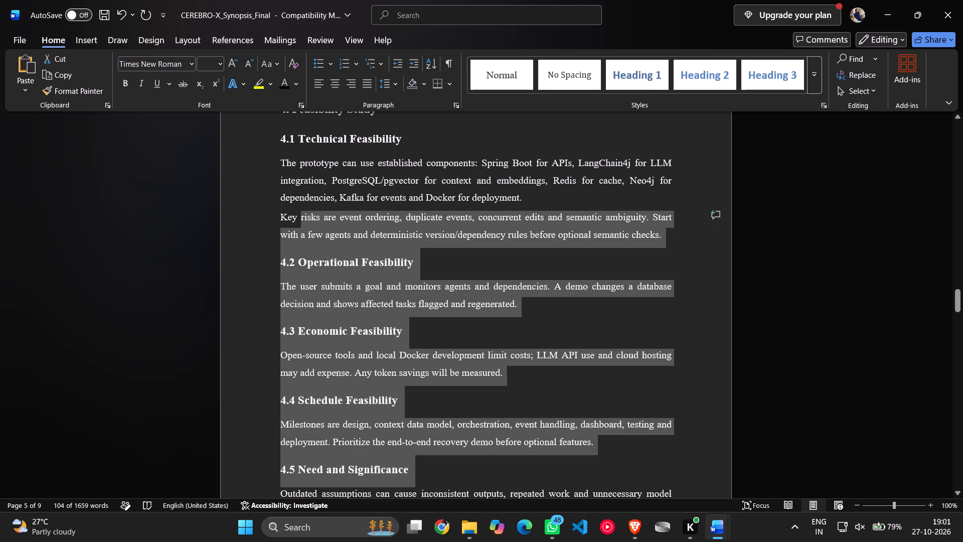
scroll(253, 234, down, 6)
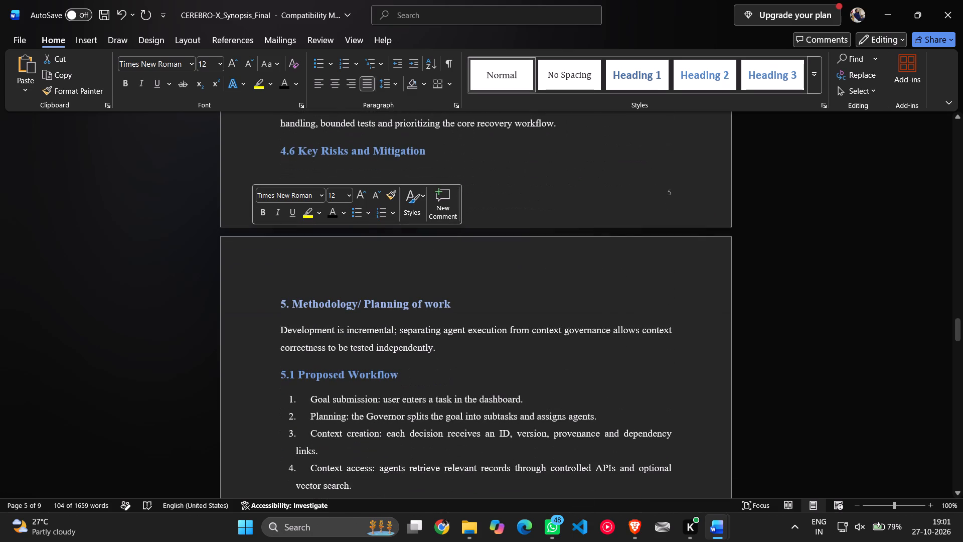
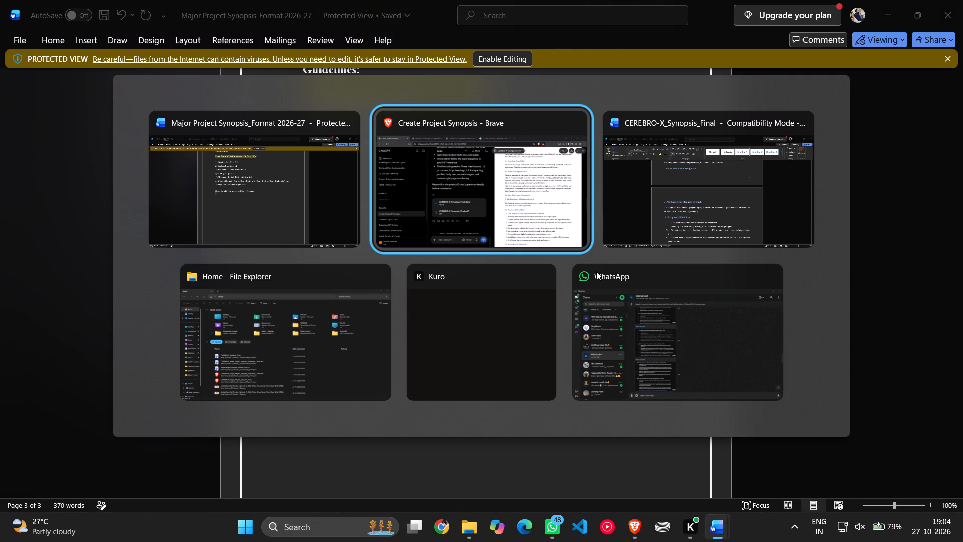
Move the "Main risks are semantic ambiguity" paragraph from above the "4.6 Key Risks and Mitigation" heading to directly below it.
scroll(520, 283, up, 1)
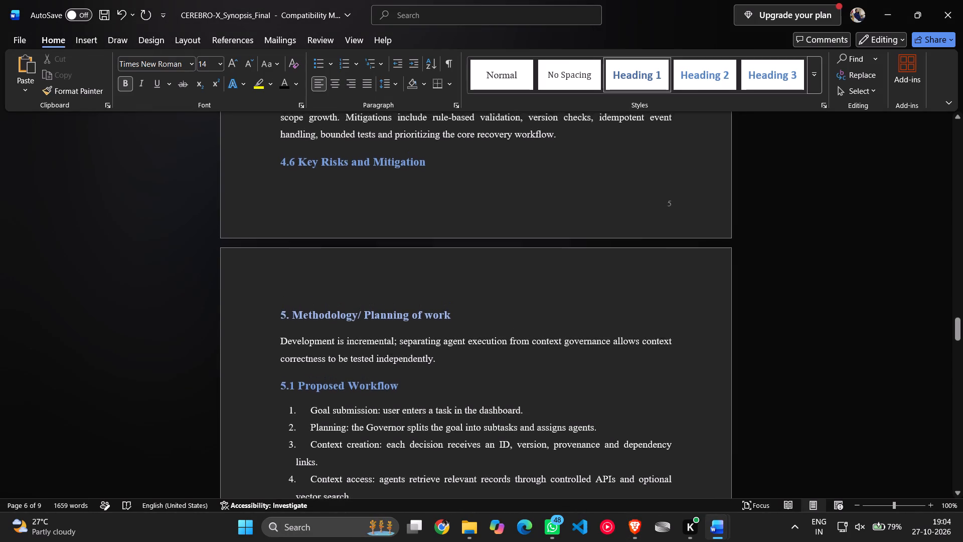
scroll(520, 283, up, 1)
drag(561, 230, 403, 205)
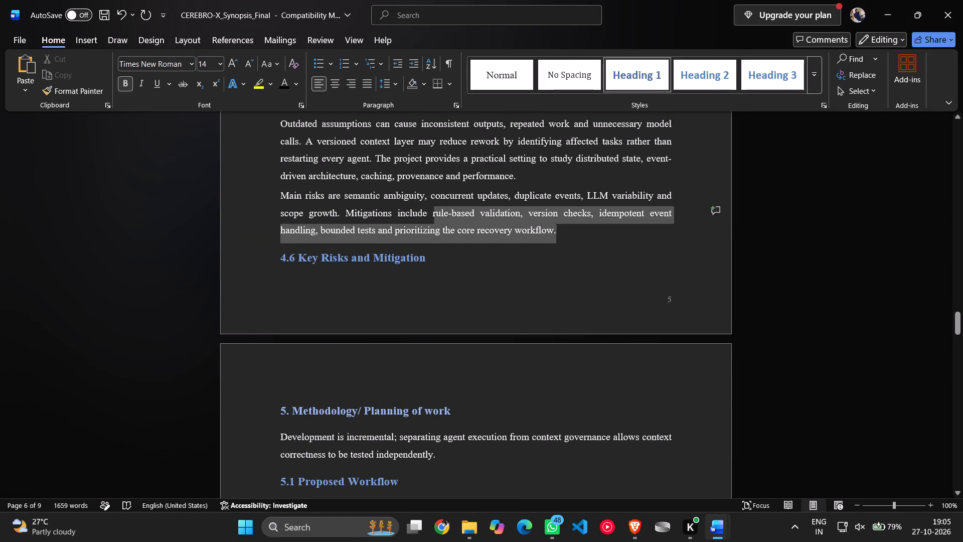
drag(403, 205, 280, 199)
key(ctrl+x)
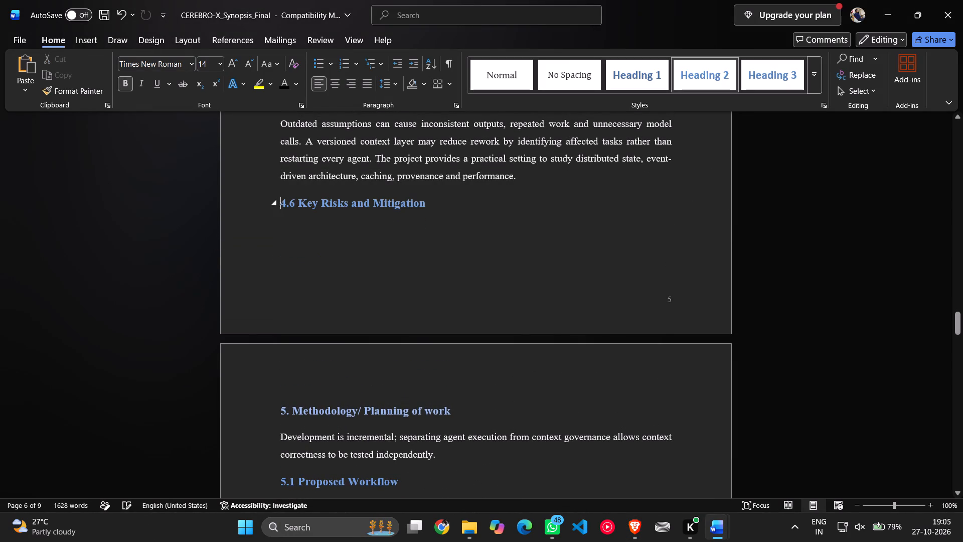
click(317, 228)
click(353, 219)
click(434, 208)
key(Return)
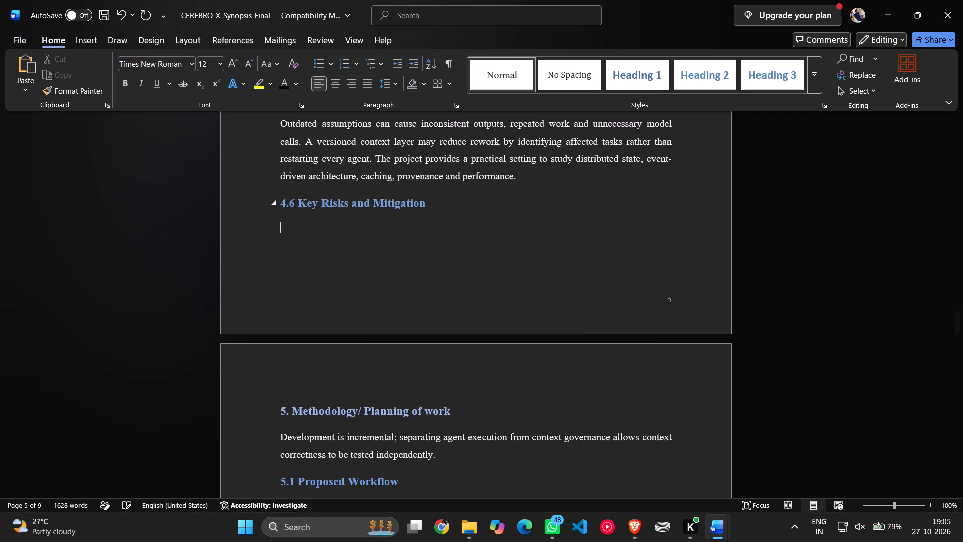
key(ctrl+v)
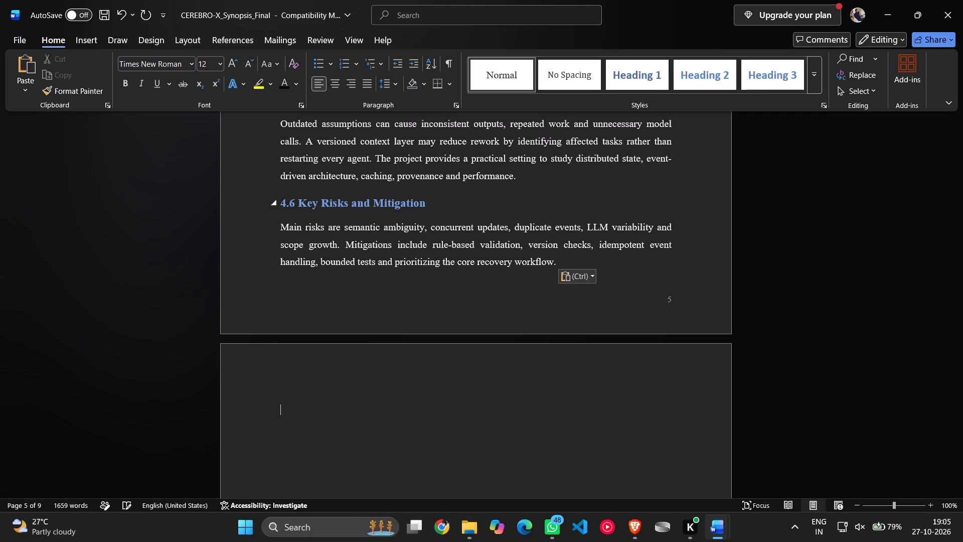
key(BackSpace)
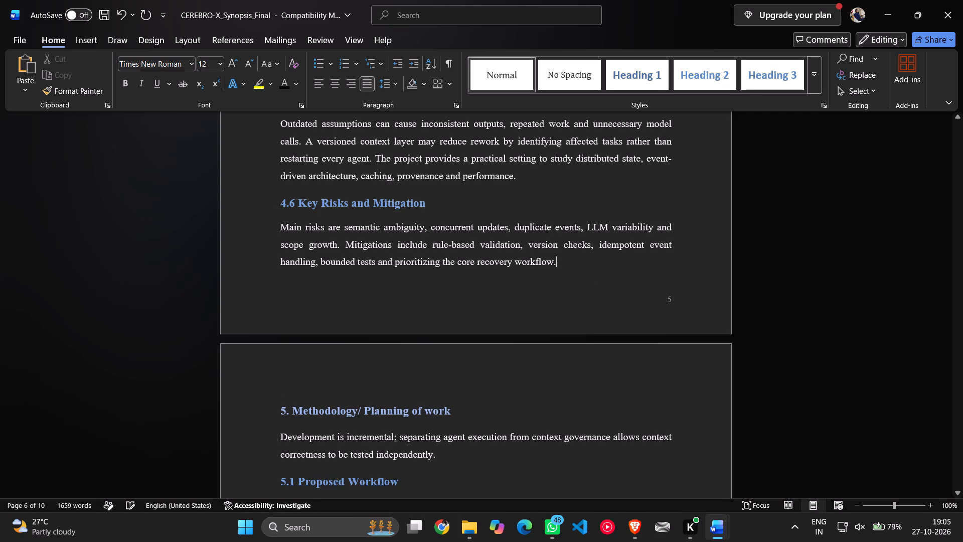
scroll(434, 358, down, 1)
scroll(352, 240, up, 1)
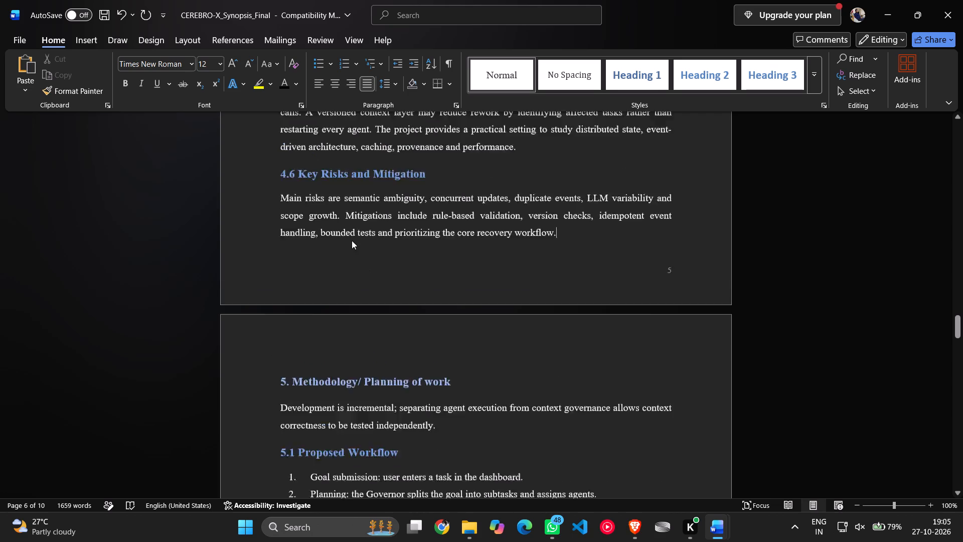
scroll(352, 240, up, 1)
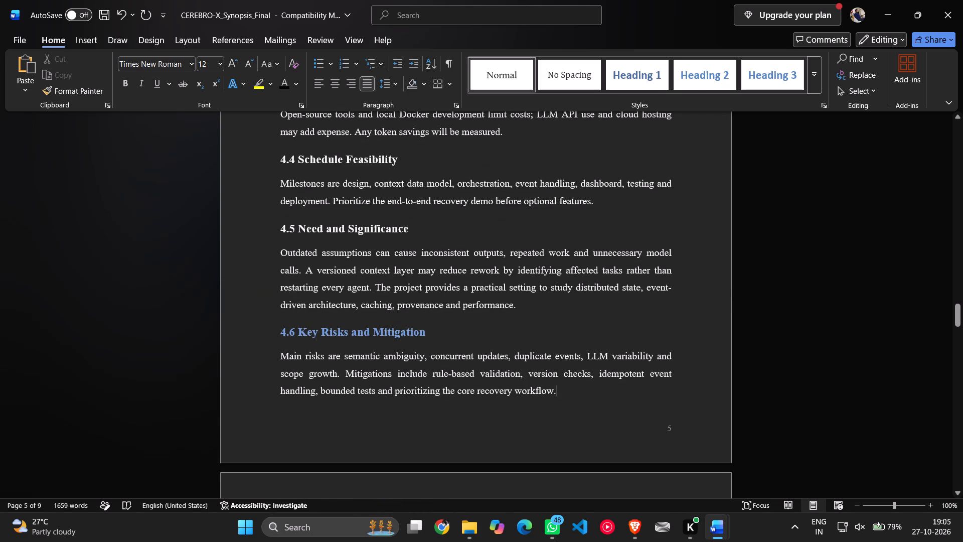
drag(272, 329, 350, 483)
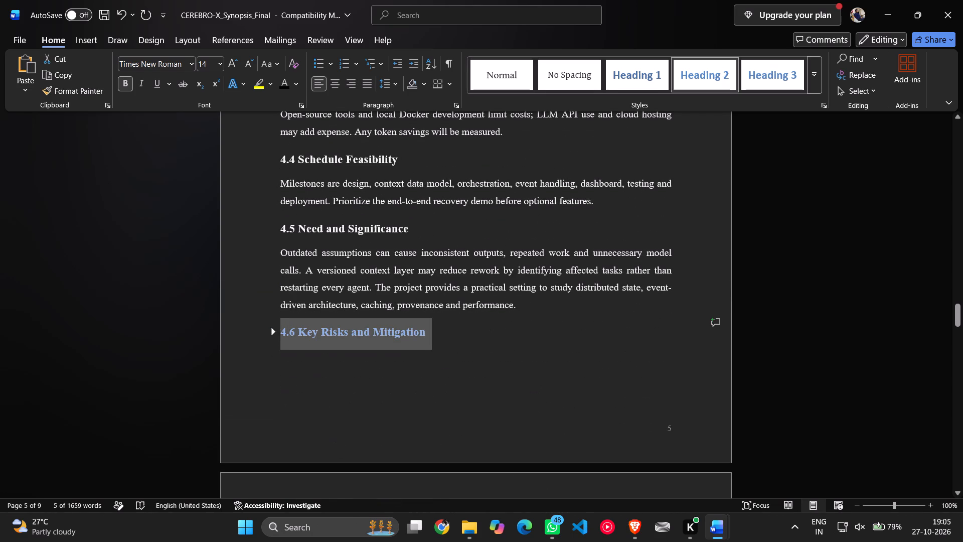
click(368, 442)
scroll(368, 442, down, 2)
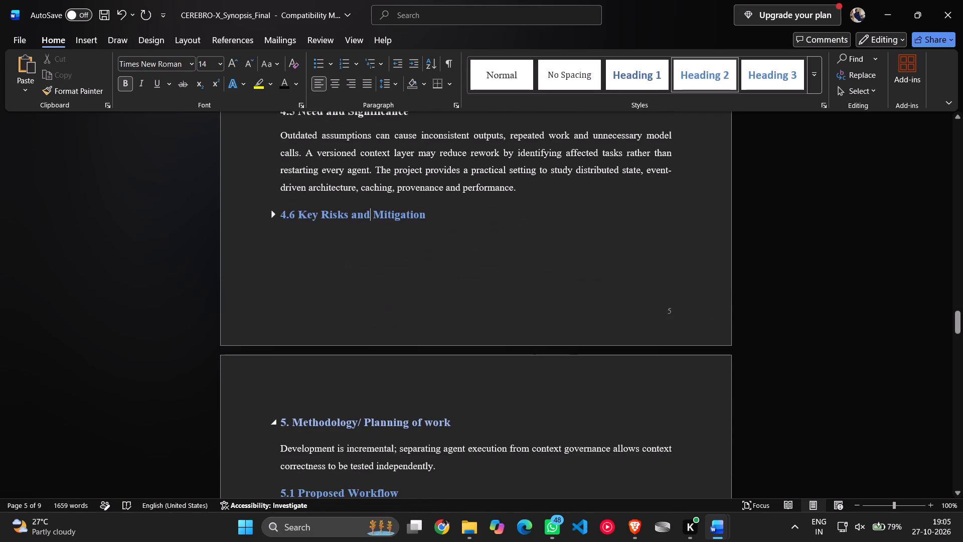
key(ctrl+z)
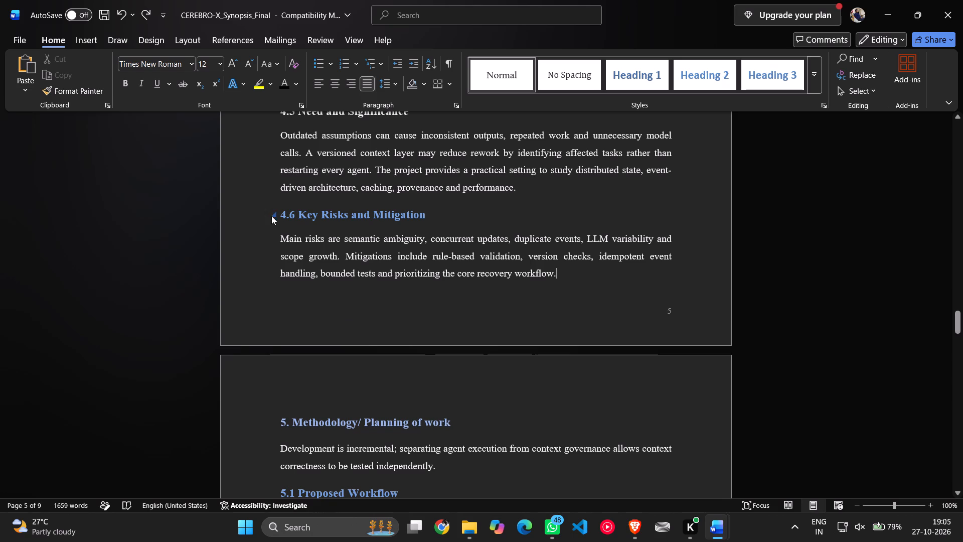
Apply the black font colour to everything from the "4.6 Key Risks and Mitigation" heading through the last reference.
drag(274, 202, 408, 482)
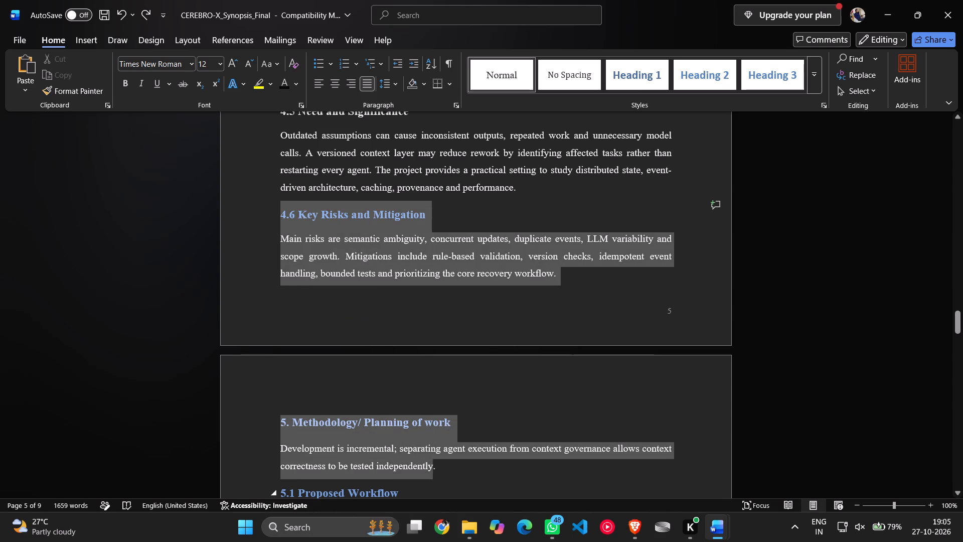
drag(408, 482, 468, 282)
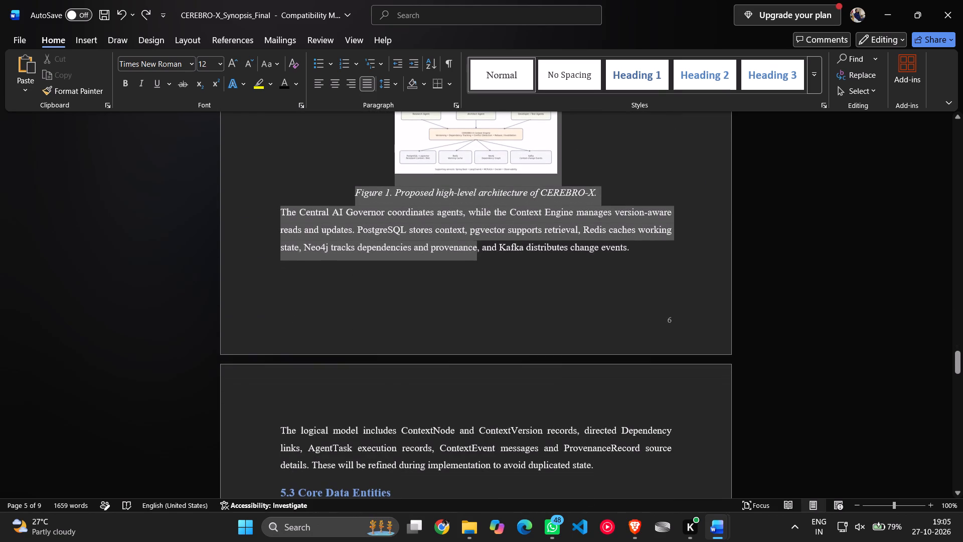
drag(468, 282, 434, 541)
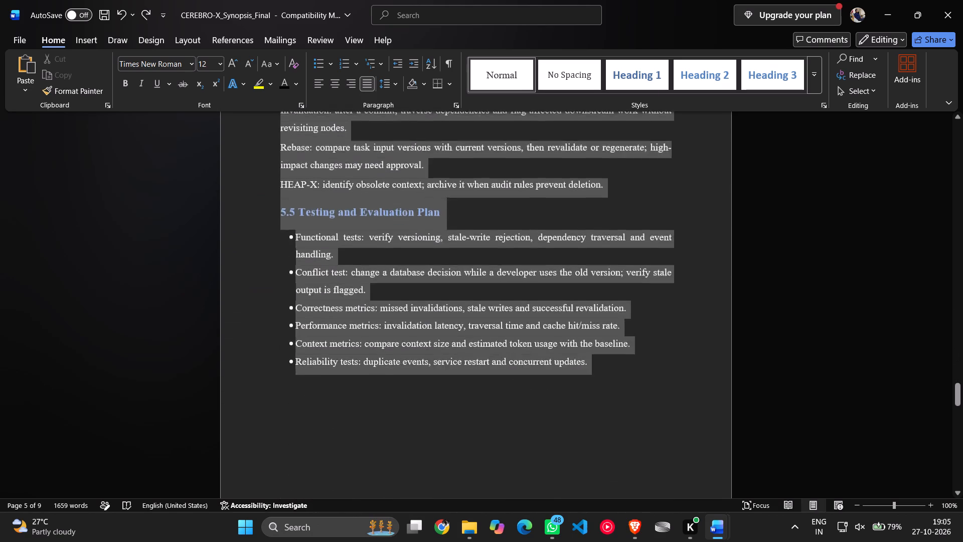
drag(434, 541, 478, 337)
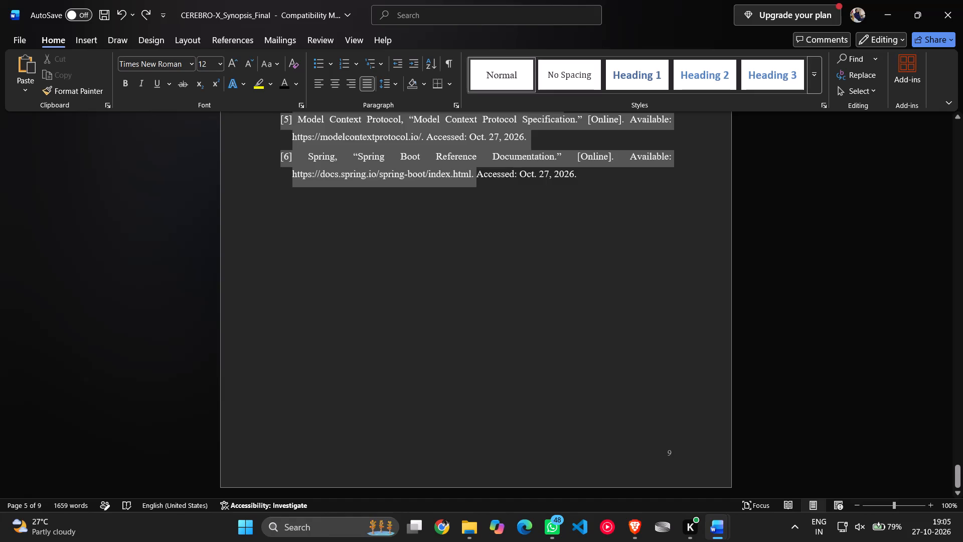
drag(478, 337, 739, 256)
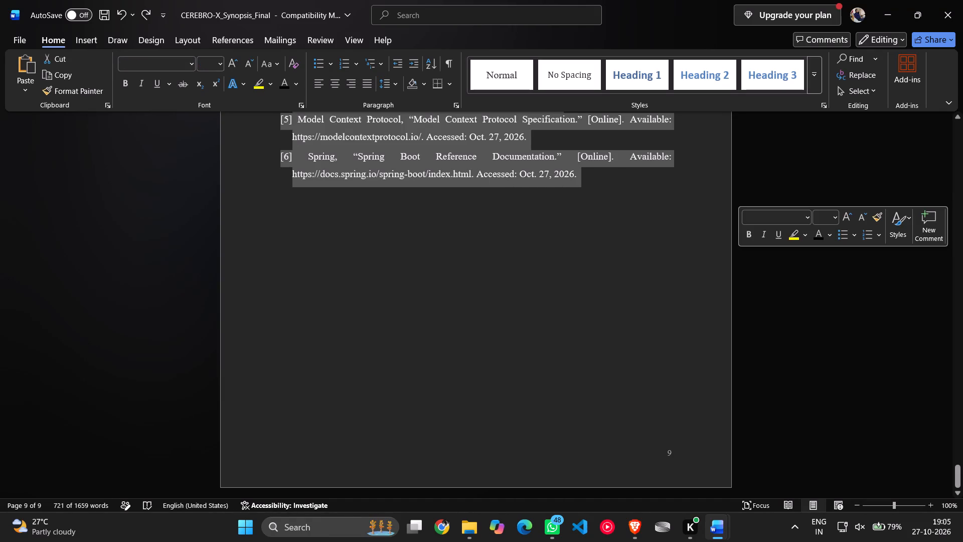
click(287, 80)
scroll(288, 219, up, 5)
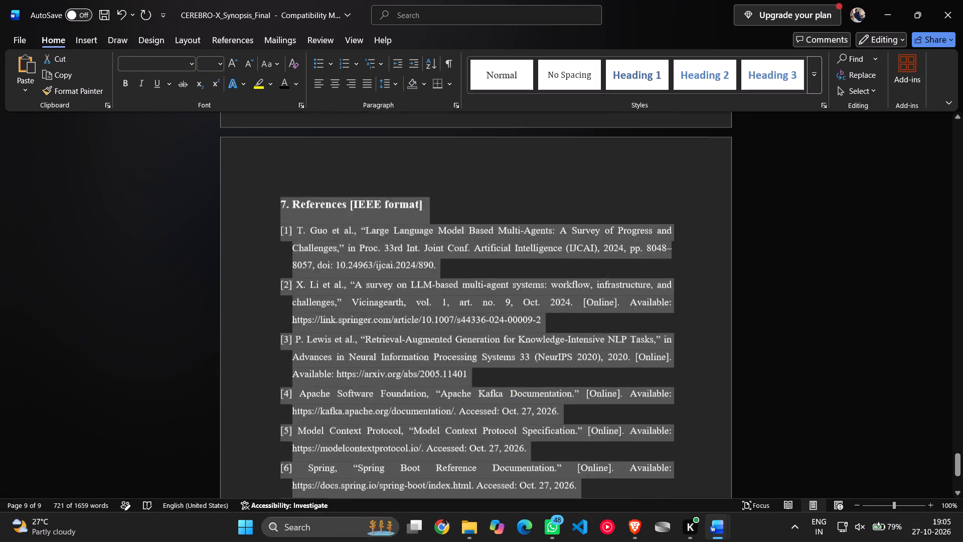
scroll(288, 219, up, 1)
click(302, 168)
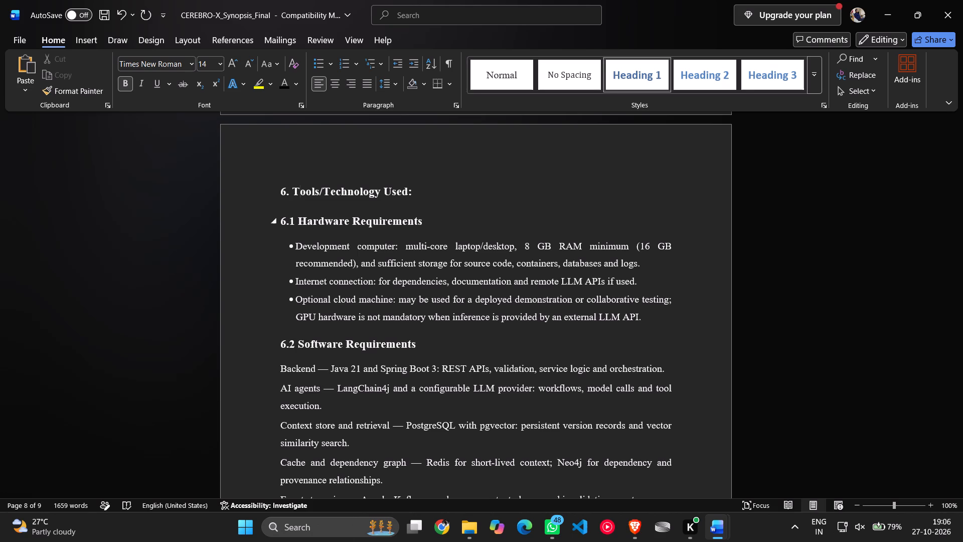
Save the synopsis after checking the heading colours back up to the title page.
scroll(421, 189, down, 5)
scroll(421, 189, up, 10)
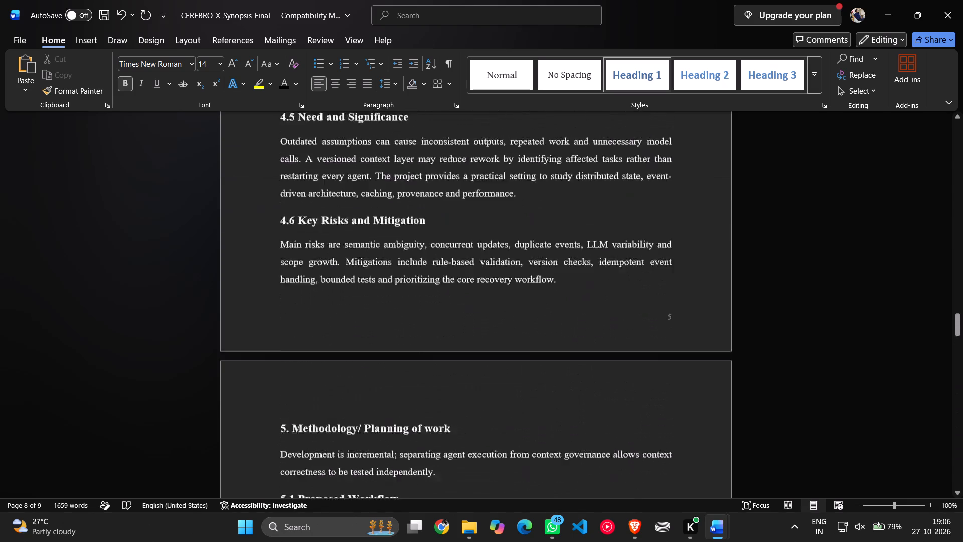
scroll(421, 189, up, 10)
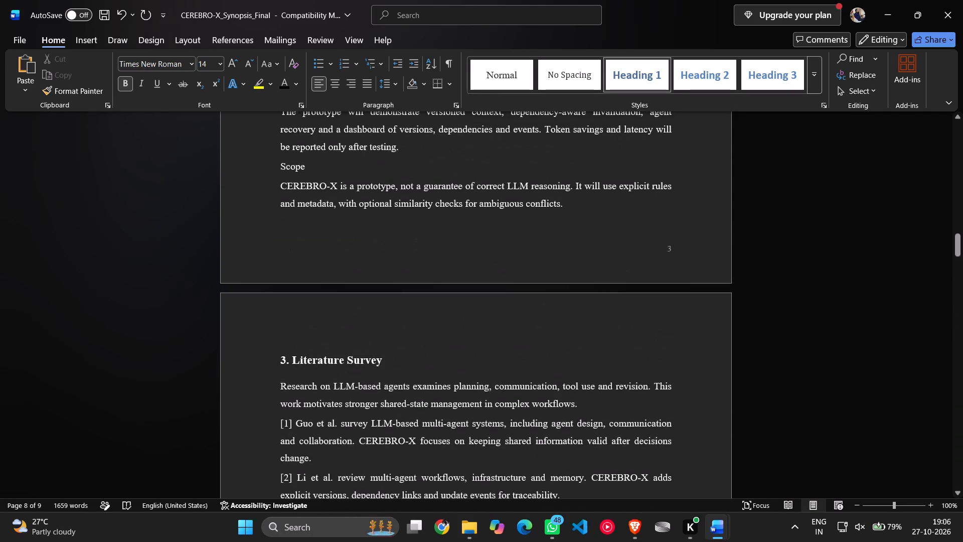
scroll(421, 189, up, 9)
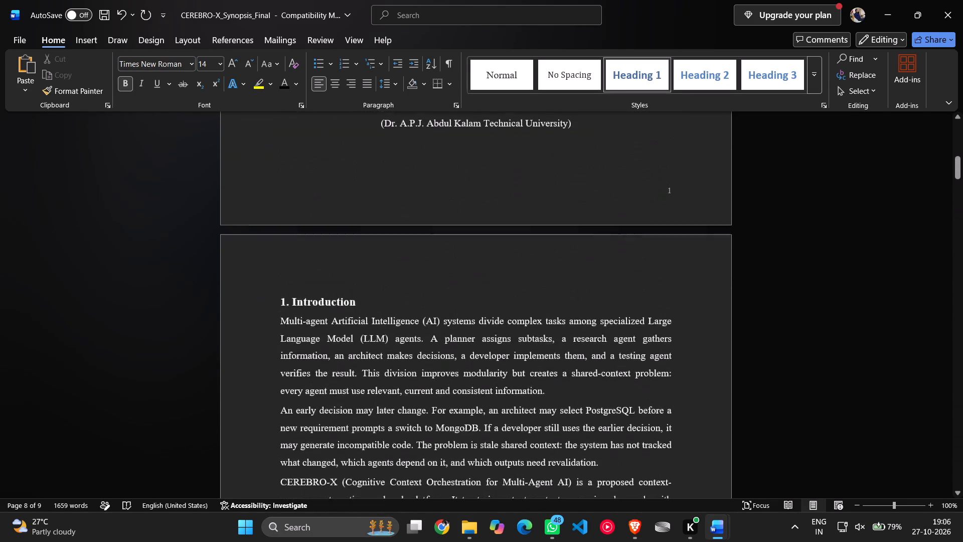
scroll(421, 189, up, 7)
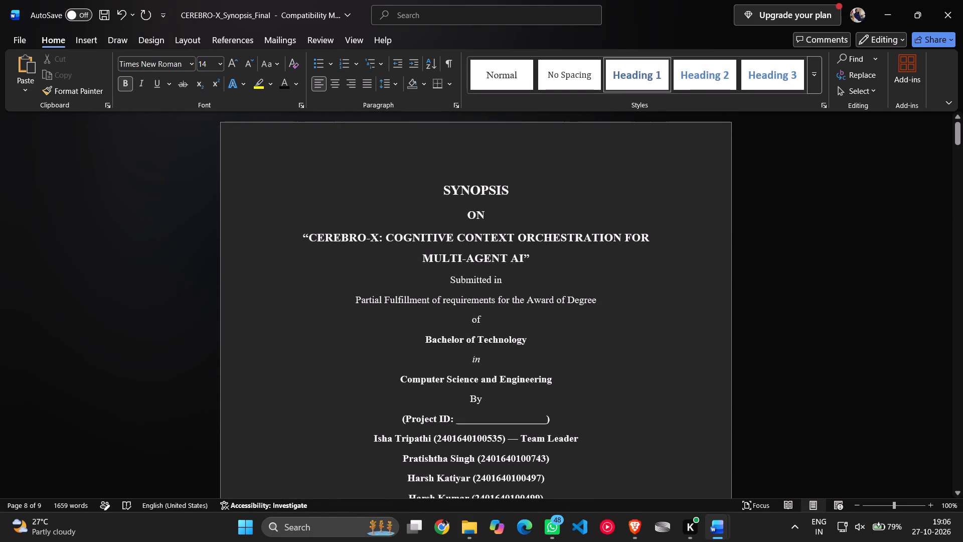
key(ctrl+s)
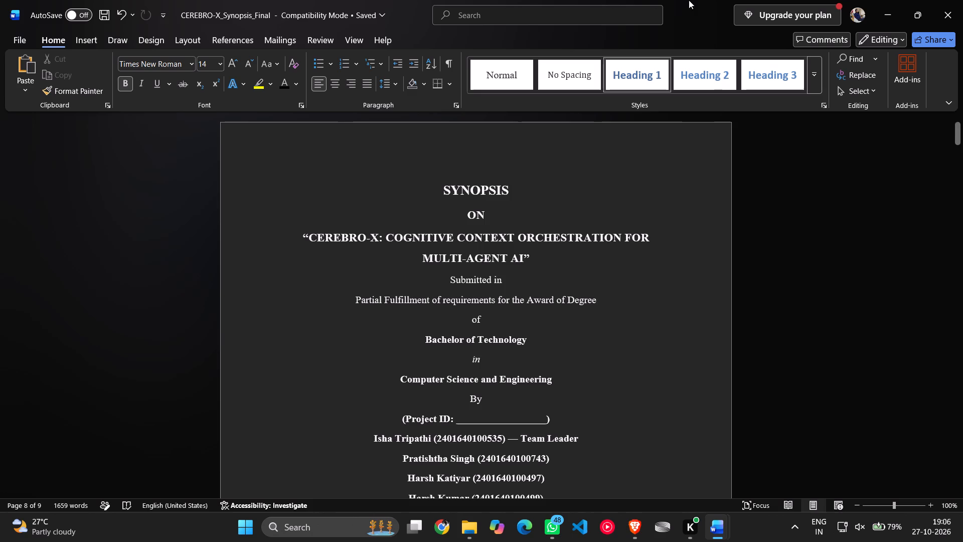
Look over the title page and sections 1 to 3, checking the formatting of headings and body text.
scroll(721, 316, down, 8)
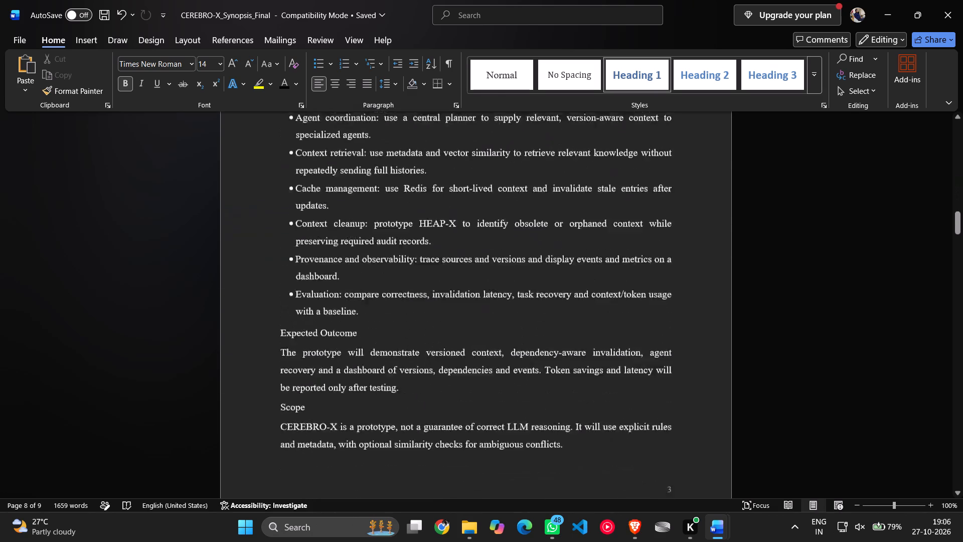
scroll(721, 316, down, 2)
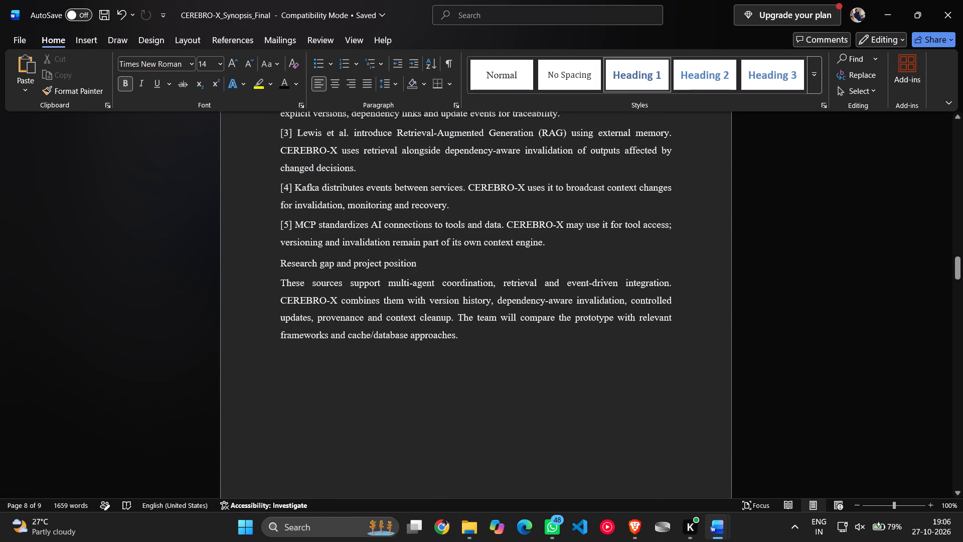
scroll(721, 316, down, 3)
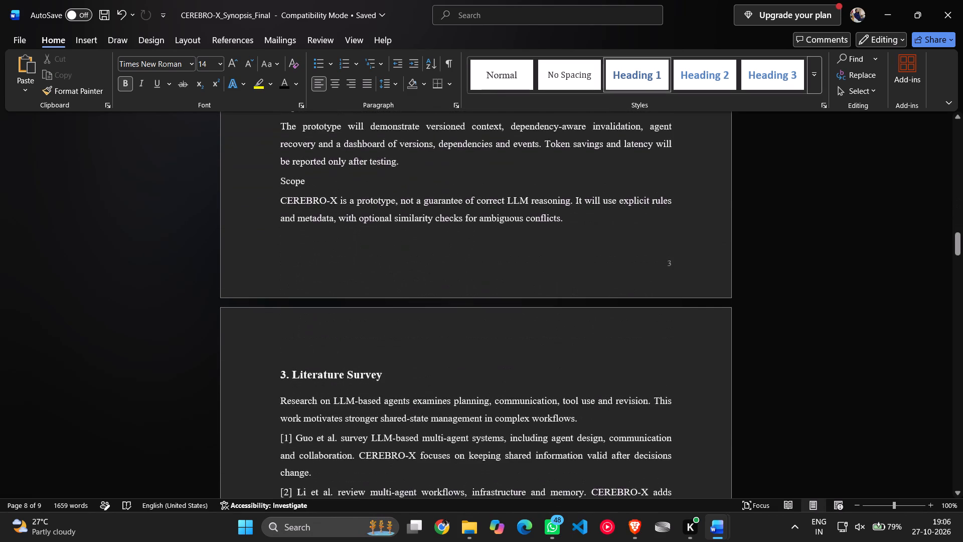
scroll(721, 316, right, 1)
scroll(721, 316, up, 1)
scroll(721, 316, right, 1)
scroll(721, 316, down, 2)
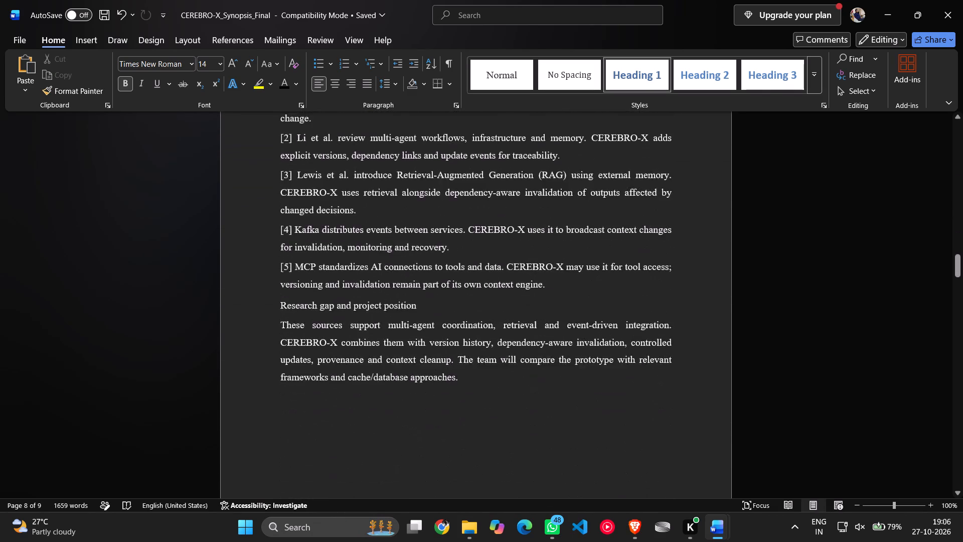
scroll(721, 316, up, 7)
scroll(721, 316, down, 2)
scroll(721, 316, up, 2)
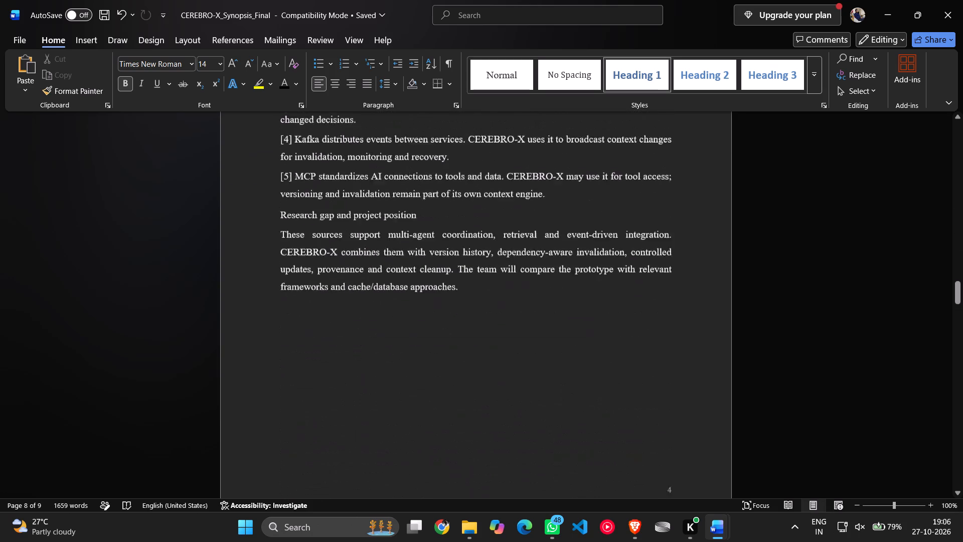
scroll(721, 316, up, 7)
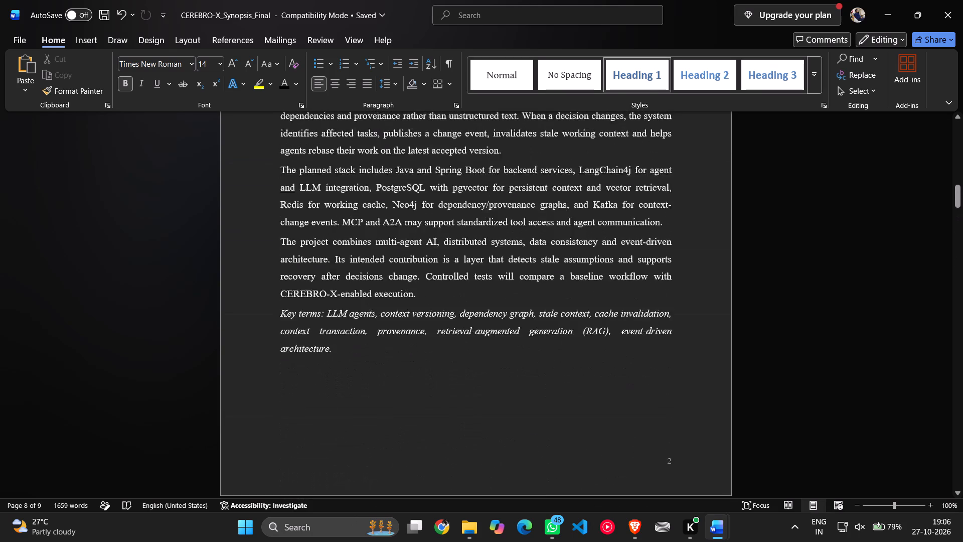
scroll(721, 316, up, 3)
Underline the word "Introduction" in the section 1 heading, without its number.
drag(367, 255, 290, 255)
click(290, 255)
scroll(290, 255, up, 3)
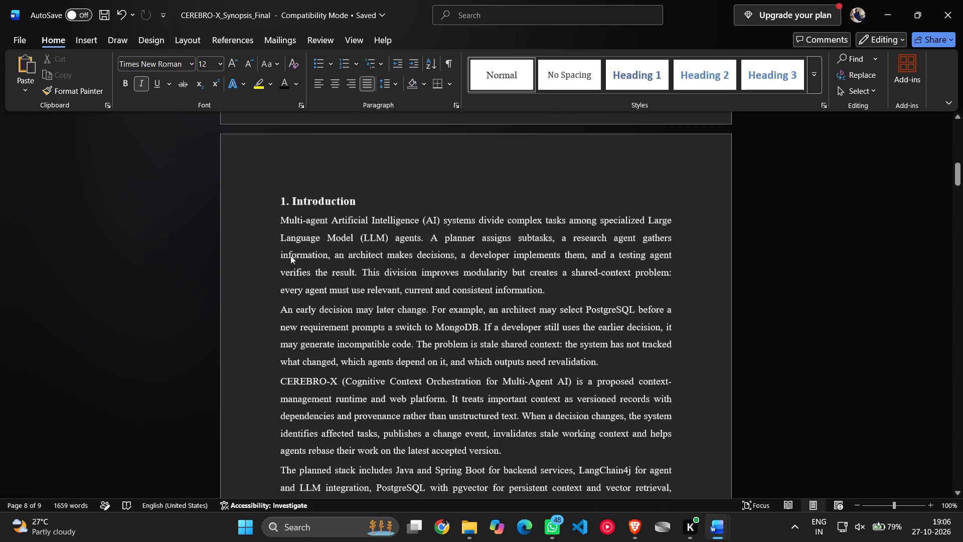
scroll(290, 255, up, 2)
drag(279, 287, 295, 281)
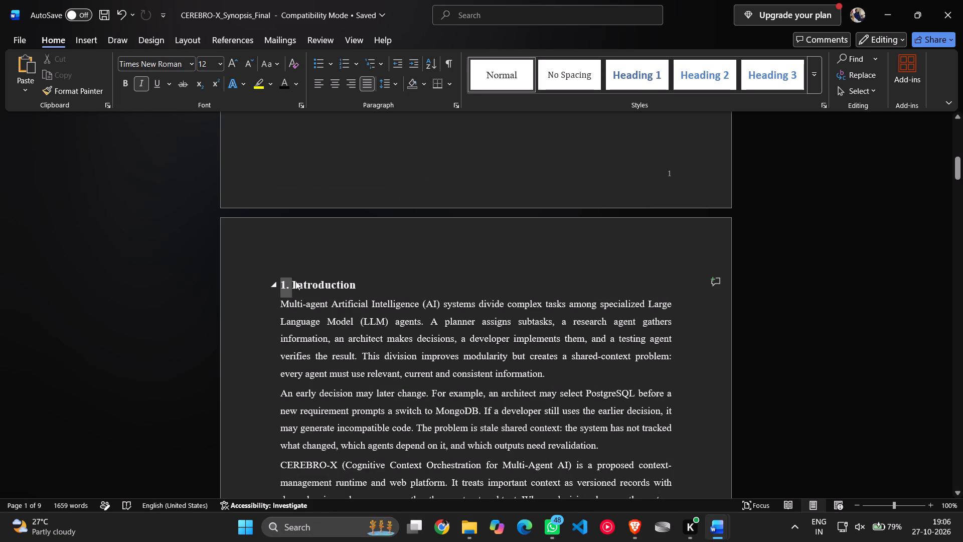
drag(295, 281, 354, 282)
click(354, 282)
drag(354, 282, 334, 282)
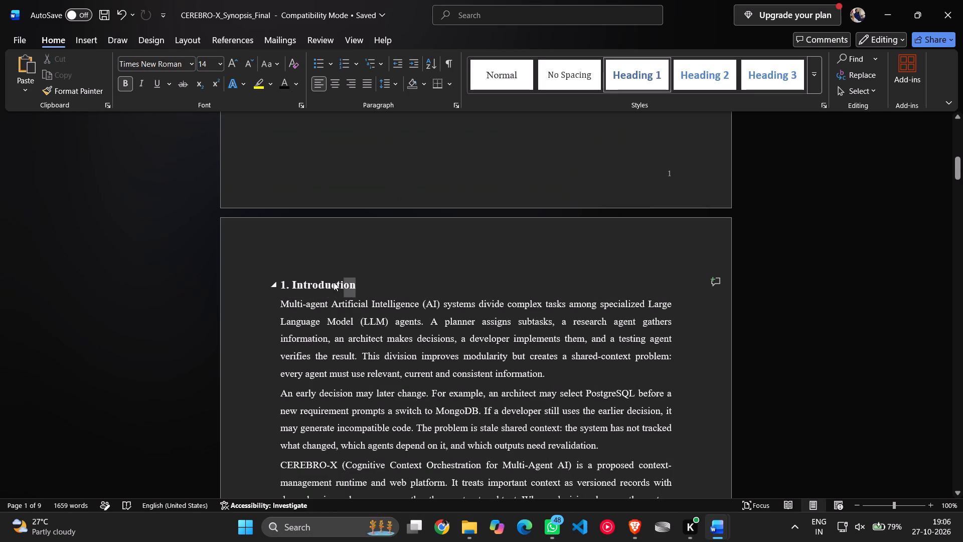
drag(334, 282, 291, 282)
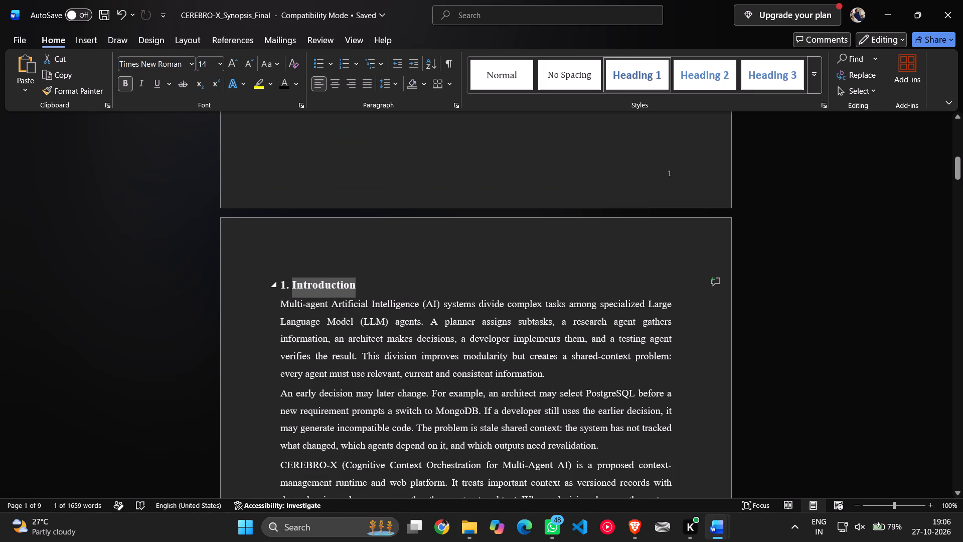
key(ctrl+u)
scroll(291, 282, down, 4)
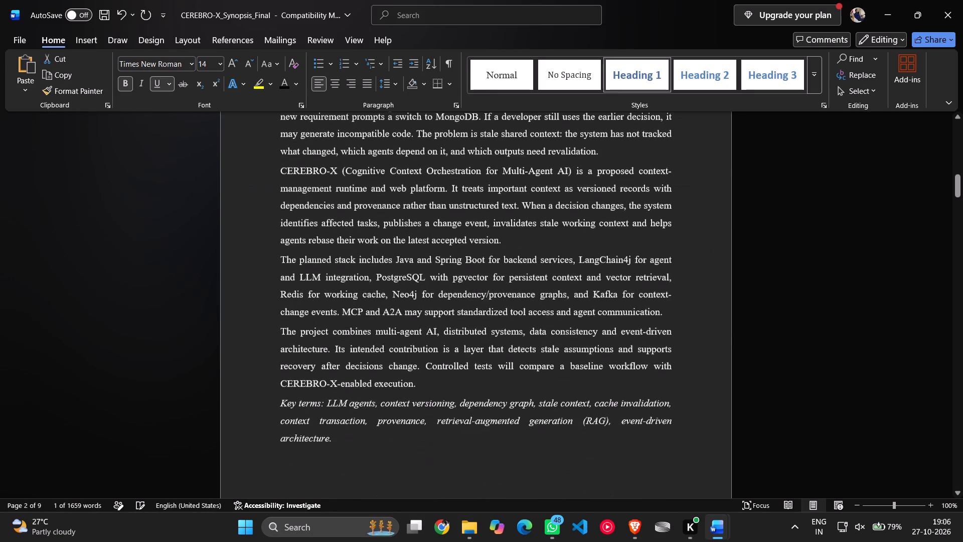
Underline the words "Project Objective" in the section 2 heading, without its number.
scroll(291, 282, down, 2)
drag(293, 402, 312, 402)
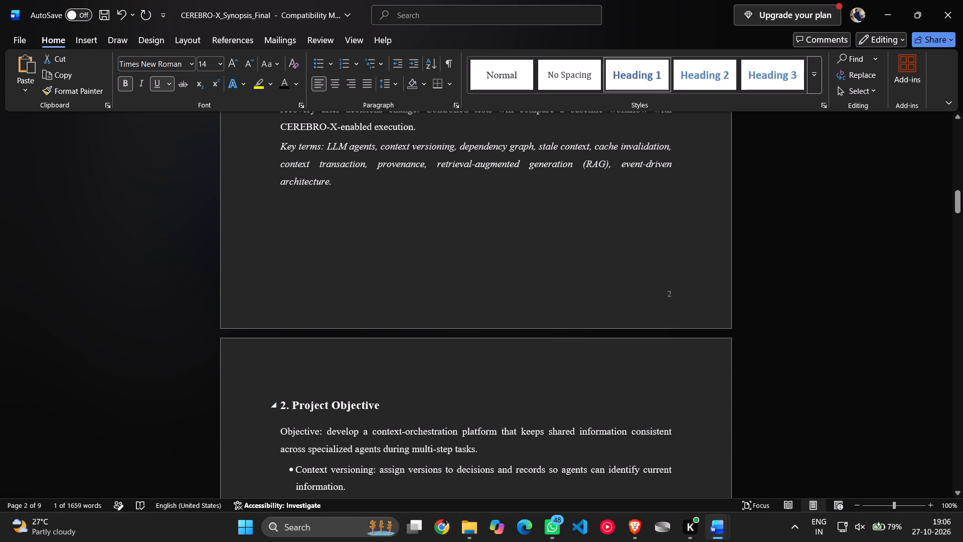
drag(312, 402, 383, 396)
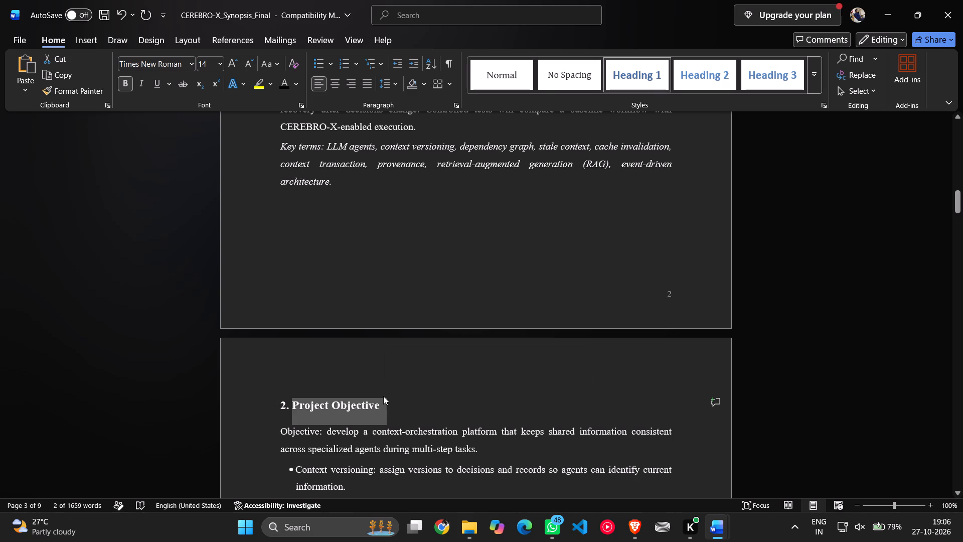
key(shift+Left)
key(ctrl+u)
Underline the words "Literature Survey" in the section 3 heading, without its number.
scroll(383, 396, down, 3)
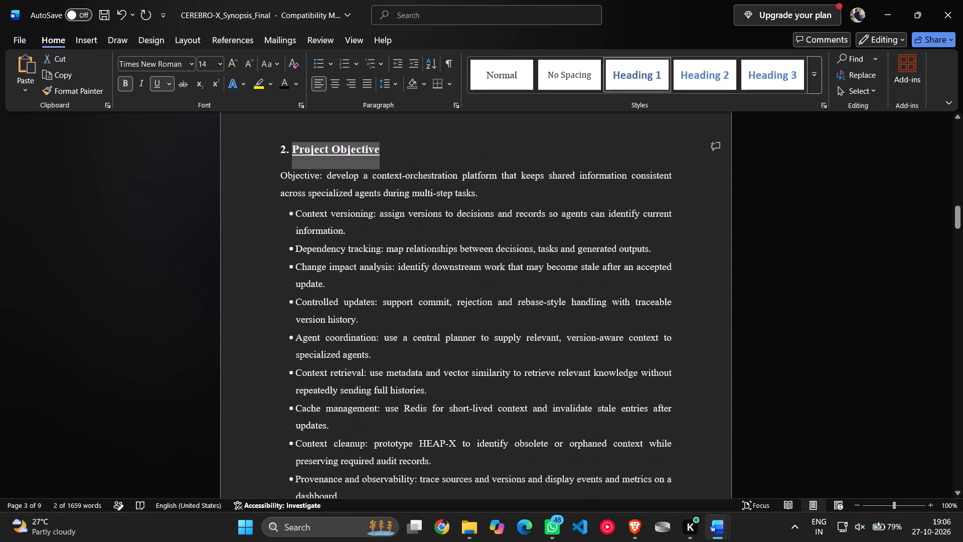
scroll(383, 396, down, 7)
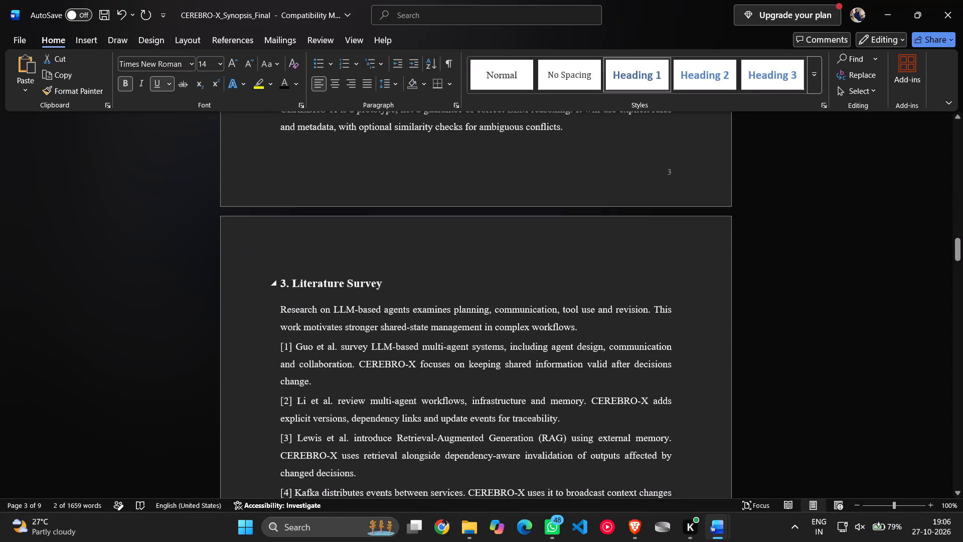
drag(385, 281, 302, 281)
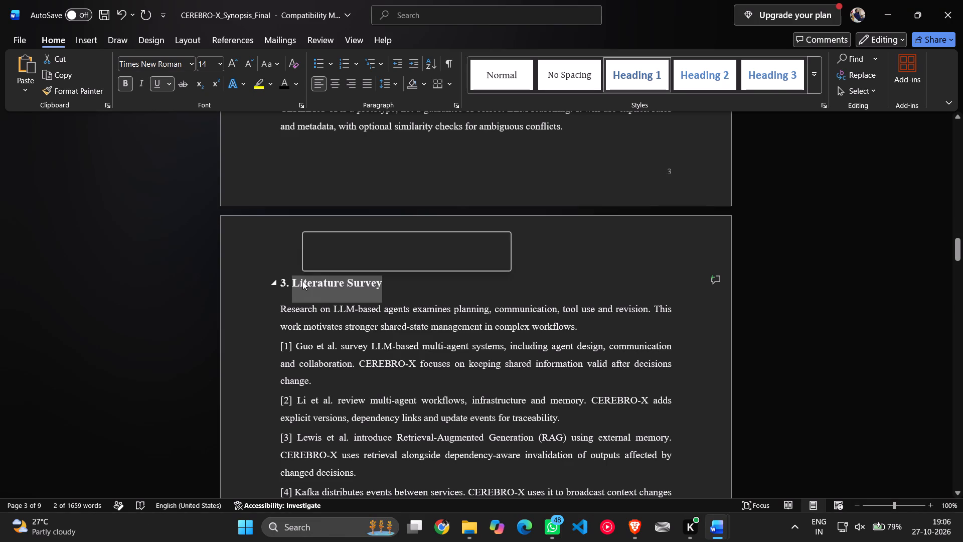
key(ctrl+u)
Underline the words "Feasibility Study" in the section 4 heading, without its number.
scroll(302, 281, down, 6)
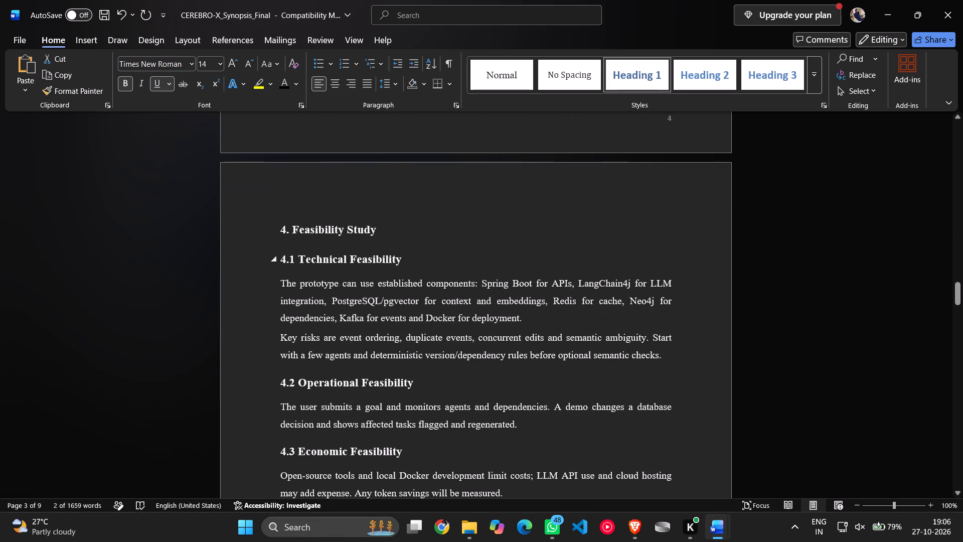
drag(376, 229, 294, 232)
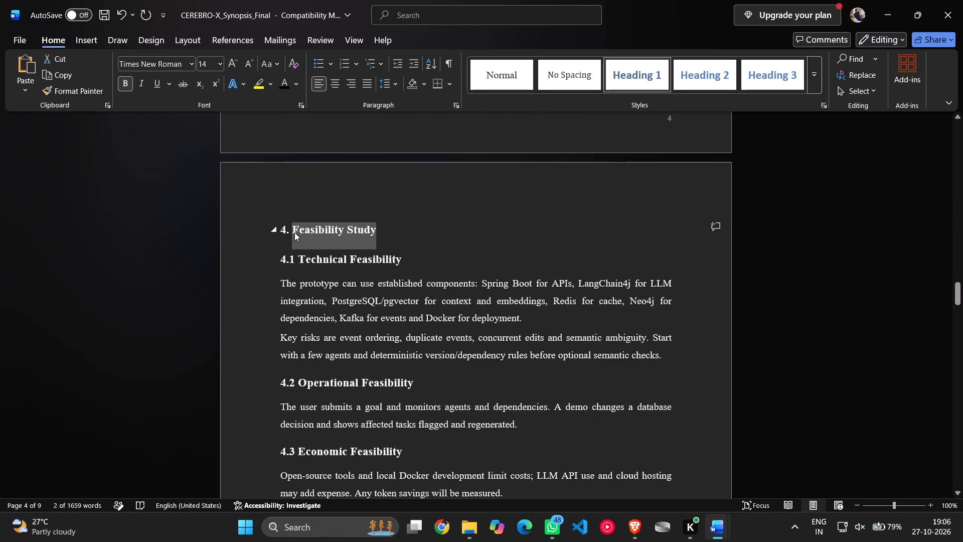
key(ctrl+u)
click(345, 263)
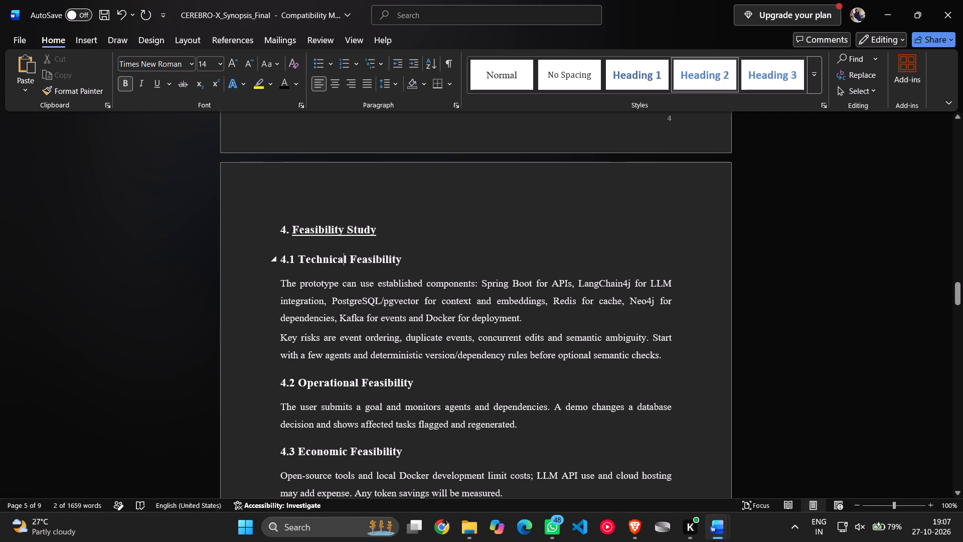
Underline the words "Methodology/ Planning of work" in the section 5 heading, without its number.
scroll(345, 263, down, 5)
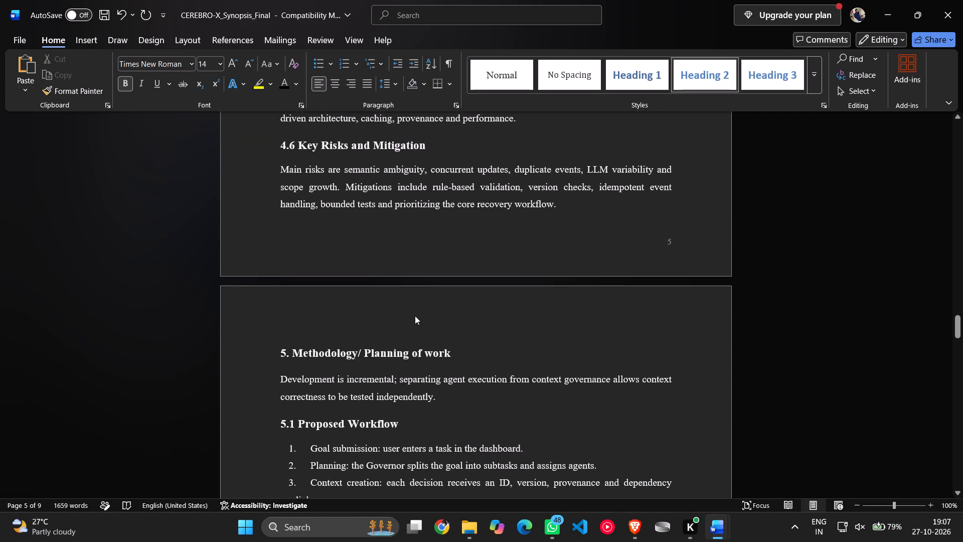
drag(450, 352, 352, 347)
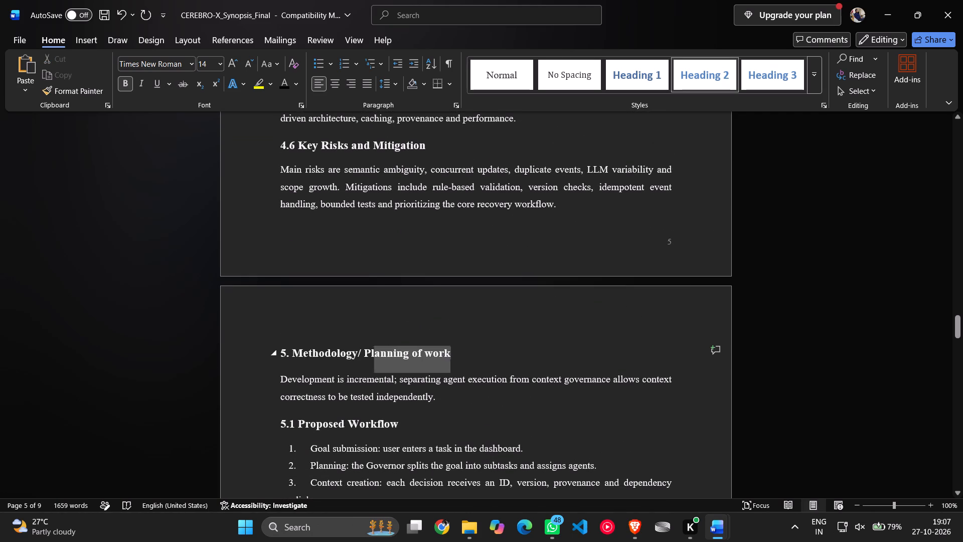
drag(352, 347, 294, 336)
key(ctrl+u)
Underline "Tools/Technology Used:" in the section 6 heading, including the colon but not its number.
scroll(294, 336, down, 3)
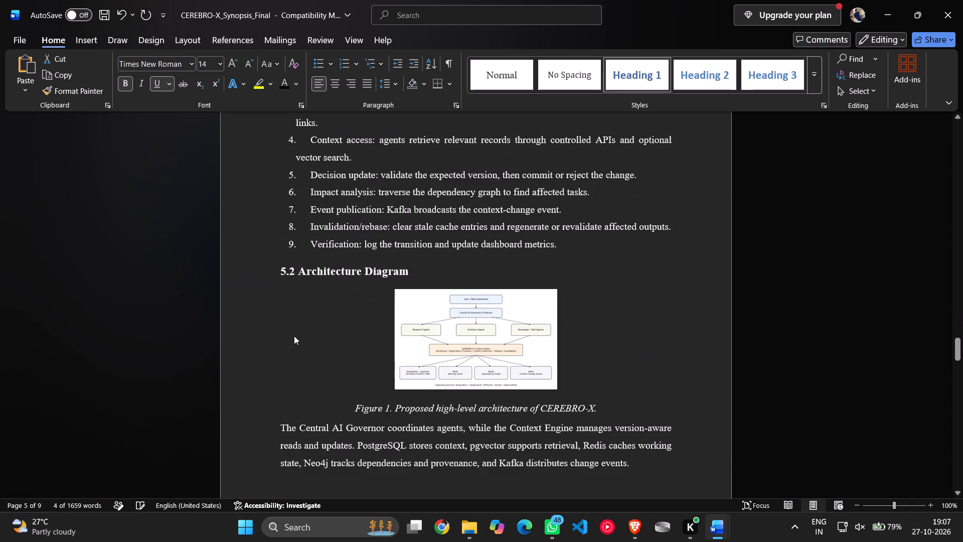
scroll(294, 336, down, 6)
scroll(294, 336, up, 2)
scroll(294, 336, down, 1)
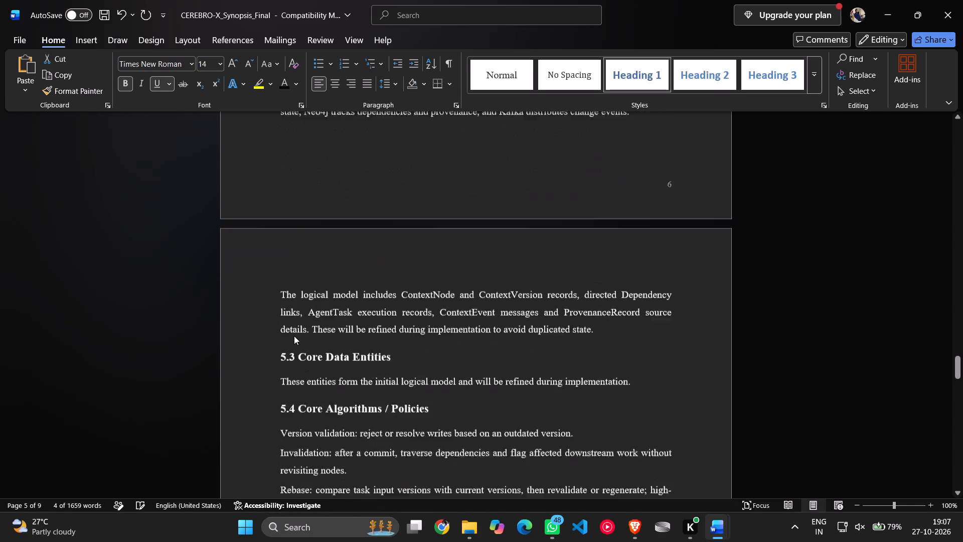
scroll(294, 336, down, 6)
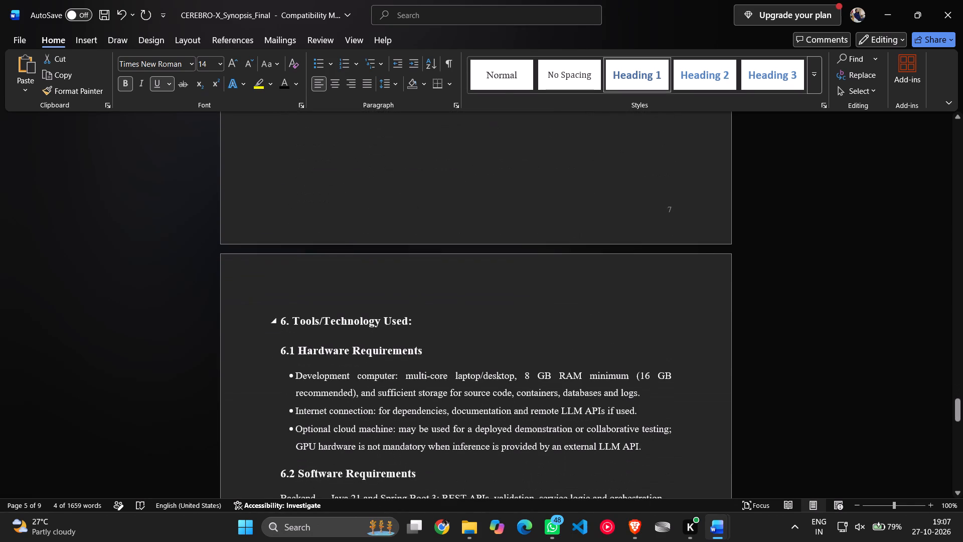
drag(294, 321, 408, 318)
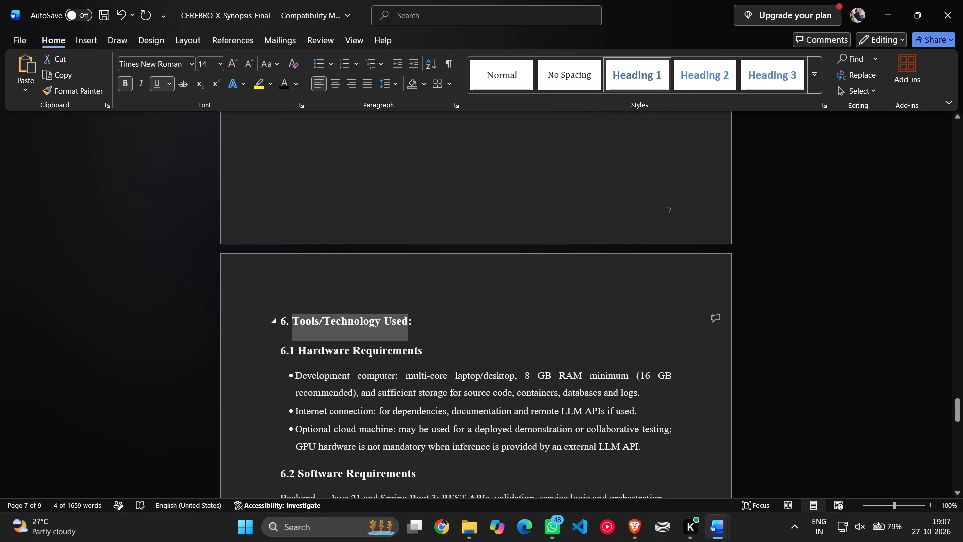
drag(408, 318, 411, 318)
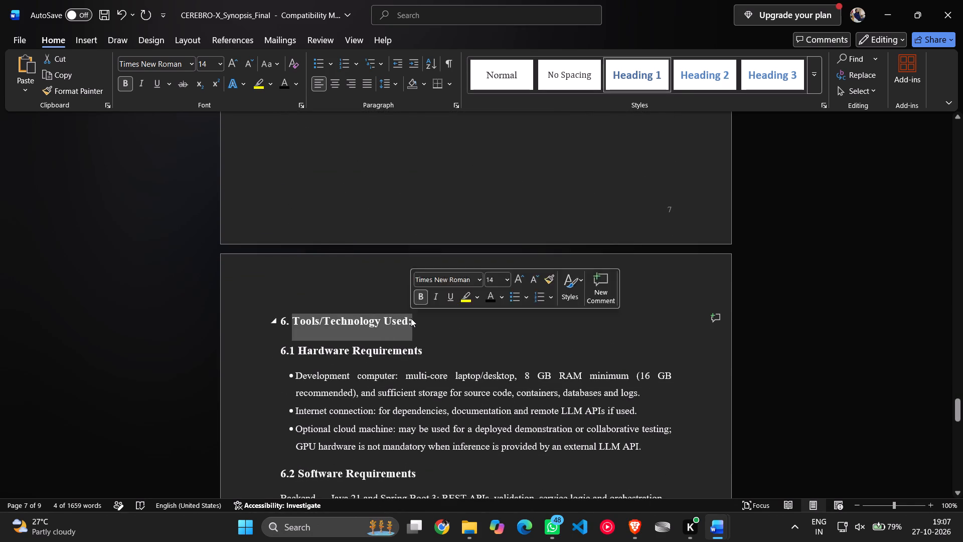
key(ctrl+u)
scroll(411, 318, down, 4)
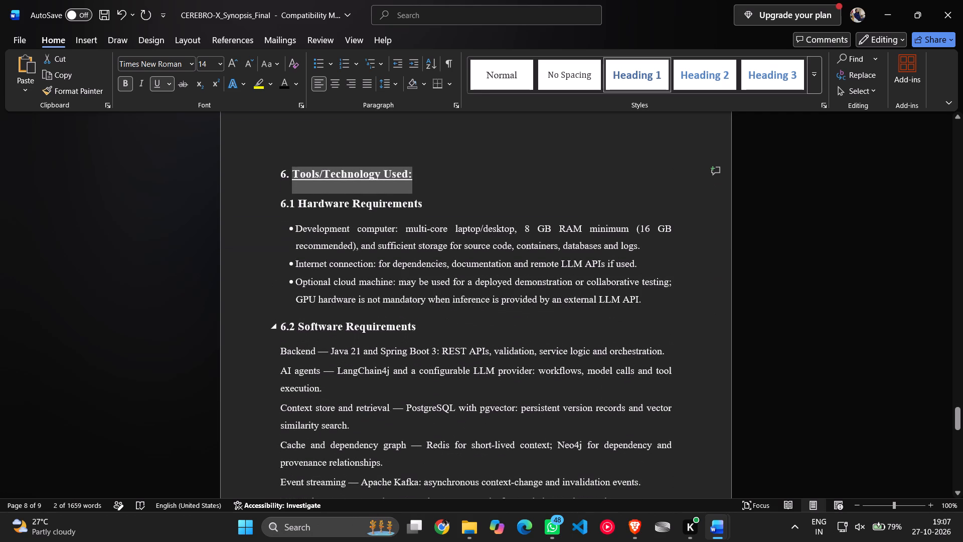
click(411, 318)
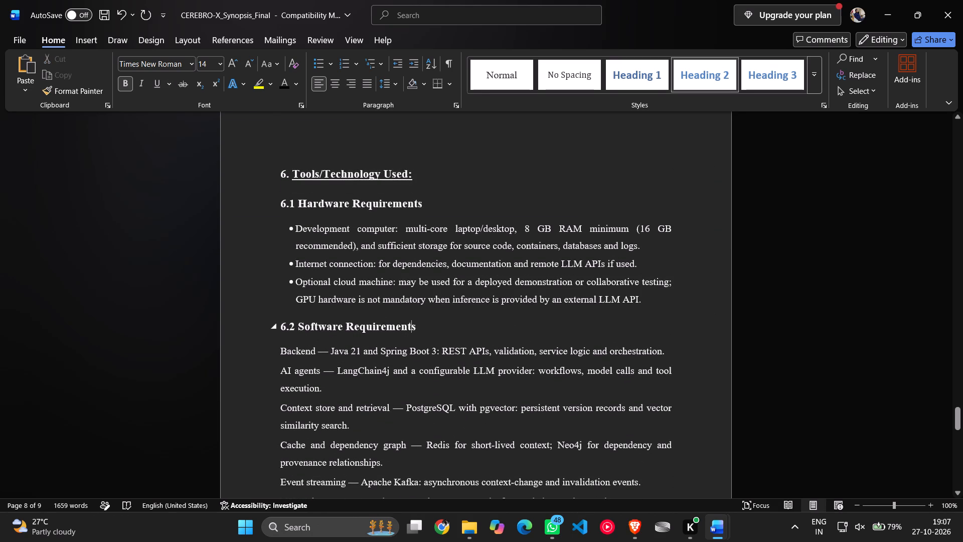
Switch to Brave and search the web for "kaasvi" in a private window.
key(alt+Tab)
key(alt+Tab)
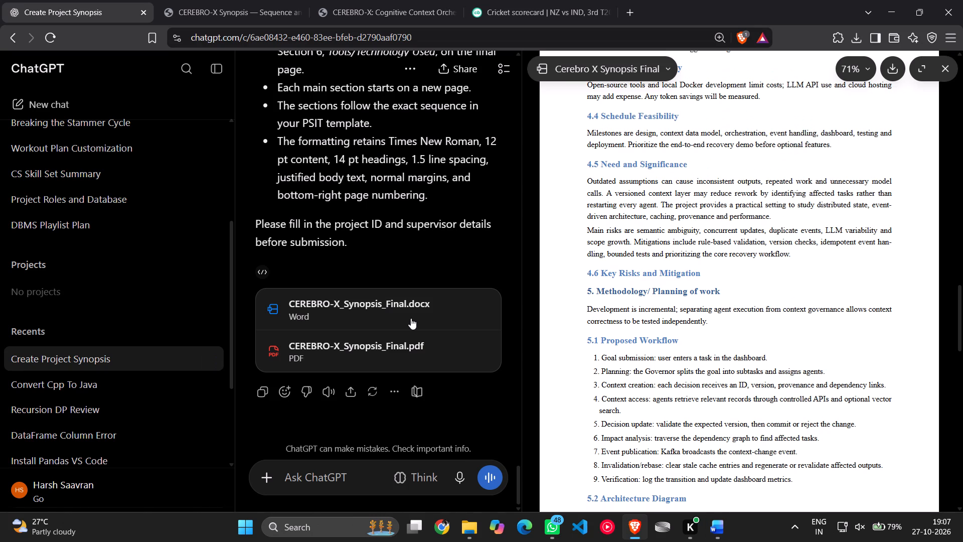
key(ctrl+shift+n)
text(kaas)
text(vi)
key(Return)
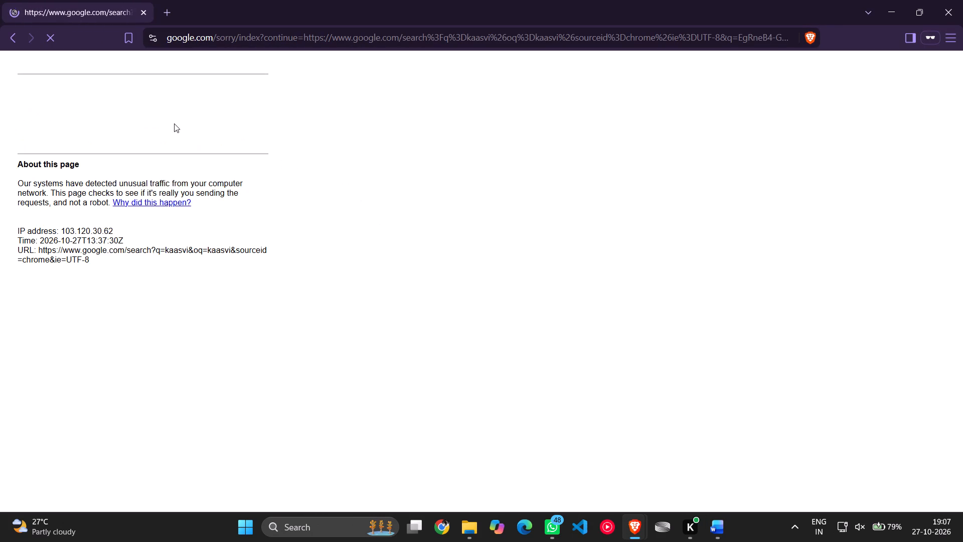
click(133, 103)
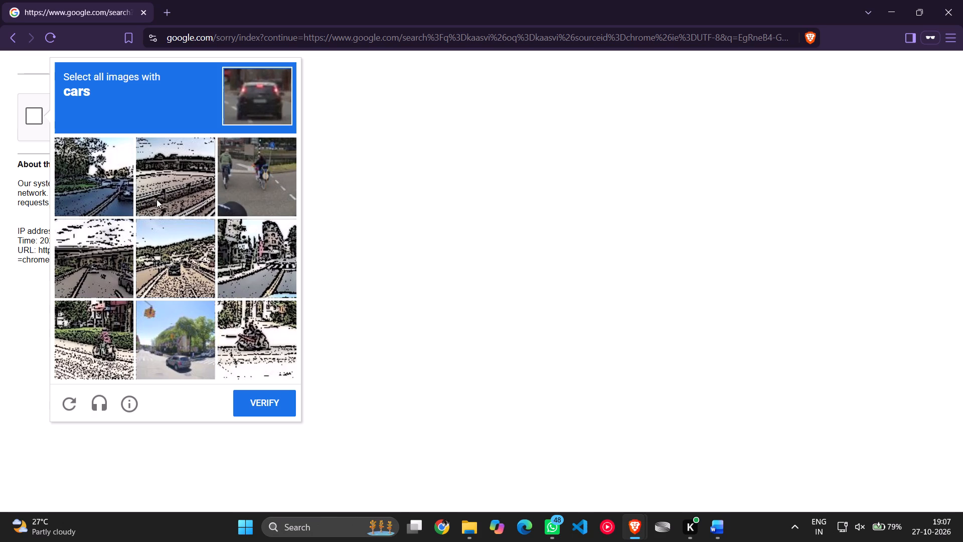
Complete the image verification by selecting the pictures that contain cars and submitting them.
click(188, 328)
click(199, 250)
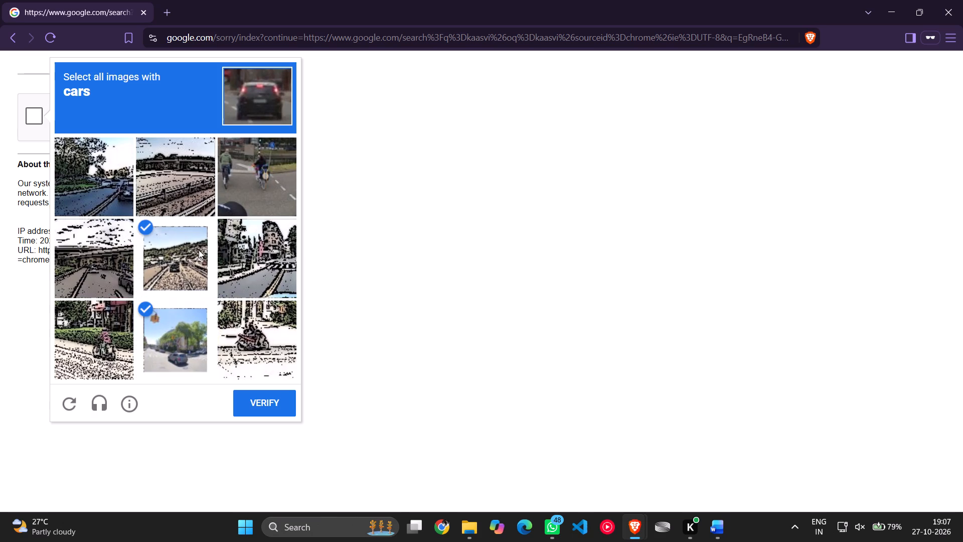
click(111, 259)
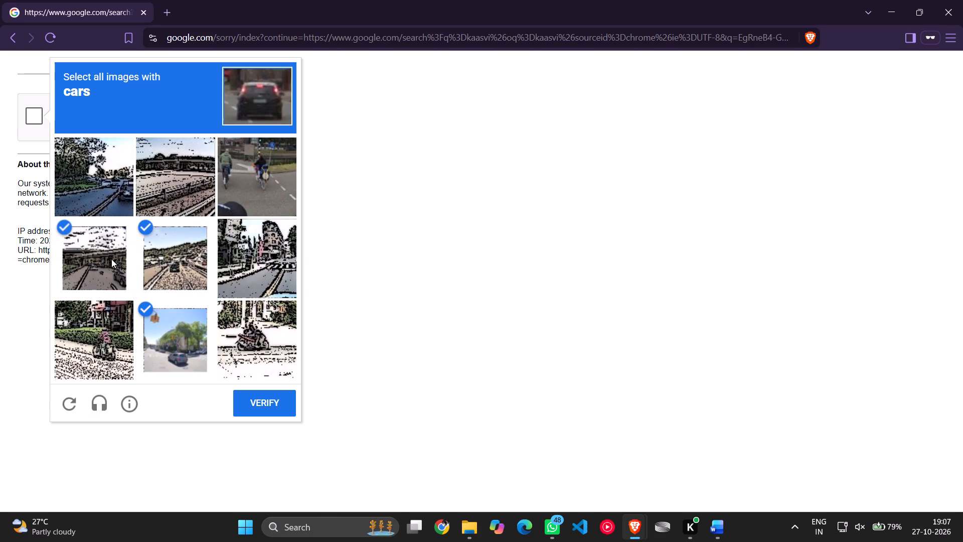
click(106, 204)
click(276, 397)
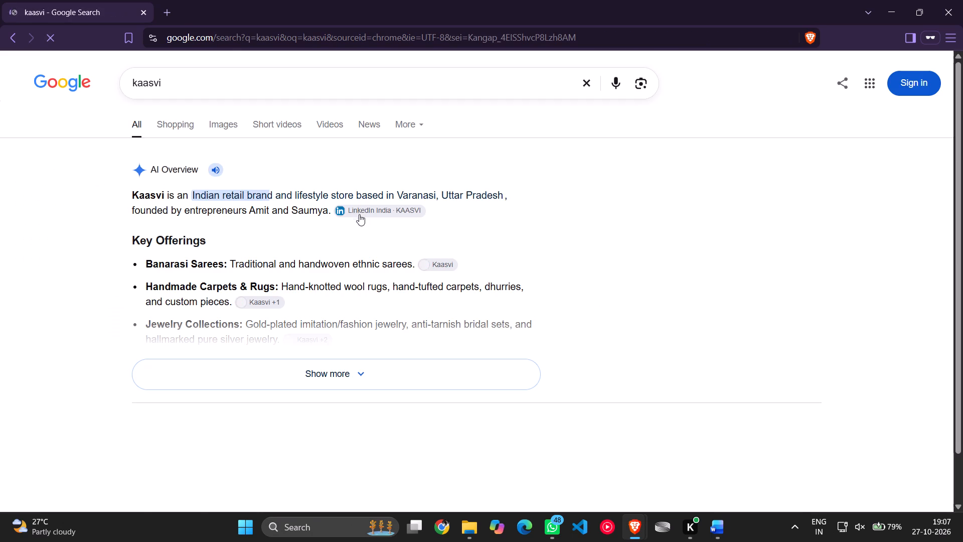
View the image results for "kaasvi" and return to the full list of results.
click(220, 131)
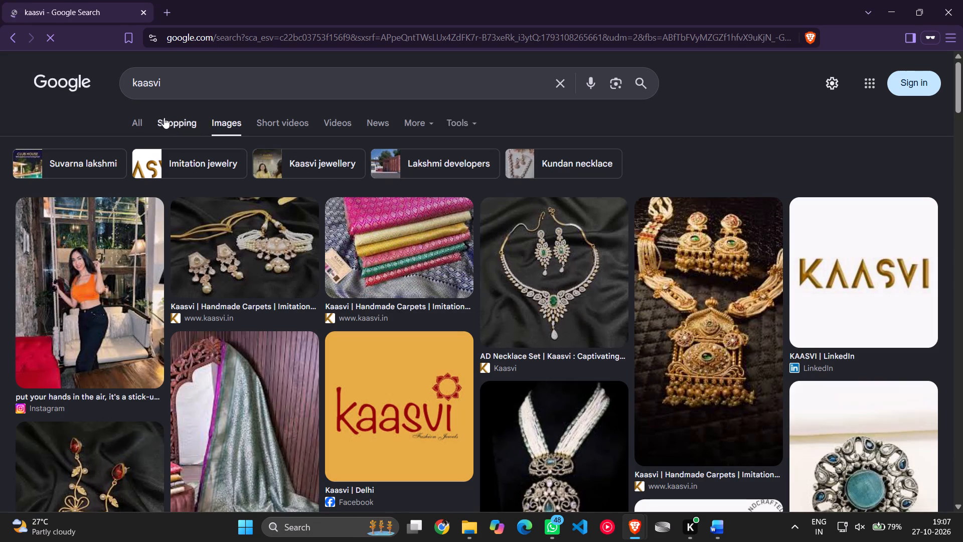
click(148, 116)
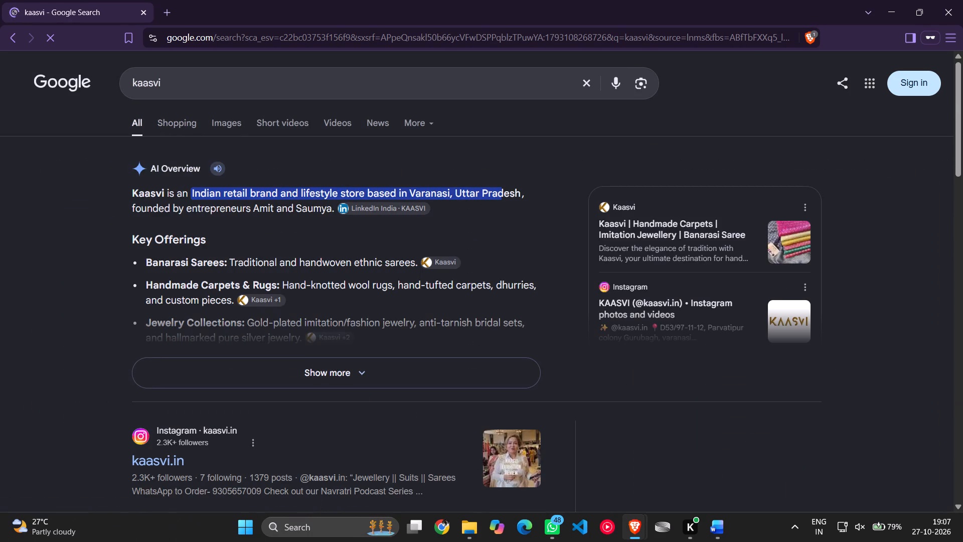
Replace the query with "kashvi" and run the suggested search "kashvi in bigg boss".
drag(195, 83, 89, 72)
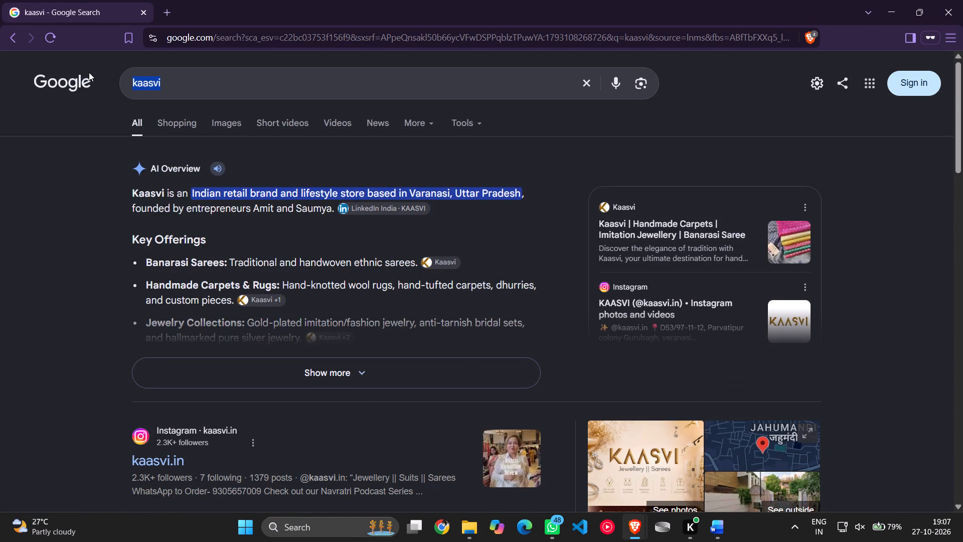
scroll(62, 277, right, 2)
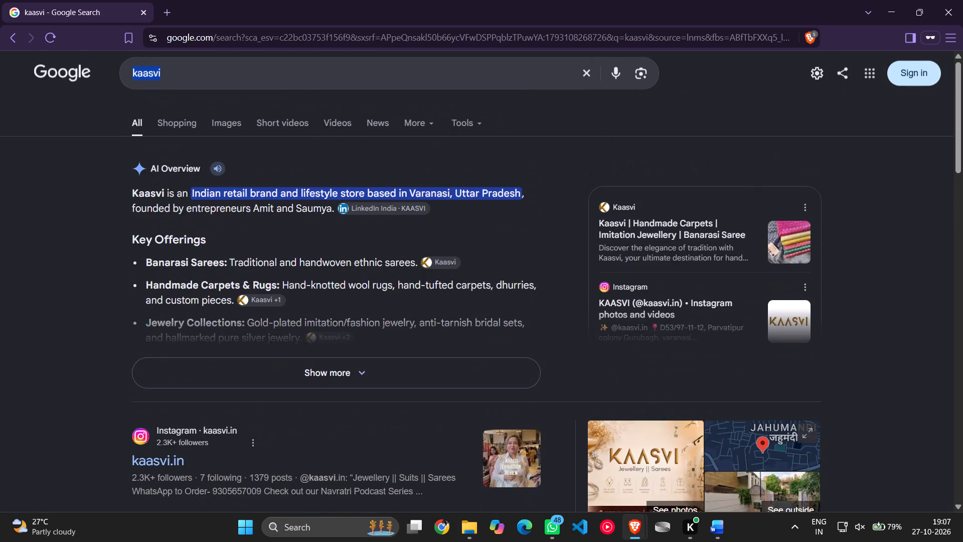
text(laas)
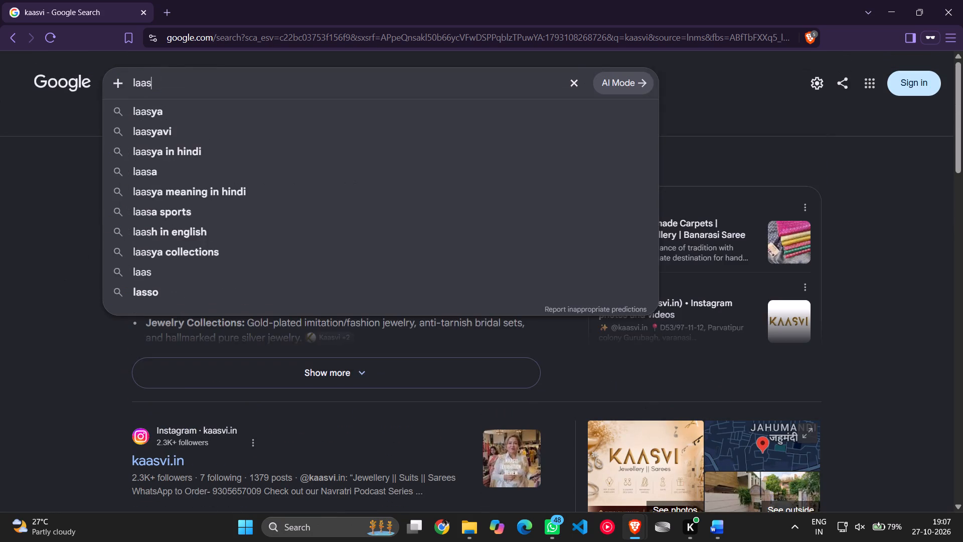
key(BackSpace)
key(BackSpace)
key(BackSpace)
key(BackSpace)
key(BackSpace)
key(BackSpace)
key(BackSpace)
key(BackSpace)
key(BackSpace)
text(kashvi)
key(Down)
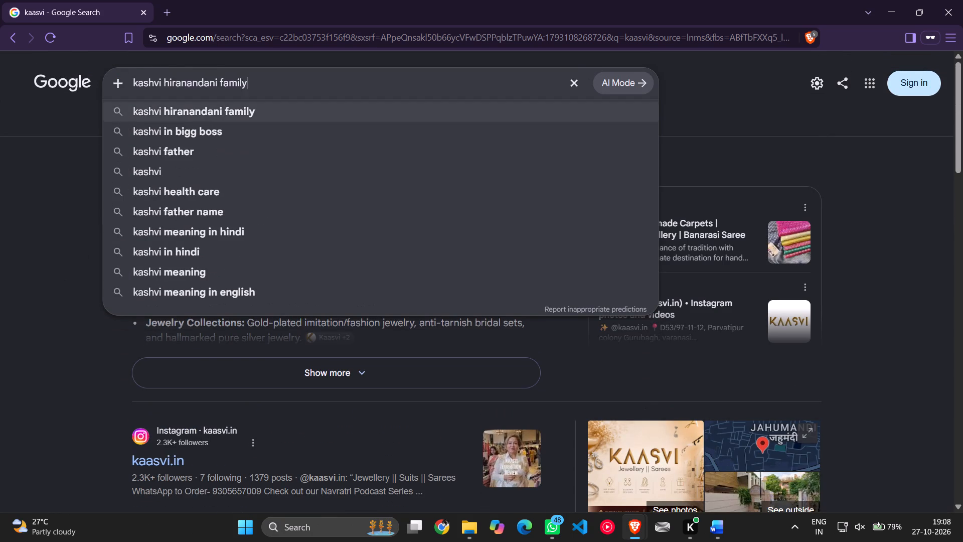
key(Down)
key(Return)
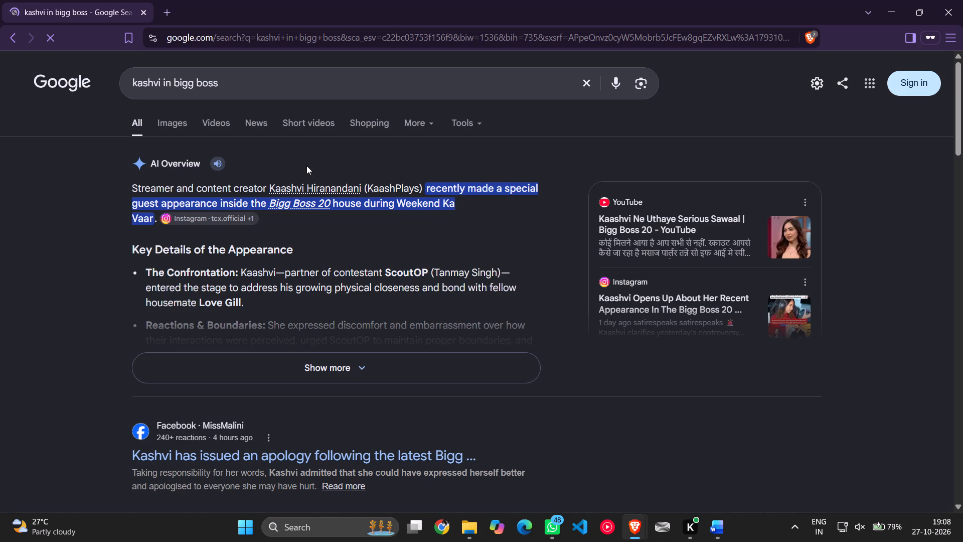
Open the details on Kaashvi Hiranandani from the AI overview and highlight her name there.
click(300, 183)
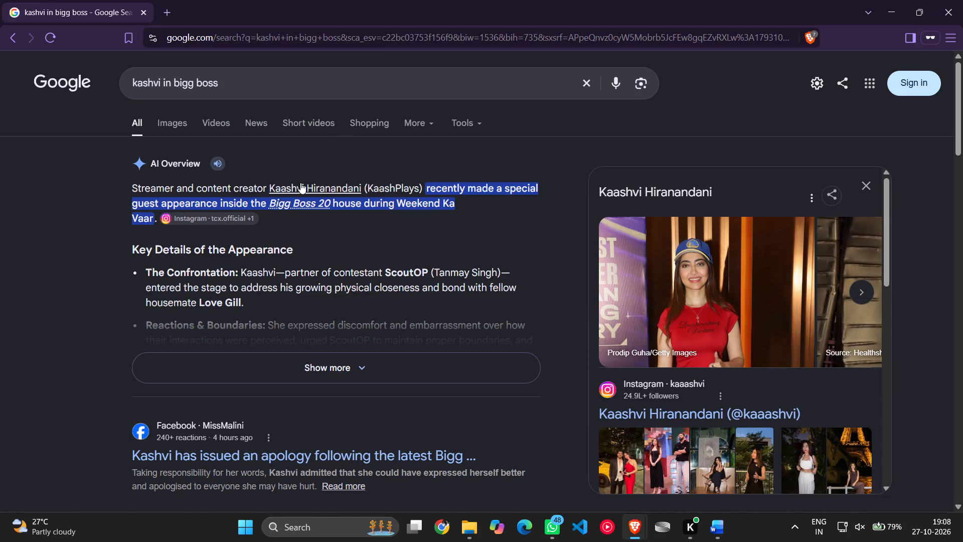
drag(266, 185, 319, 193)
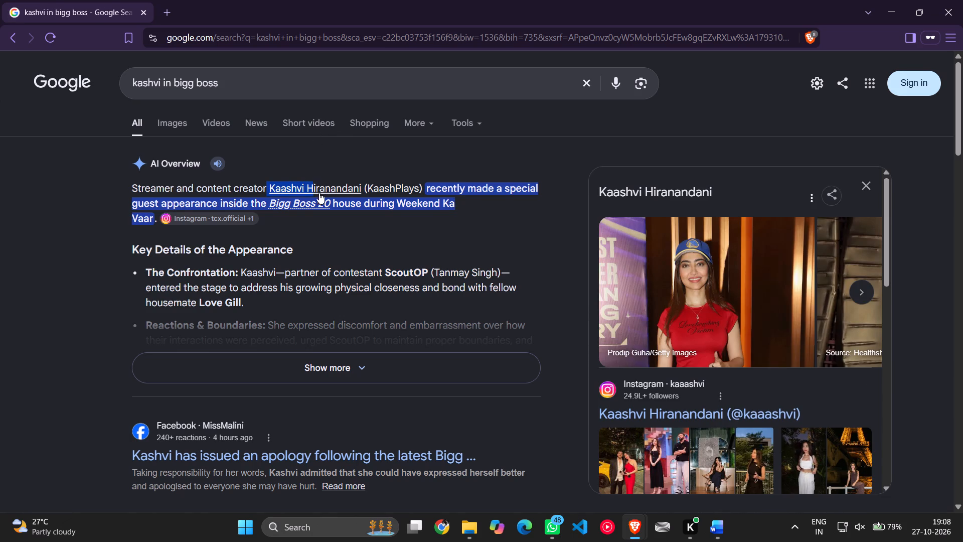
drag(319, 193, 271, 87)
double_click(271, 87)
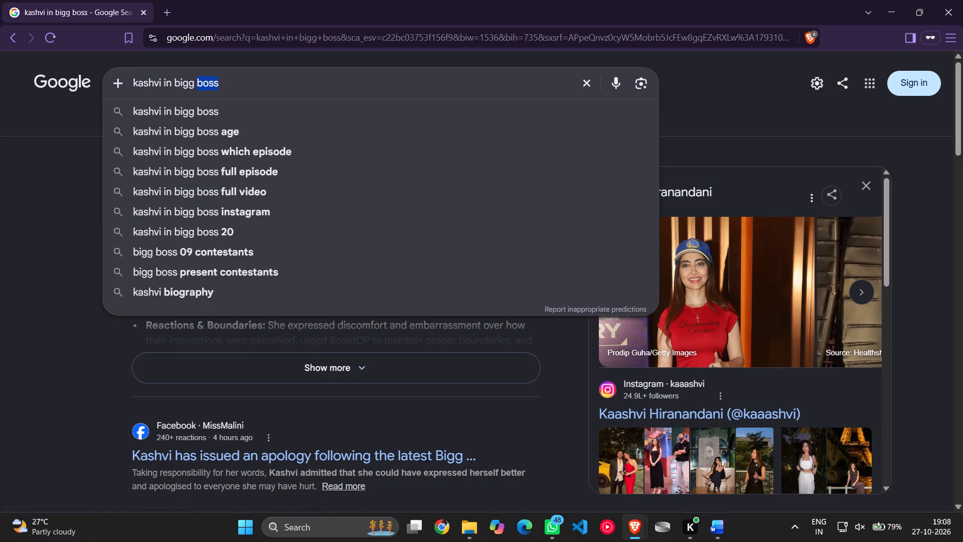
key(BackSpace)
key(BackSpace)
key(BackSpace)
key(BackSpace)
key(BackSpace)
key(BackSpace)
key(BackSpace)
key(BackSpace)
key(BackSpace)
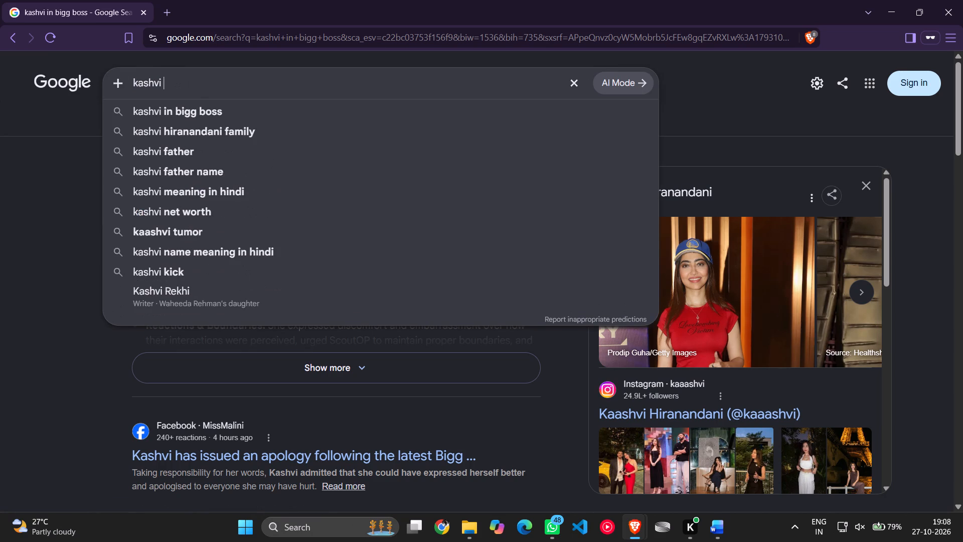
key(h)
key(Down)
key(BackSpace)
key(BackSpace)
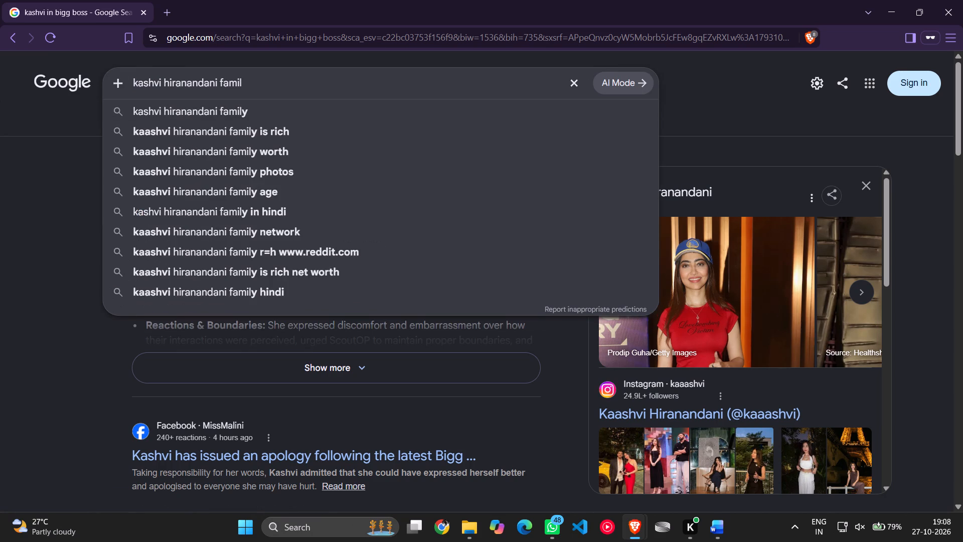
key(BackSpace)
key(BackSpace)
key(BackSpace)
key(BackSpace)
key(BackSpace)
key(Return)
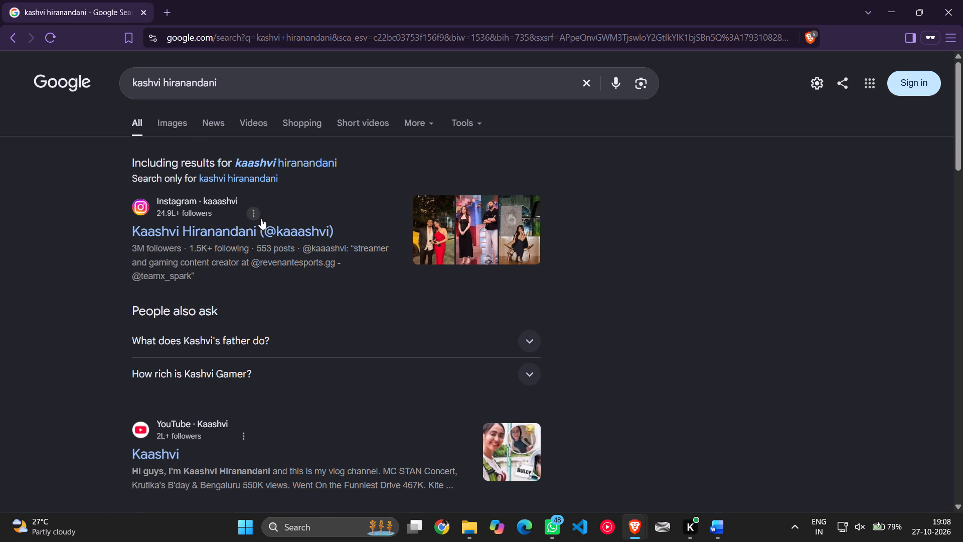
click(177, 119)
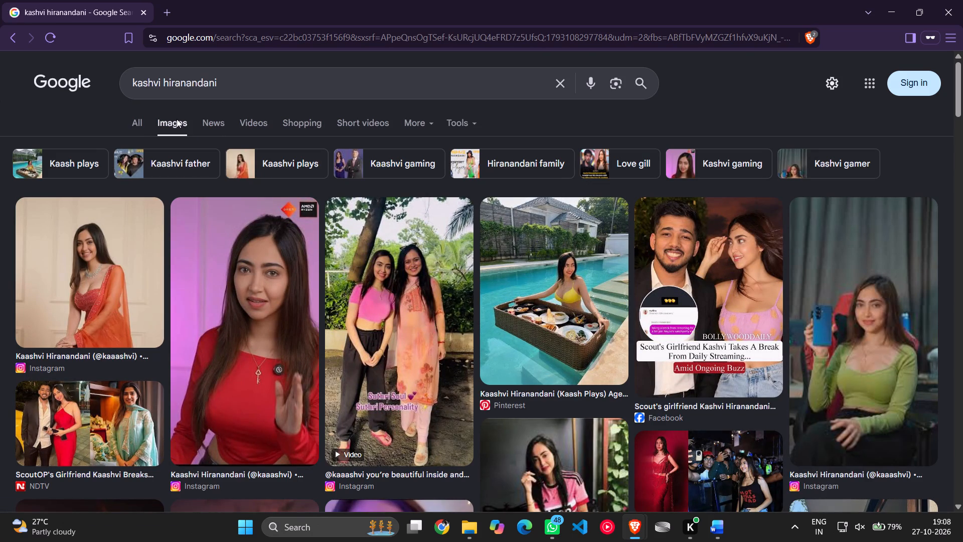
scroll(201, 207, down, 2)
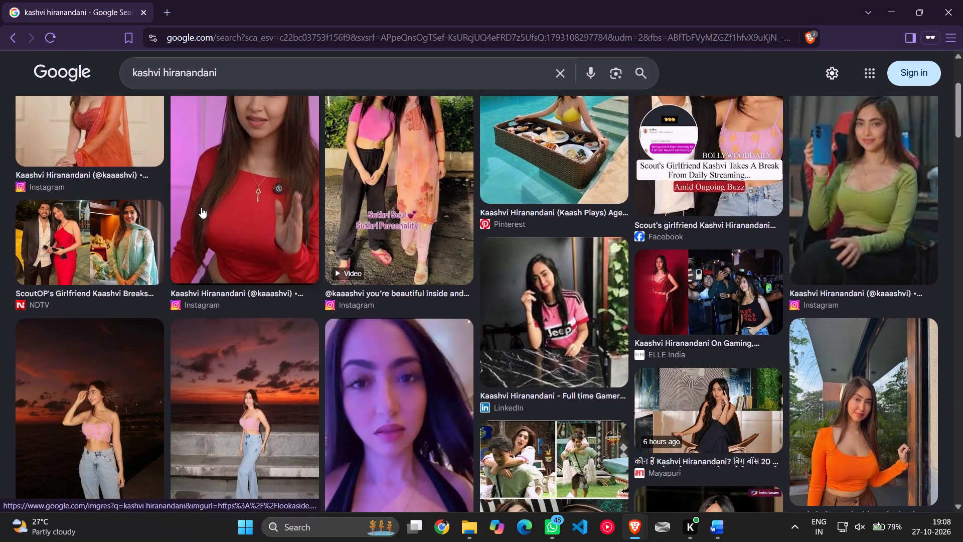
scroll(201, 207, down, 5)
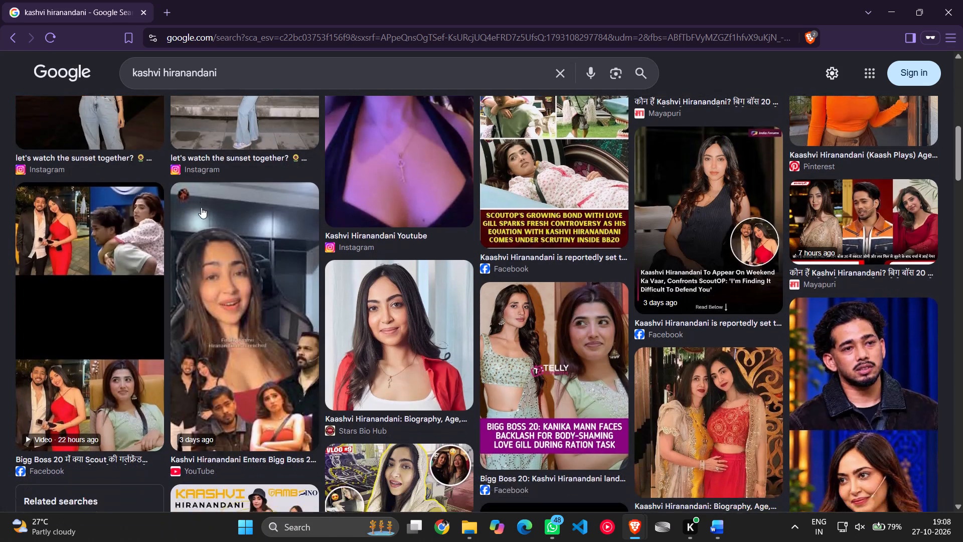
scroll(201, 207, down, 1)
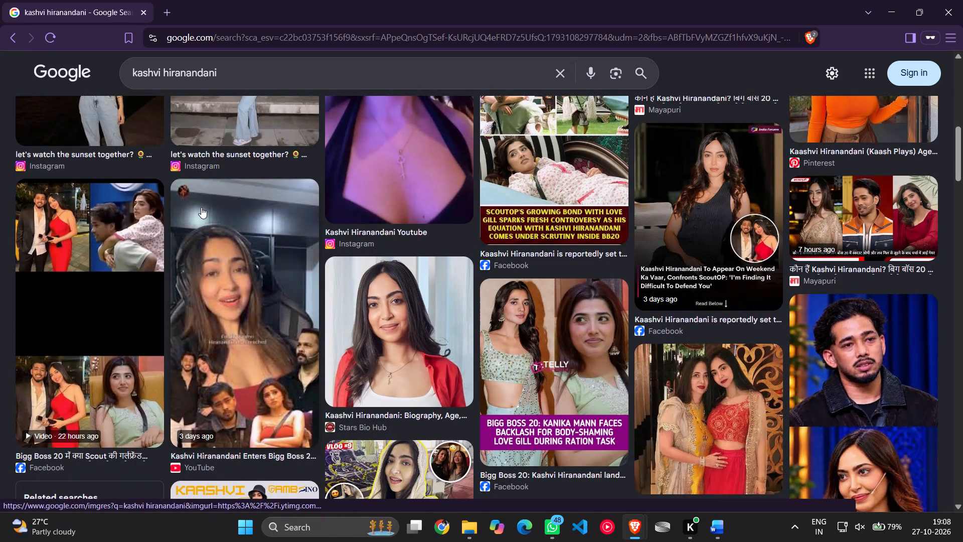
scroll(201, 207, down, 1)
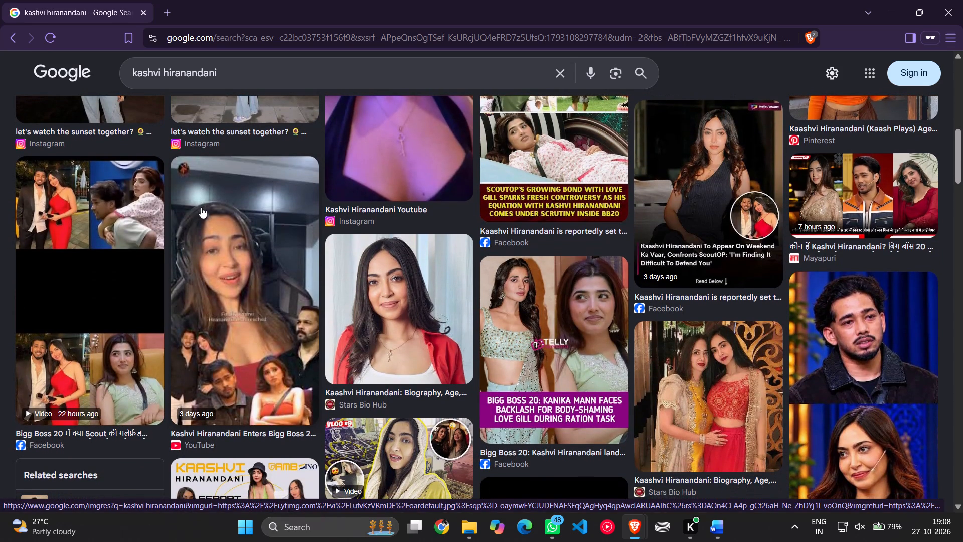
scroll(201, 207, up, 3)
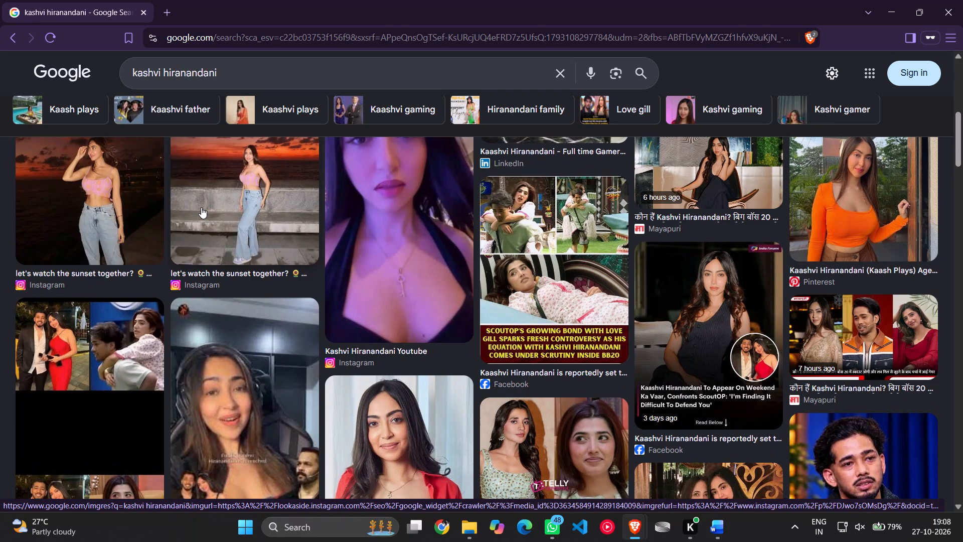
scroll(201, 207, up, 3)
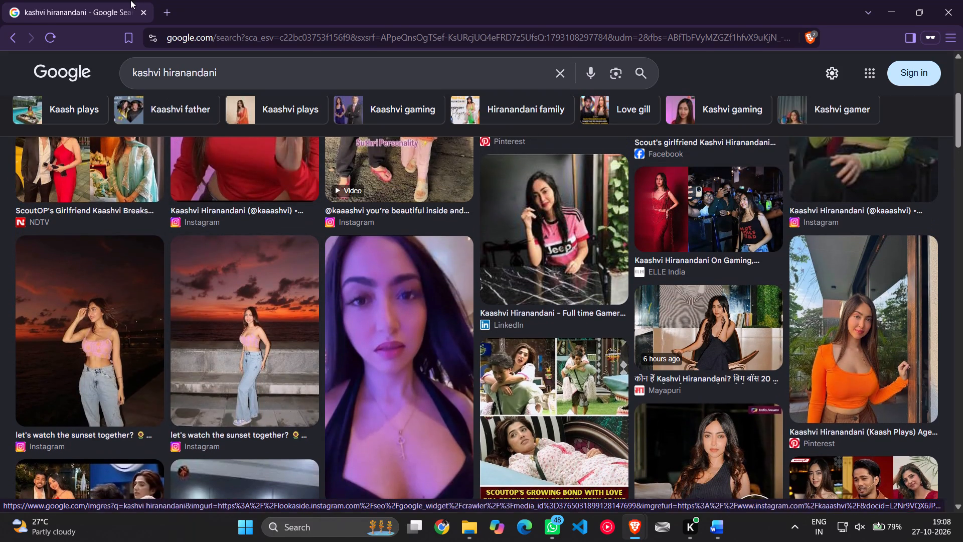
Preview the "let's watch the sunset together?" Instagram picture enlarged, and go on to the following picture.
click(110, 331)
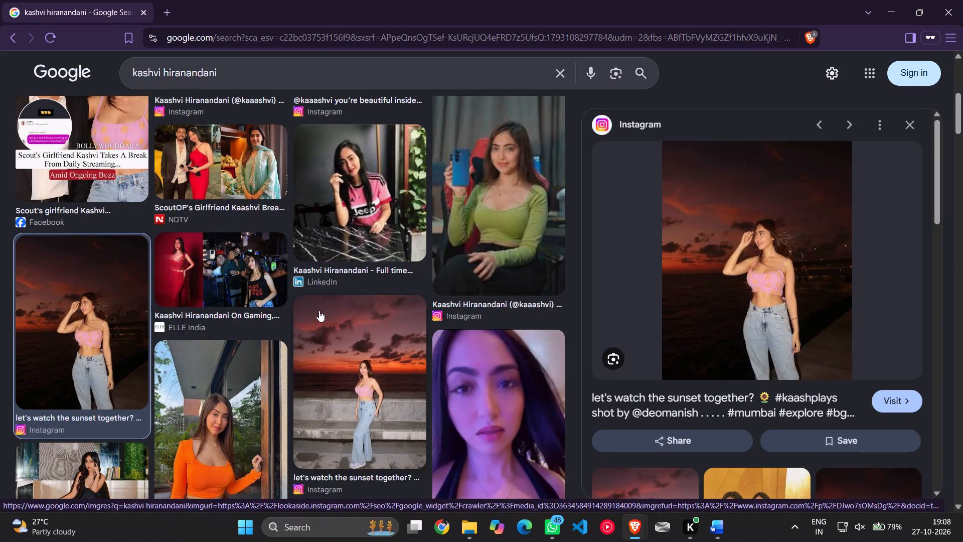
scroll(605, 313, left, 3)
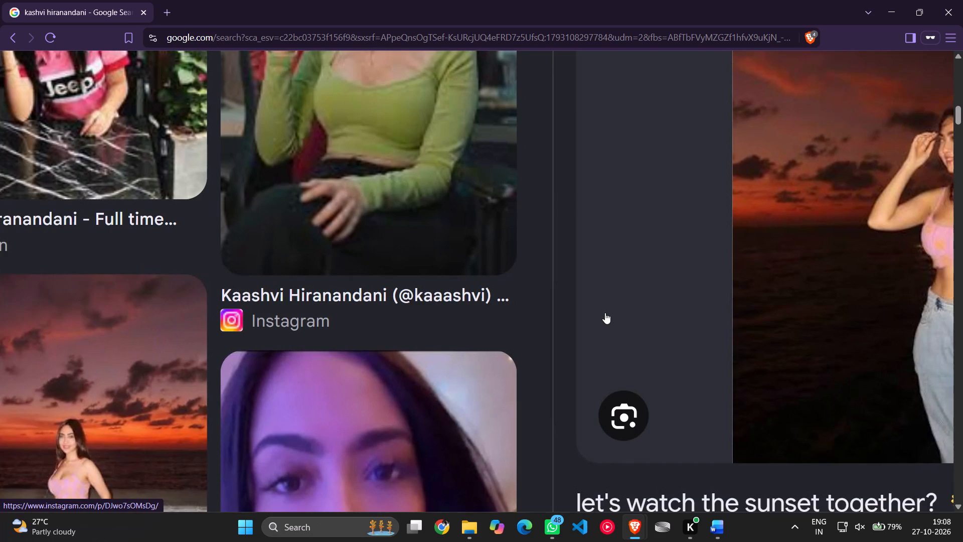
scroll(605, 313, left, 3)
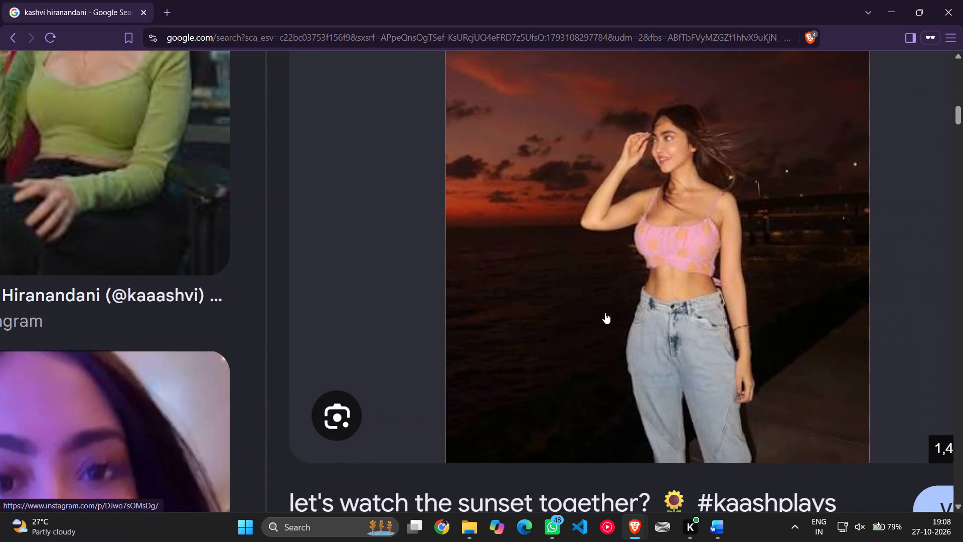
key(Right)
scroll(605, 313, up, 3)
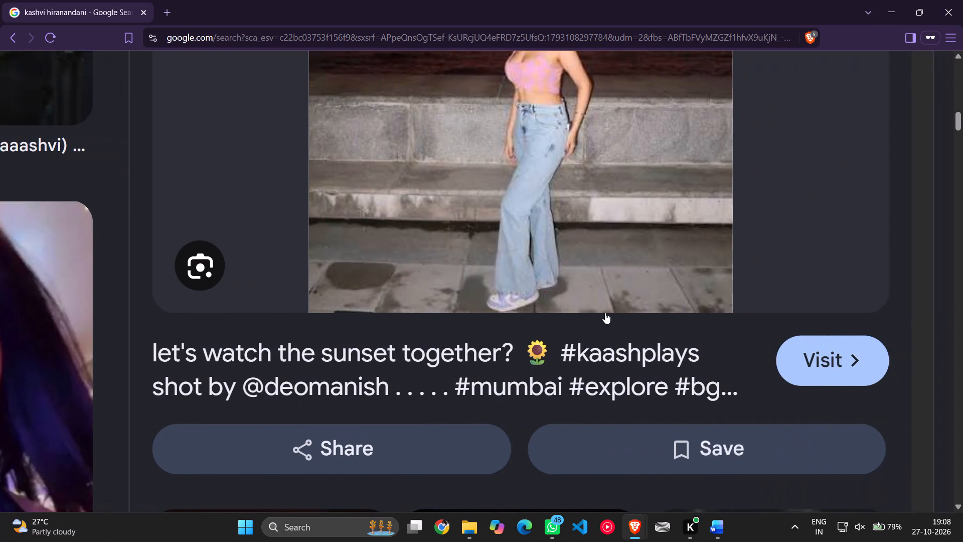
scroll(605, 313, up, 3)
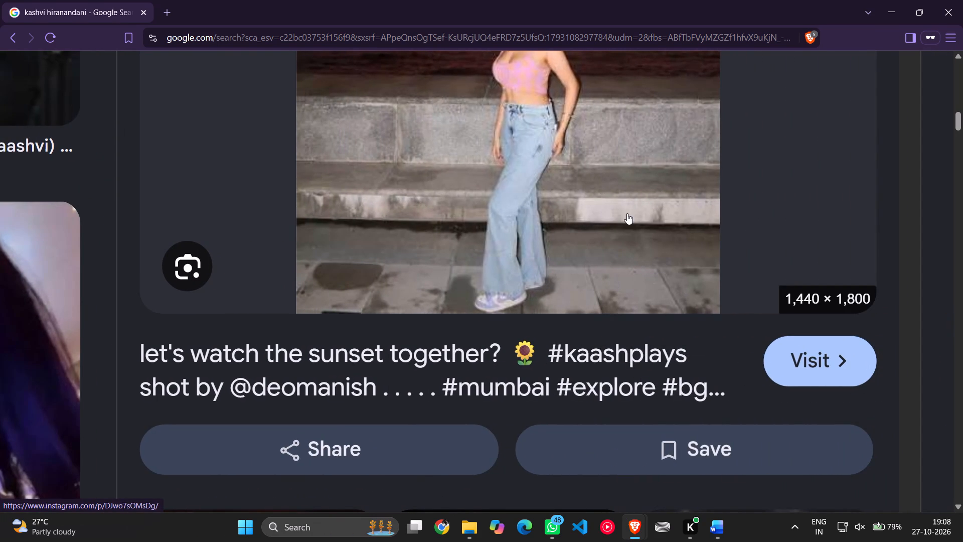
Close the private browser window and return to the CEREBRO-X synopsis in Word.
click(962, 0)
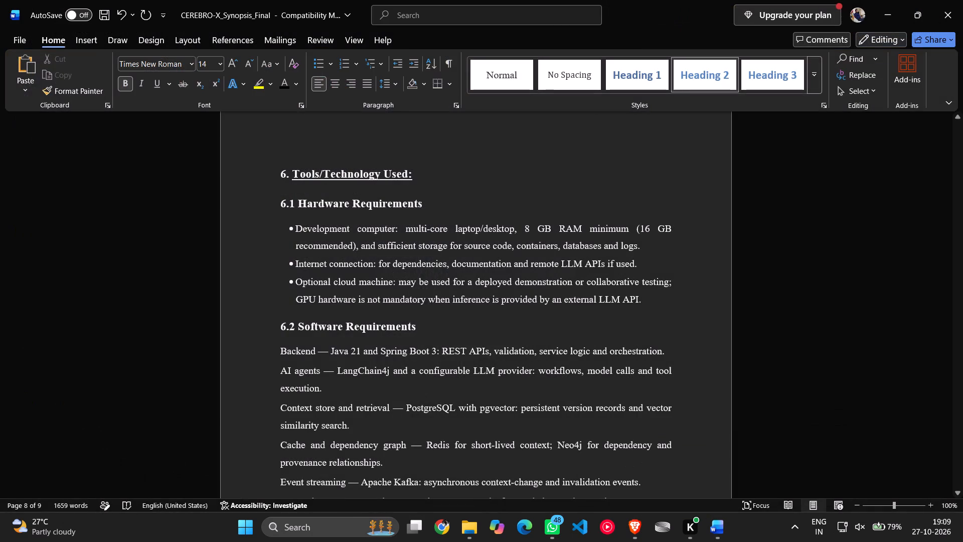
scroll(527, 303, down, 5)
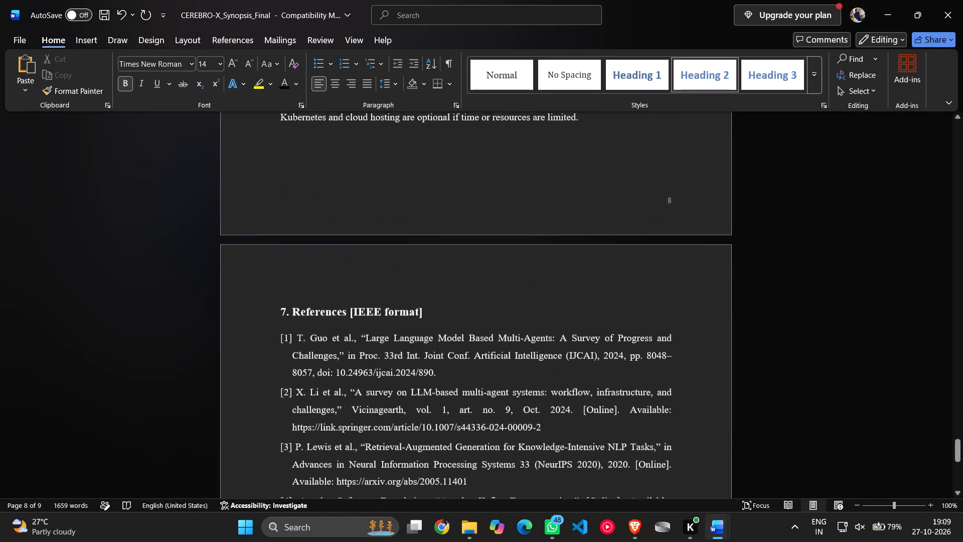
drag(427, 297, 314, 302)
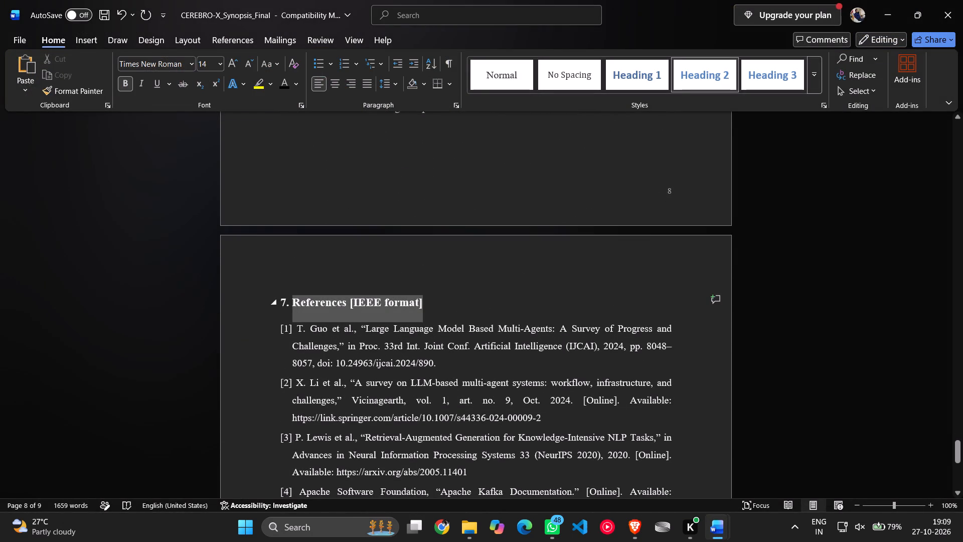
drag(314, 302, 312, 303)
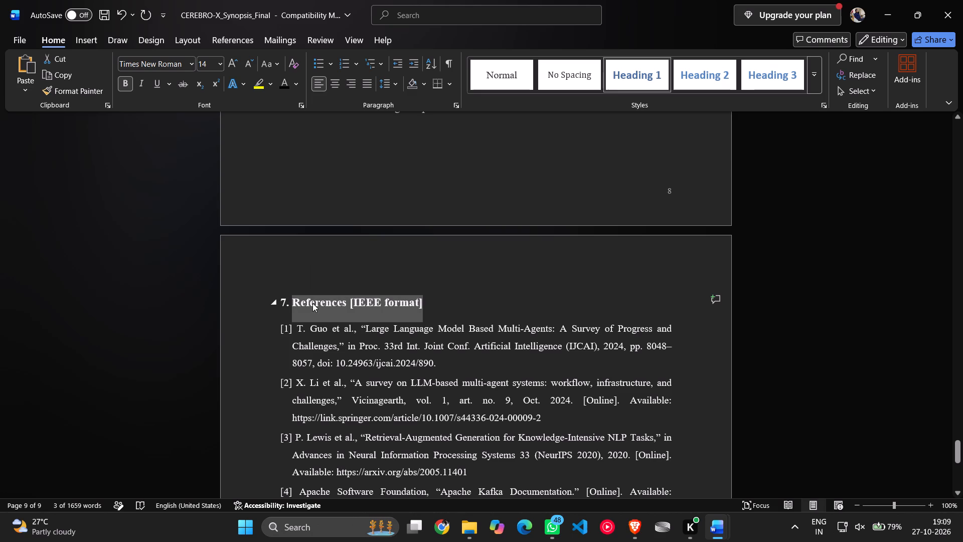
key(ctrl+u)
click(312, 303)
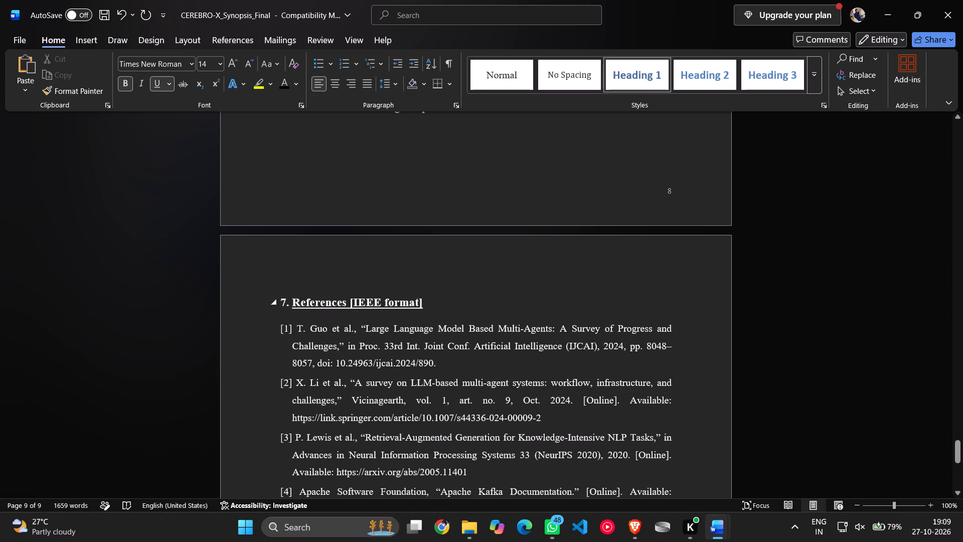
Look over the synopsis from the reference list back up to the title page, checking the formatting.
scroll(312, 303, down, 2)
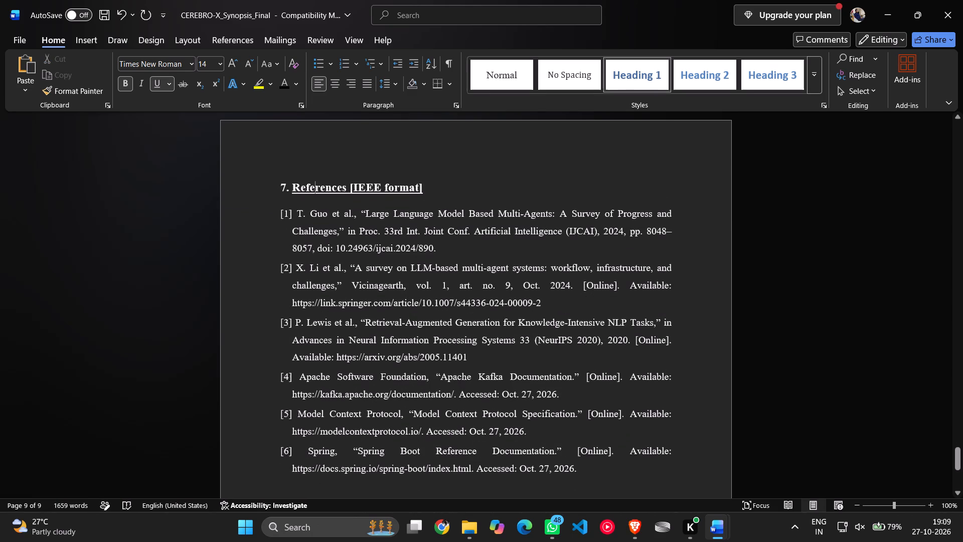
scroll(312, 303, up, 14)
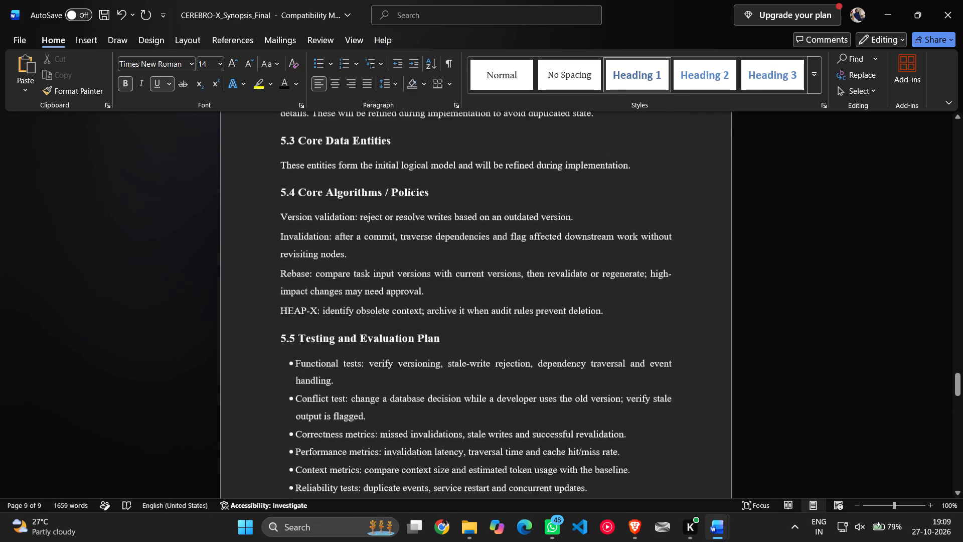
scroll(312, 303, up, 8)
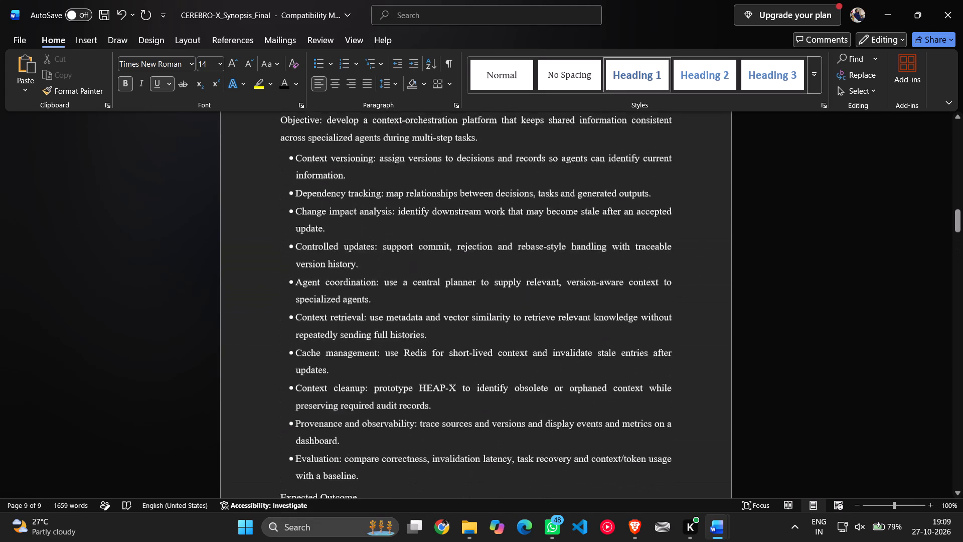
scroll(312, 303, up, 6)
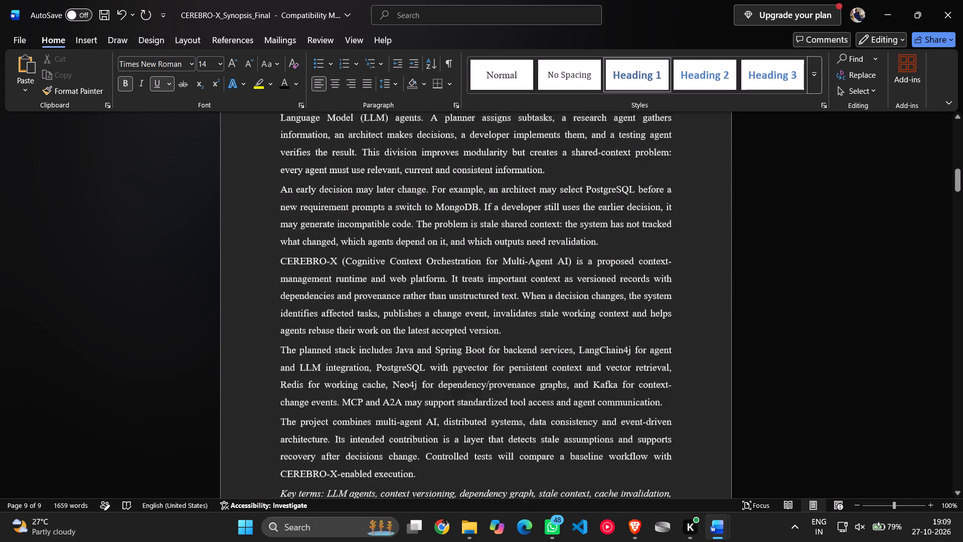
scroll(312, 303, up, 6)
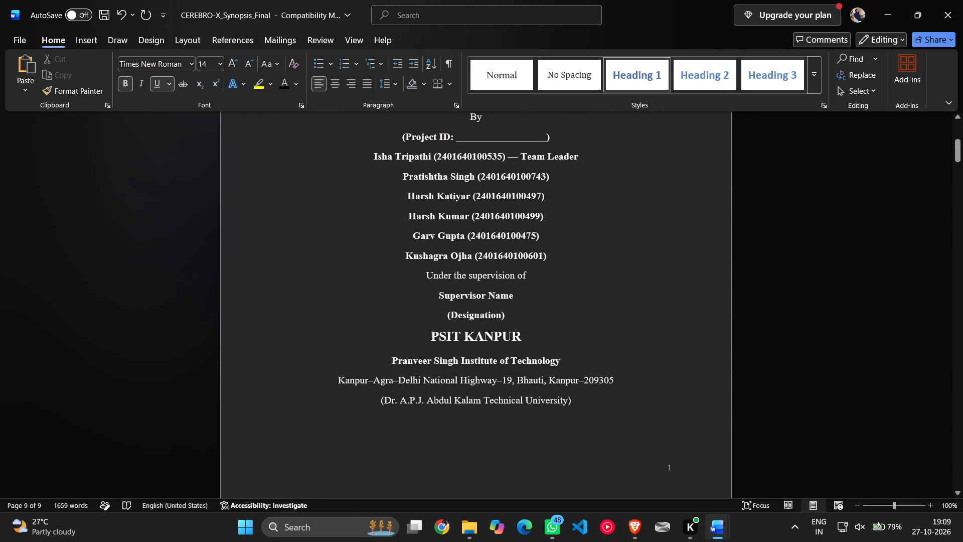
Switch to the Major Project Synopsis format document, view its title page and enable editing.
click(717, 520)
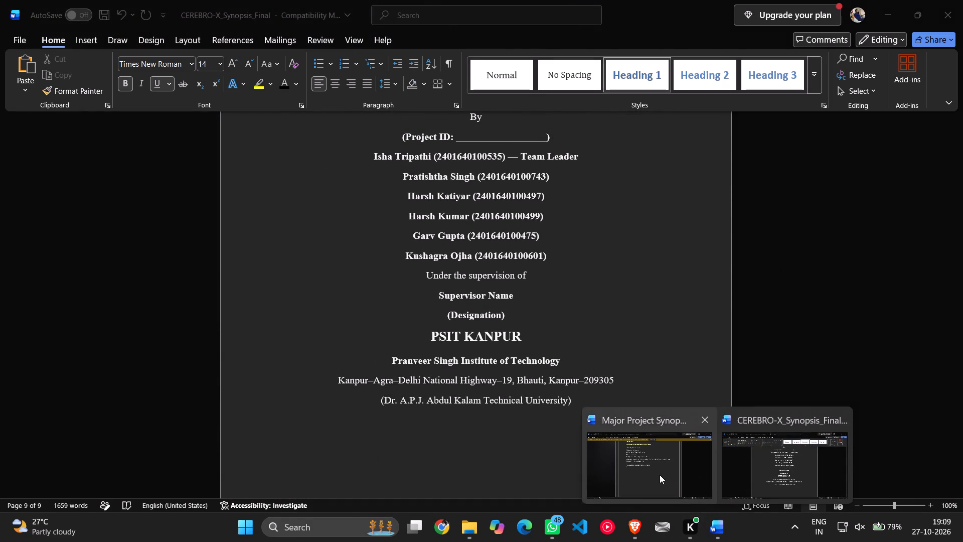
click(656, 476)
scroll(577, 362, up, 15)
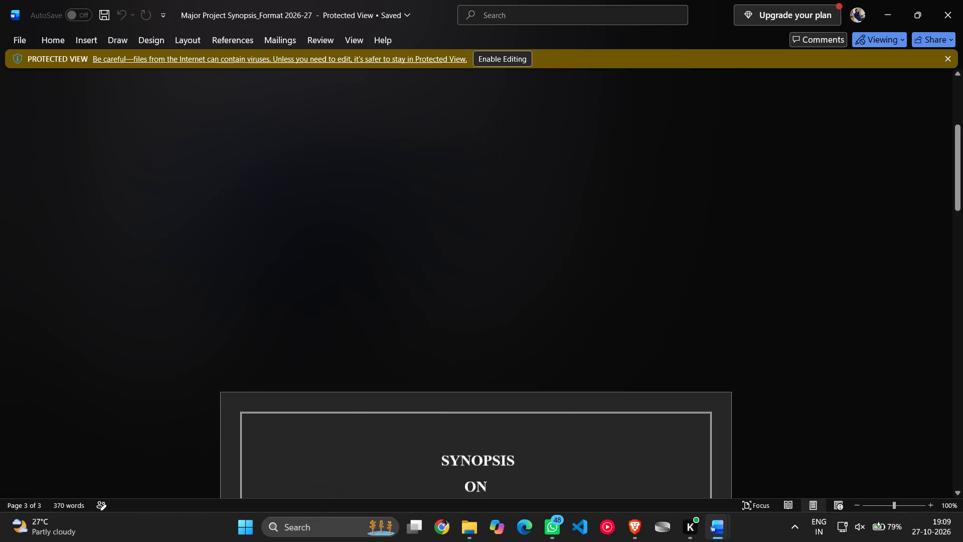
scroll(577, 362, down, 1)
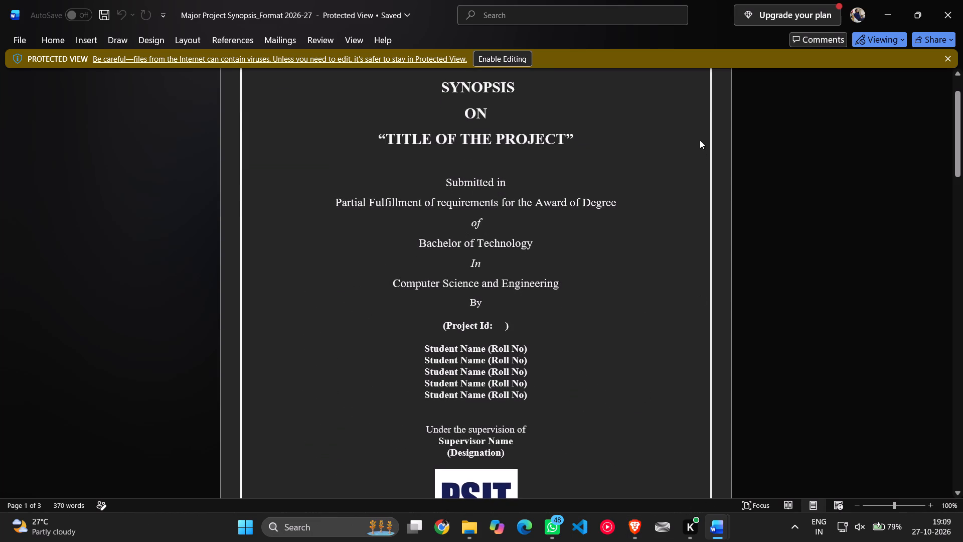
click(502, 62)
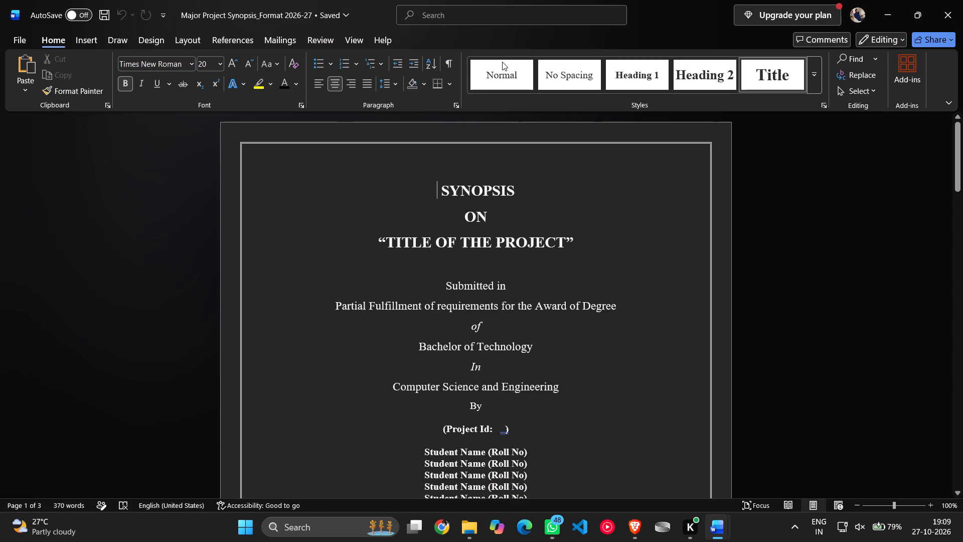
Return to the CEREBRO-X synopsis and select the project title on the title page, without its quotation marks.
key(alt+Tab)
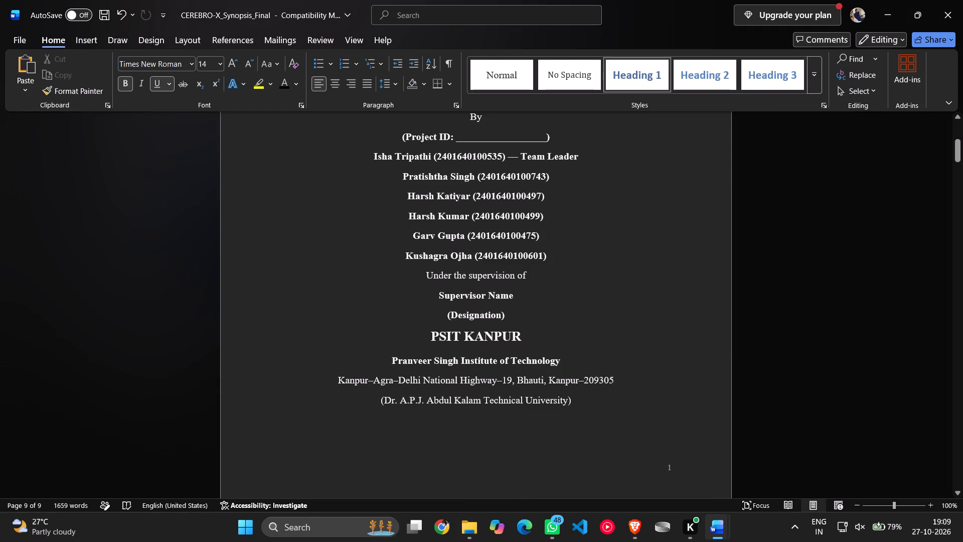
scroll(447, 238, up, 3)
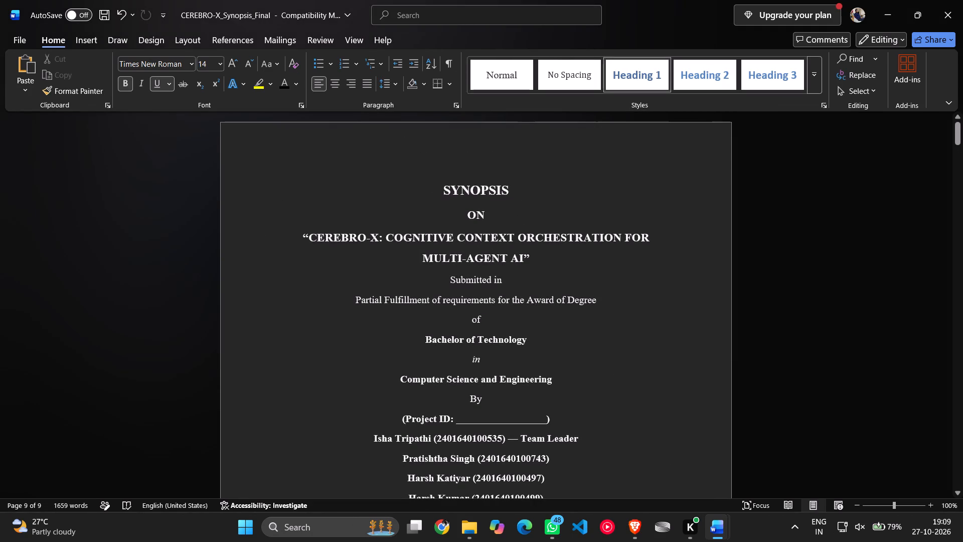
drag(524, 260, 421, 238)
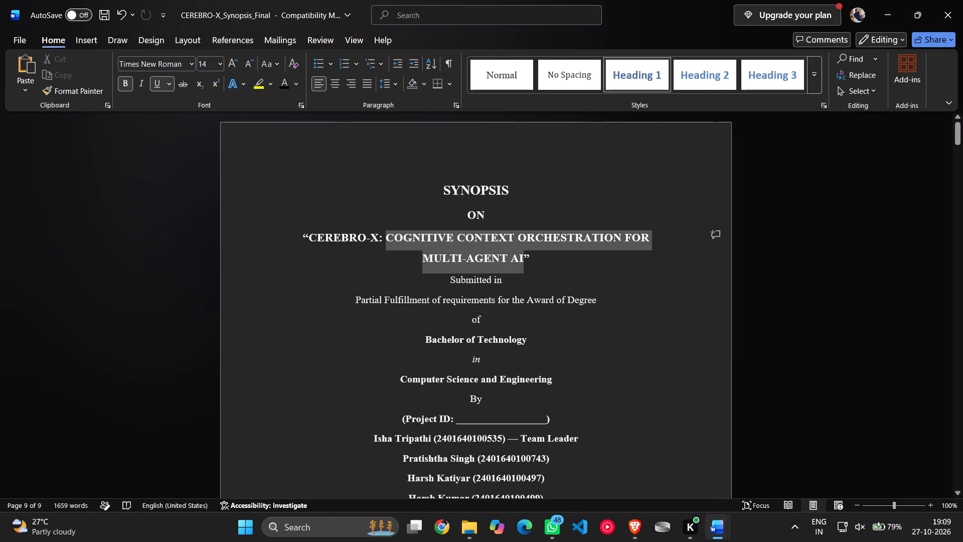
drag(421, 238, 328, 244)
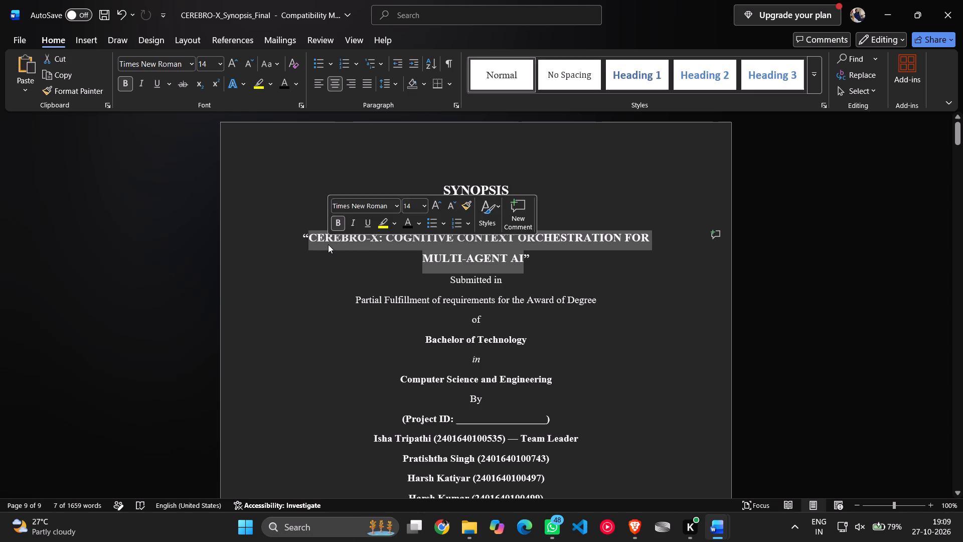
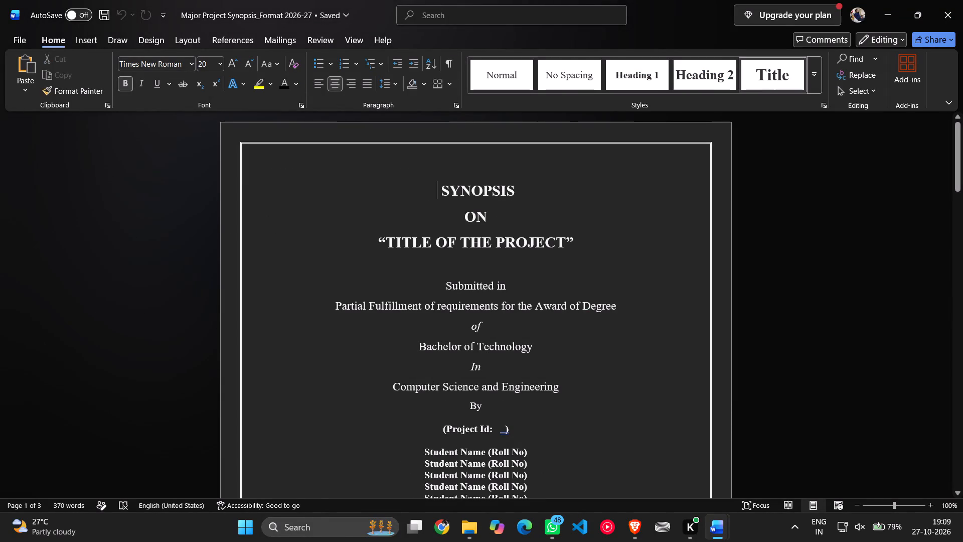
Replace "TITLE OF THE PROJECT" in the format document with the copied CEREBRO-X title, keeping its source formatting and the template's quotation marks.
drag(392, 243, 534, 248)
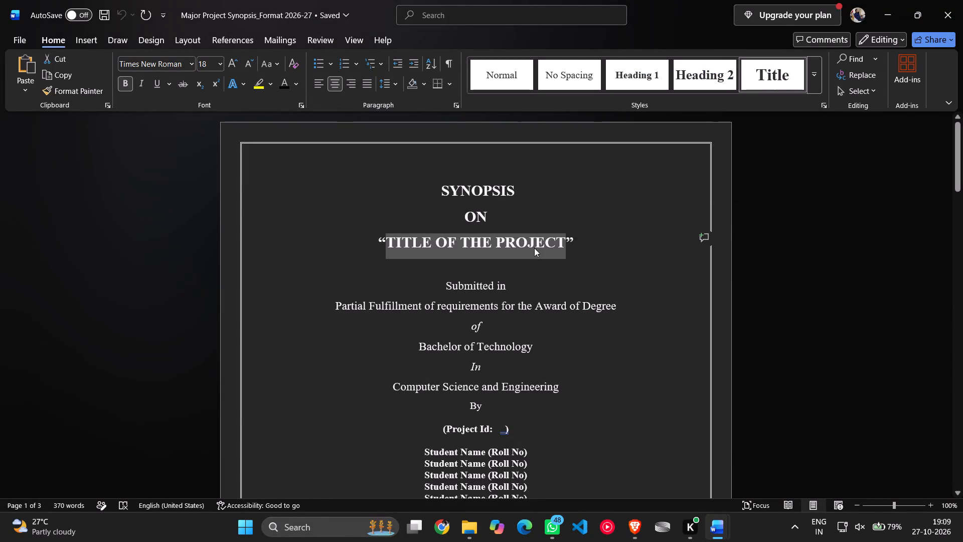
key(ctrl+v)
key(alt+Tab)
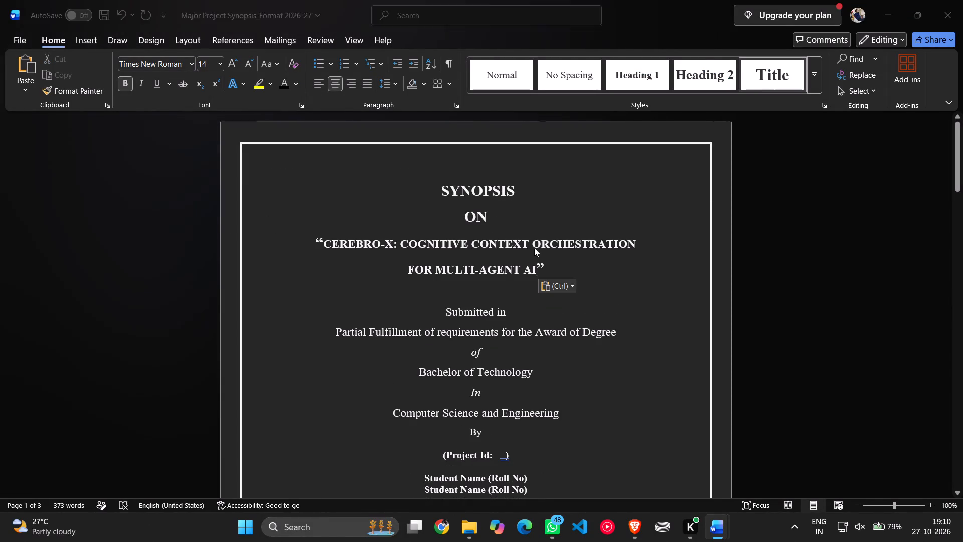
key(alt+Tab)
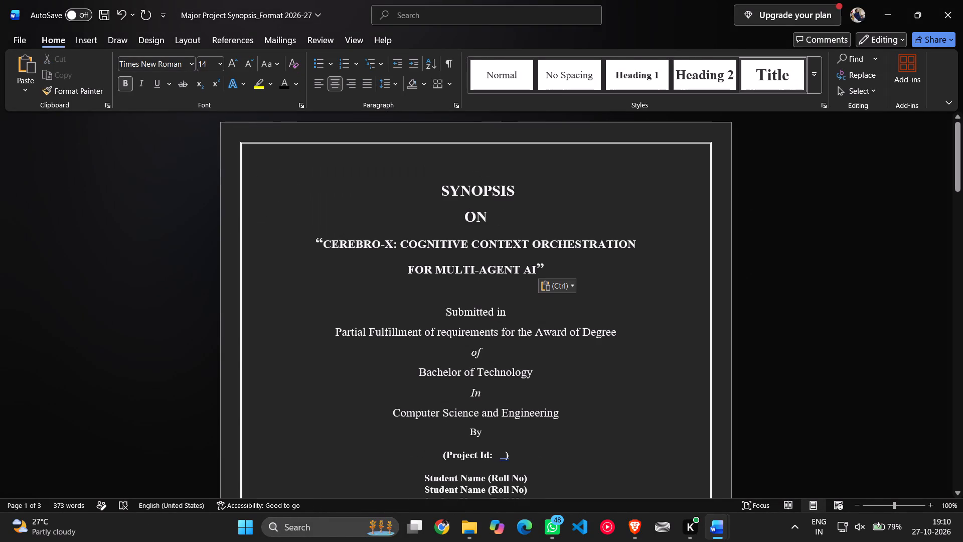
key(alt+Tab)
key(alt+Tab)
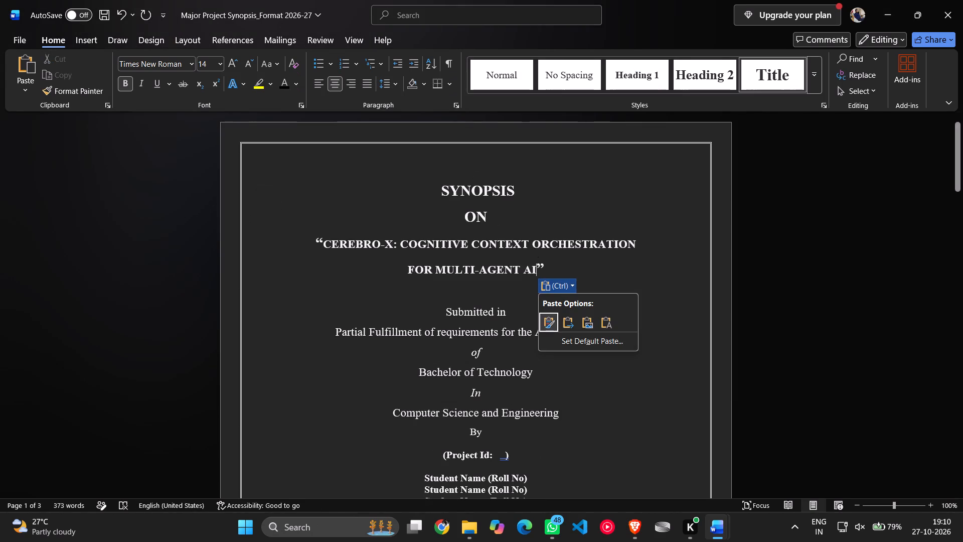
click(553, 322)
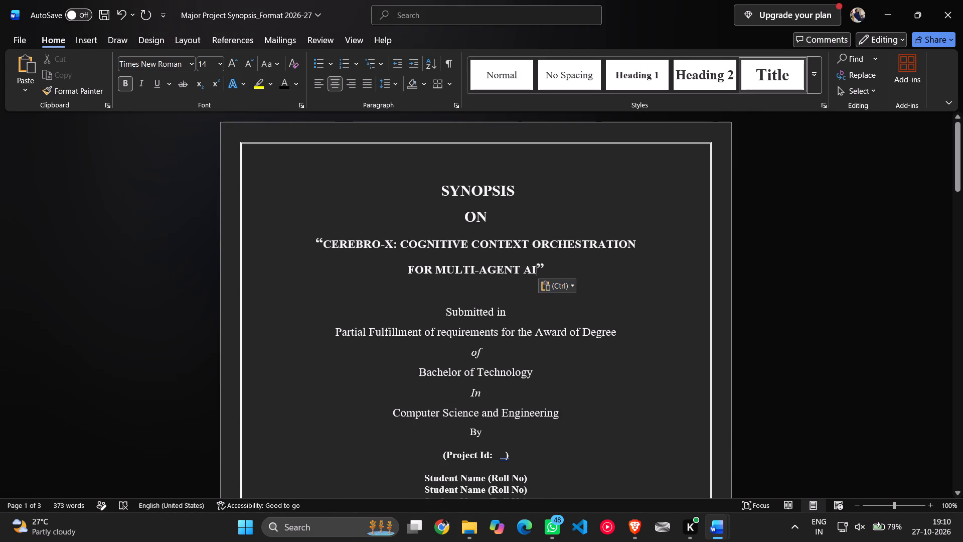
click(568, 284)
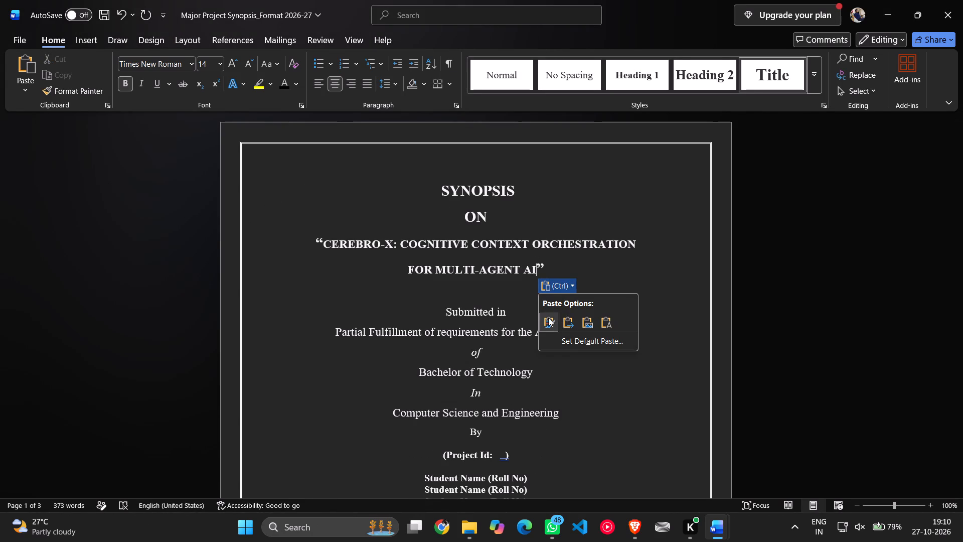
click(548, 318)
click(555, 287)
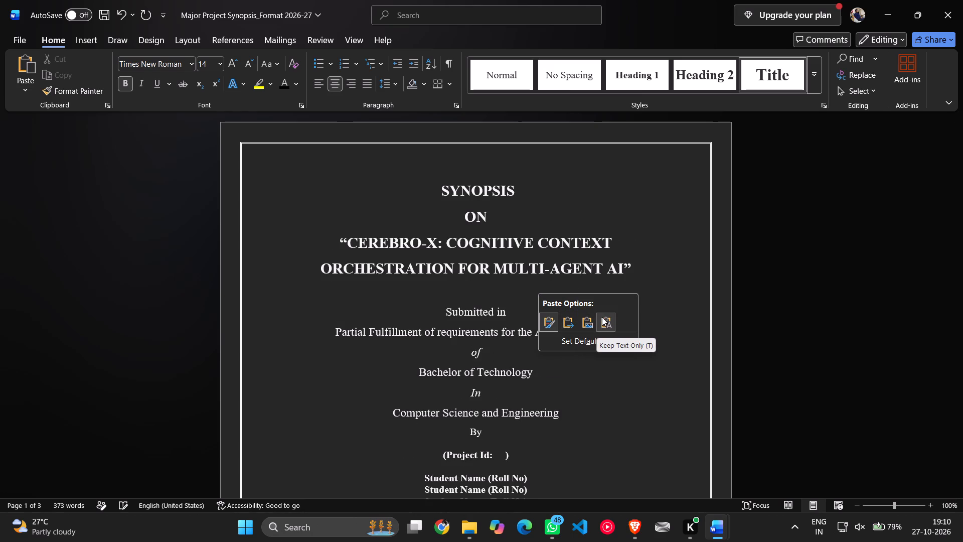
click(540, 327)
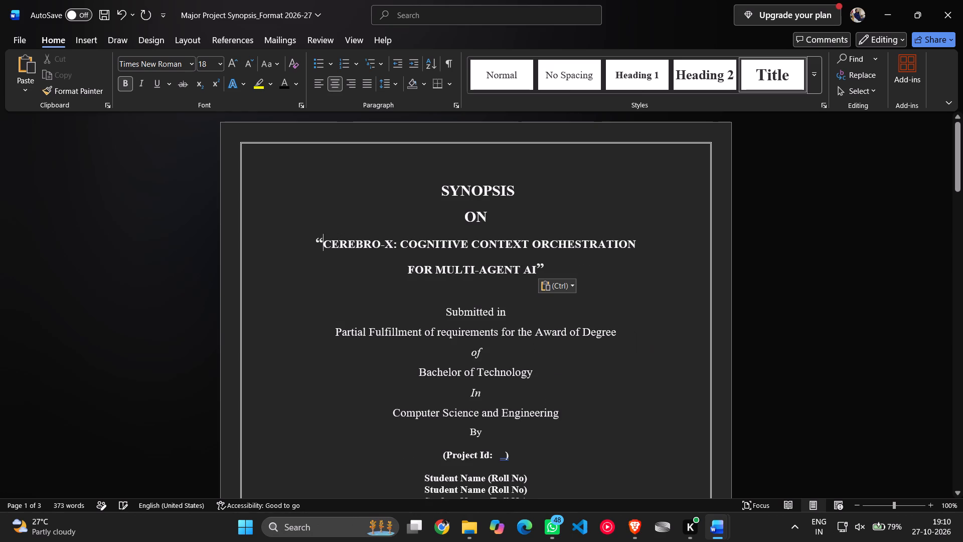
Copy the six team member lines from the CEREBRO-X synopsis over the five "Student Name (Roll No)" placeholders in the format document.
scroll(540, 327, down, 3)
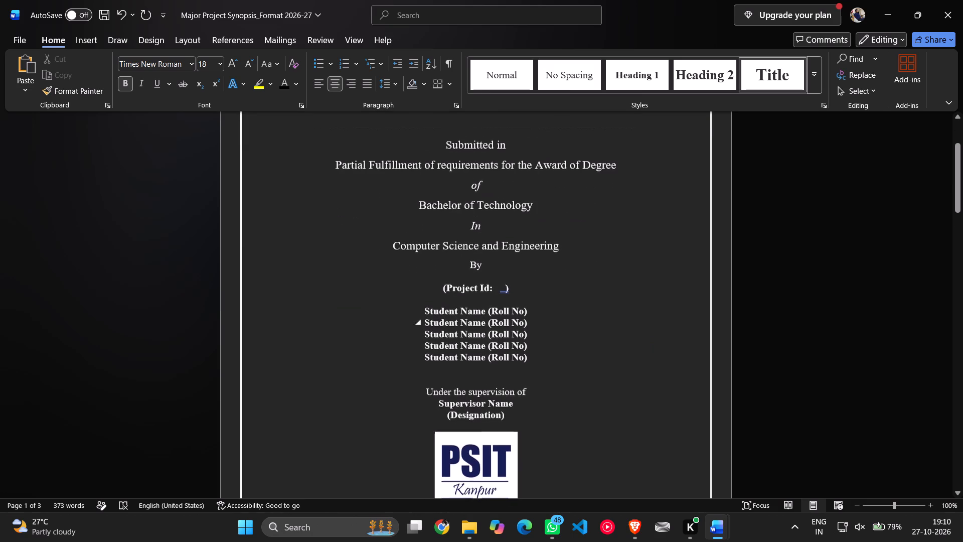
scroll(540, 327, down, 1)
key(alt+Tab)
scroll(540, 327, down, 1)
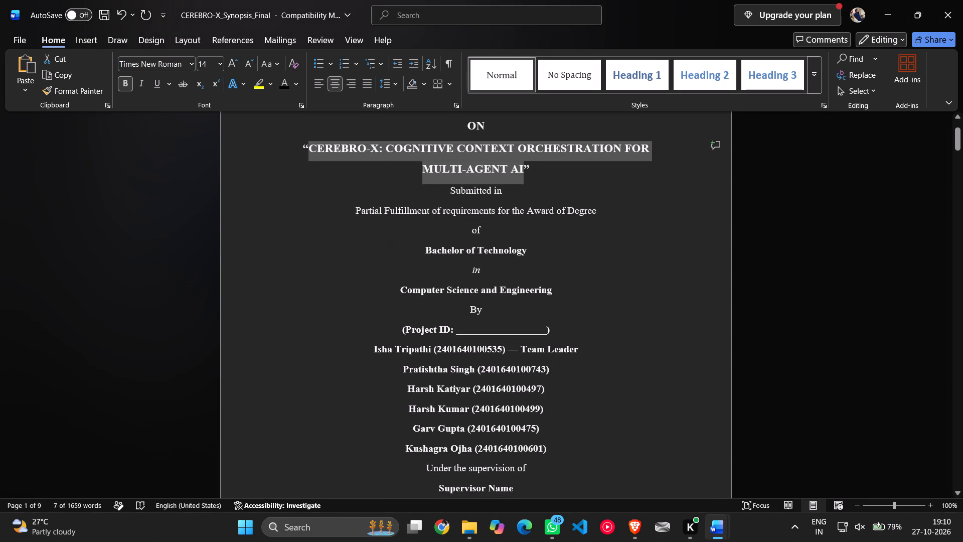
drag(374, 346, 531, 416)
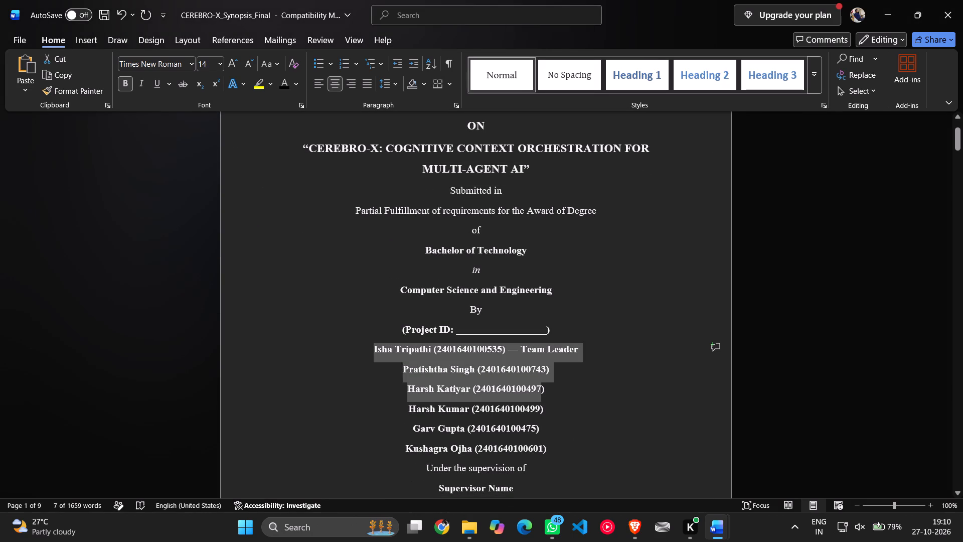
drag(531, 416, 573, 445)
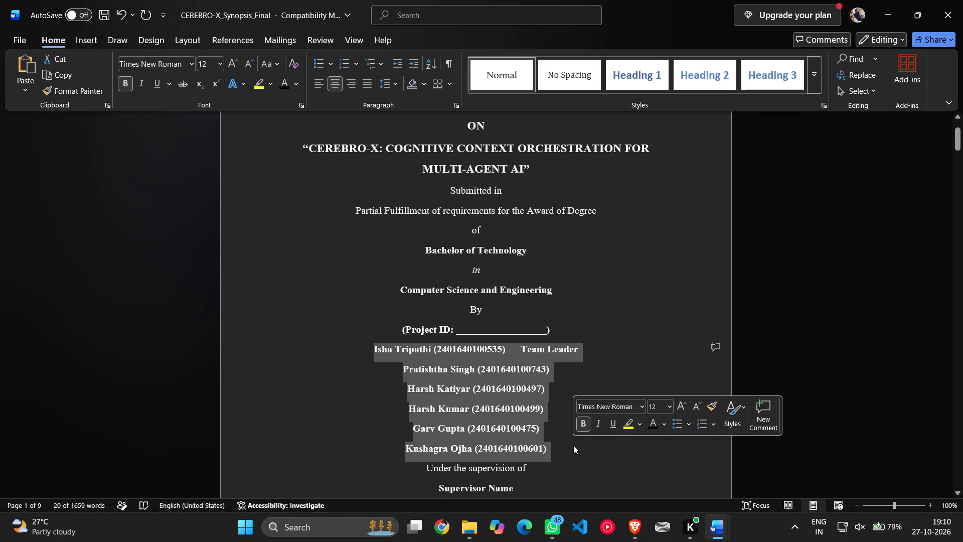
key(ctrl+c)
key(alt+Tab)
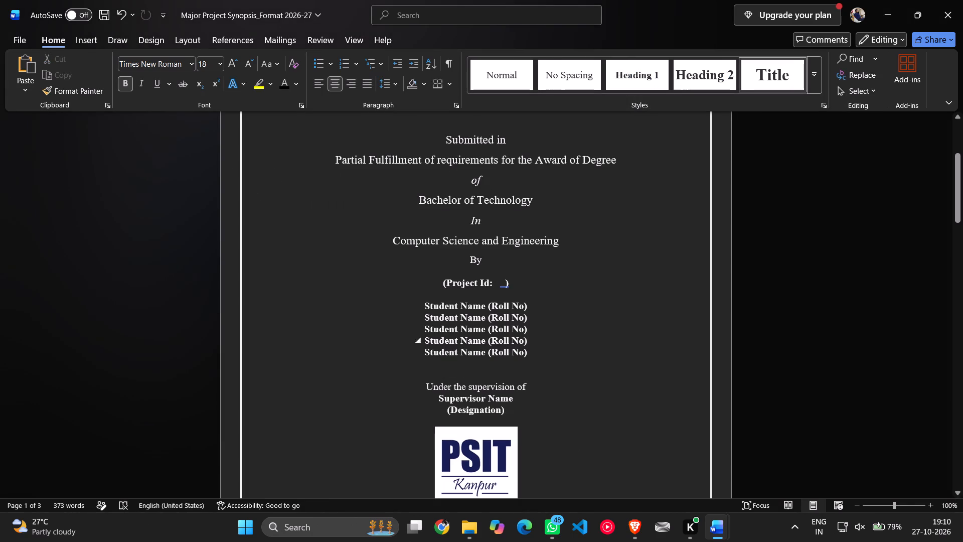
drag(534, 344, 479, 337)
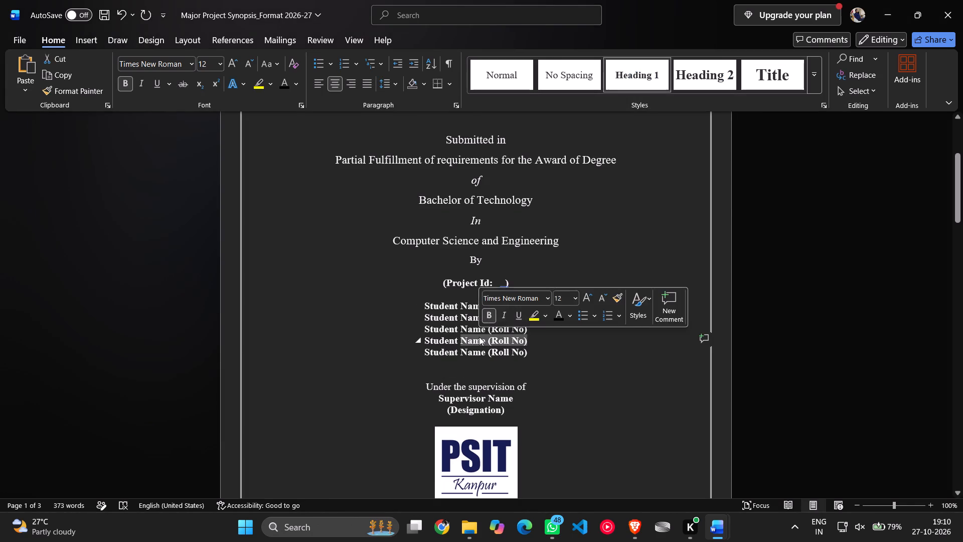
drag(530, 353, 422, 300)
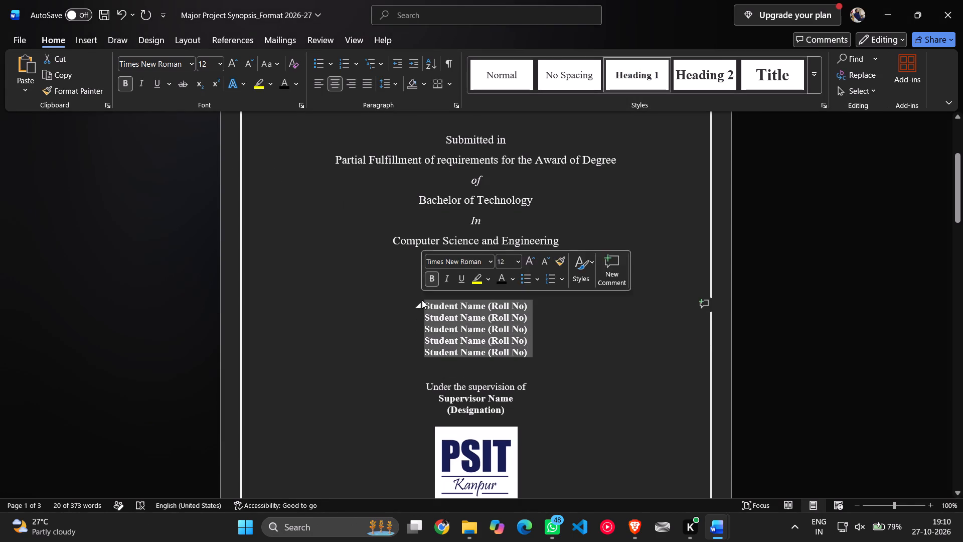
key(ctrl+v)
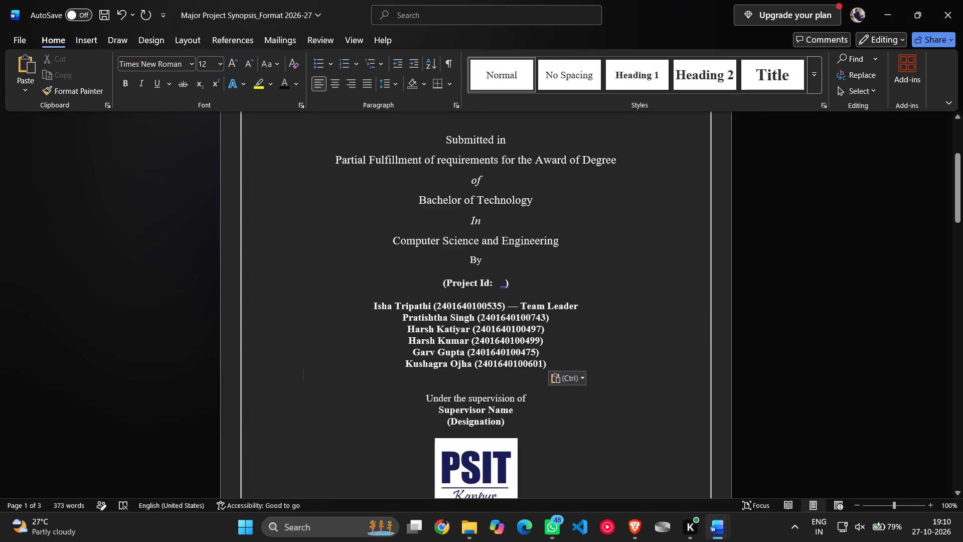
click(566, 333)
click(824, 328)
Check the lower title page against the CEREBRO-X synopsis and apply the paste formatting that keeps the team member lines centred.
scroll(824, 328, down, 2)
key(alt+Tab)
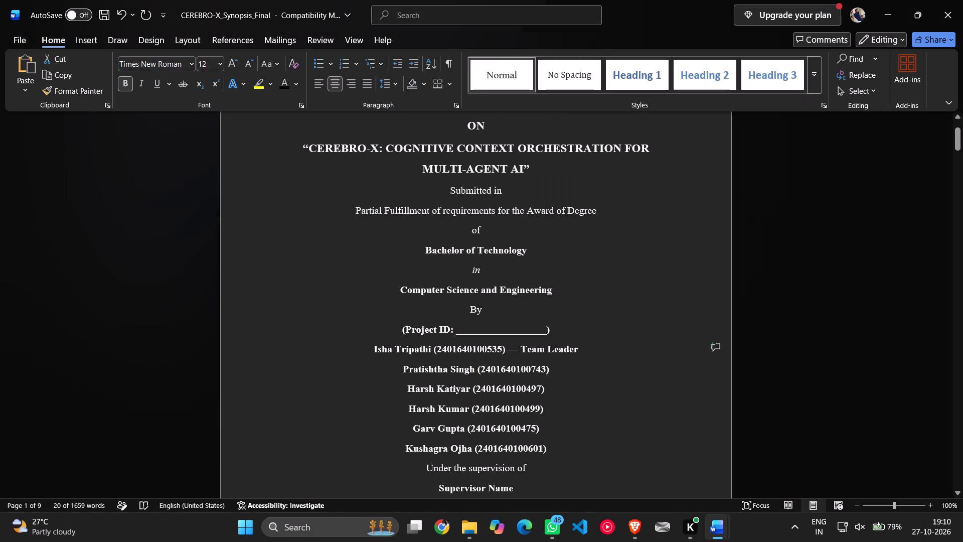
scroll(824, 328, down, 2)
key(alt+Tab)
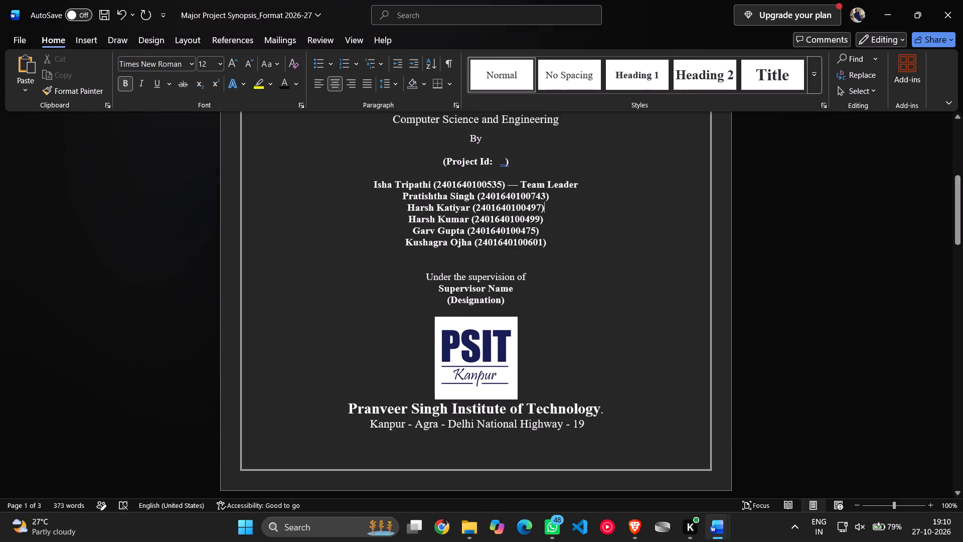
scroll(824, 328, up, 1)
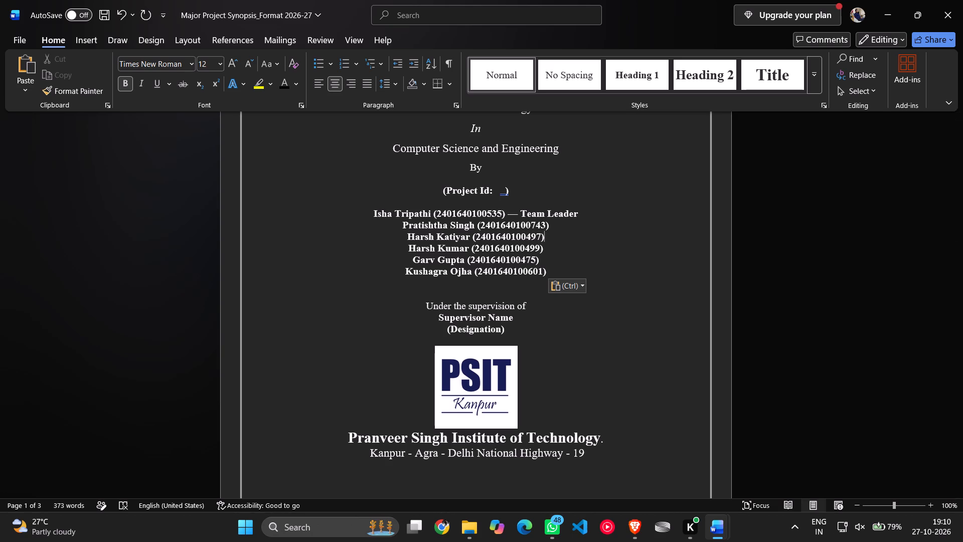
scroll(824, 328, right, 1)
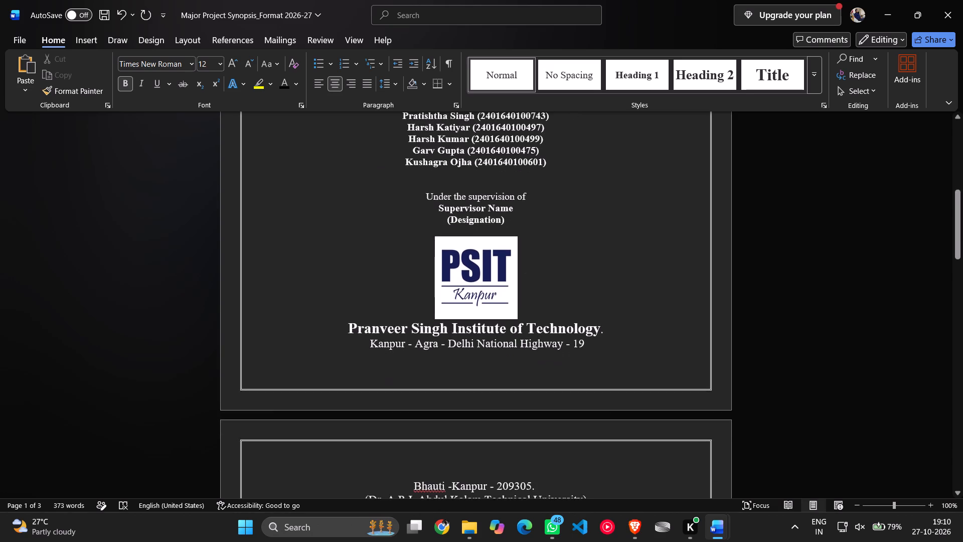
scroll(824, 328, right, 1)
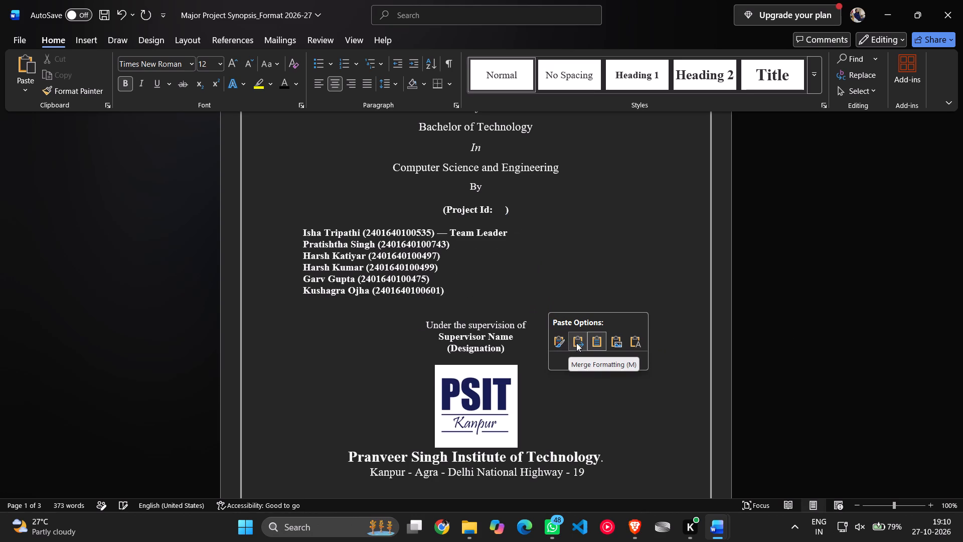
click(601, 339)
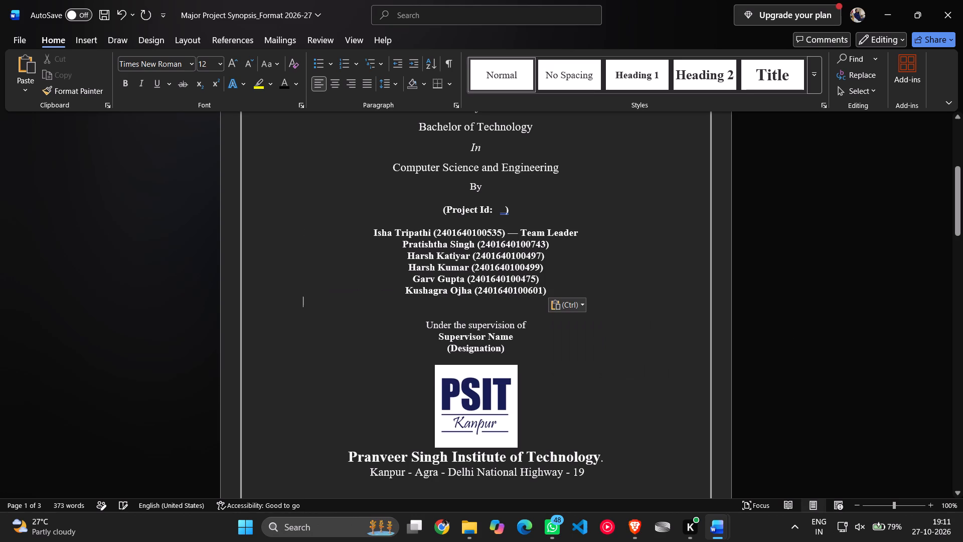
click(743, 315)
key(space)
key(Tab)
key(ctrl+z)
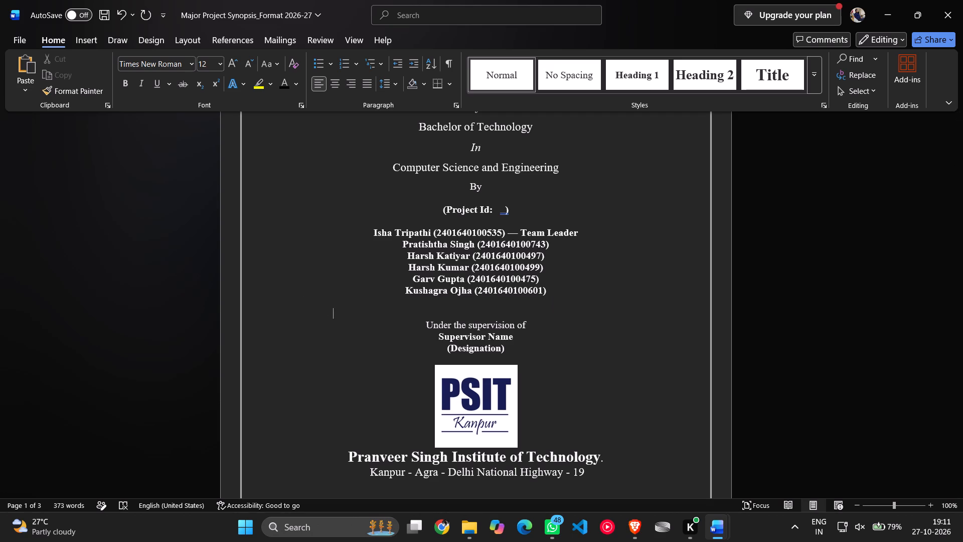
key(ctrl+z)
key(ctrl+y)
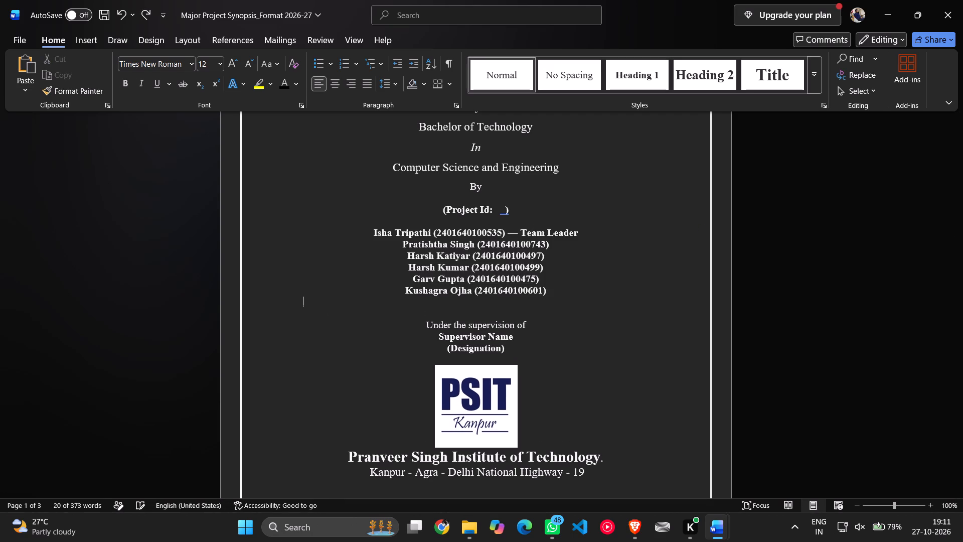
key(alt+Tab)
click(810, 318)
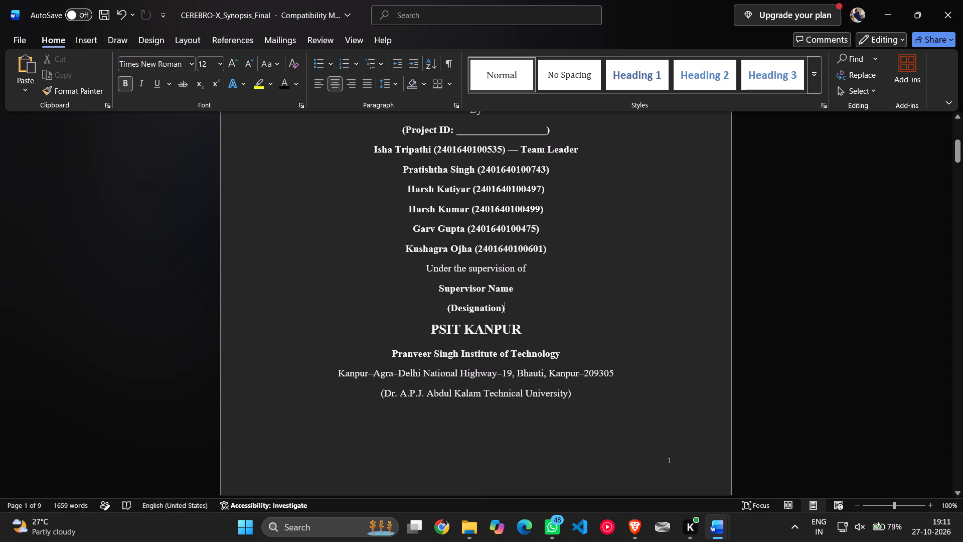
key(alt+Tab)
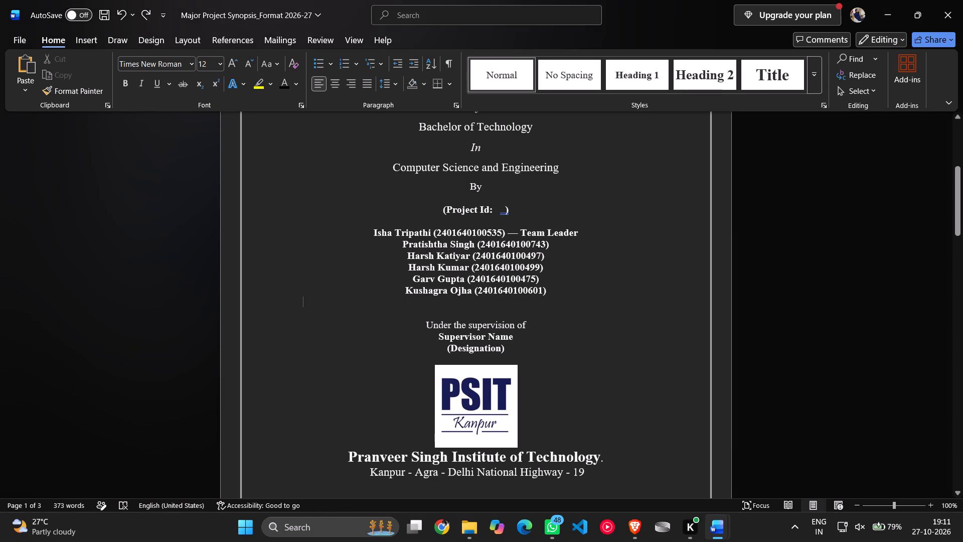
click(798, 339)
scroll(798, 339, down, 1)
key(alt+Tab)
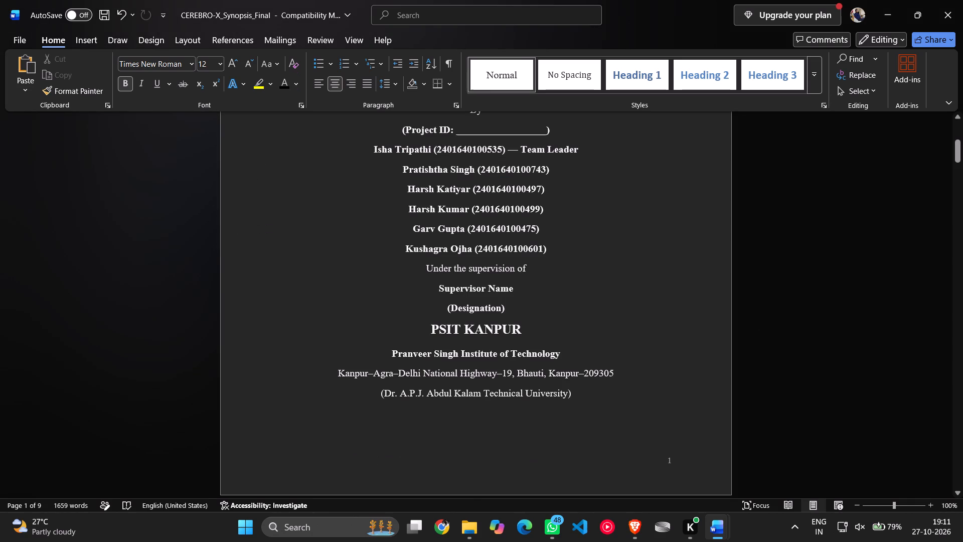
key(alt+Tab)
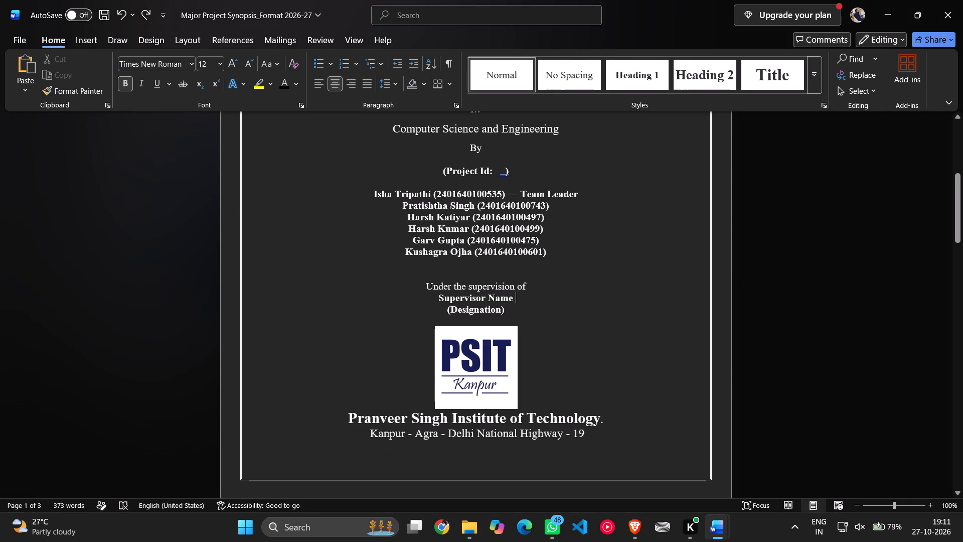
scroll(689, 338, up, 1)
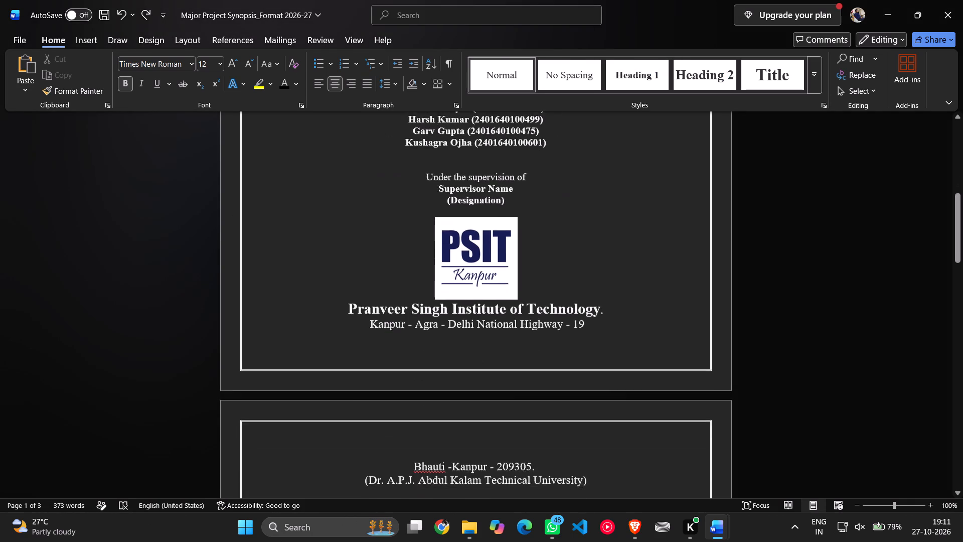
scroll(689, 338, up, 1)
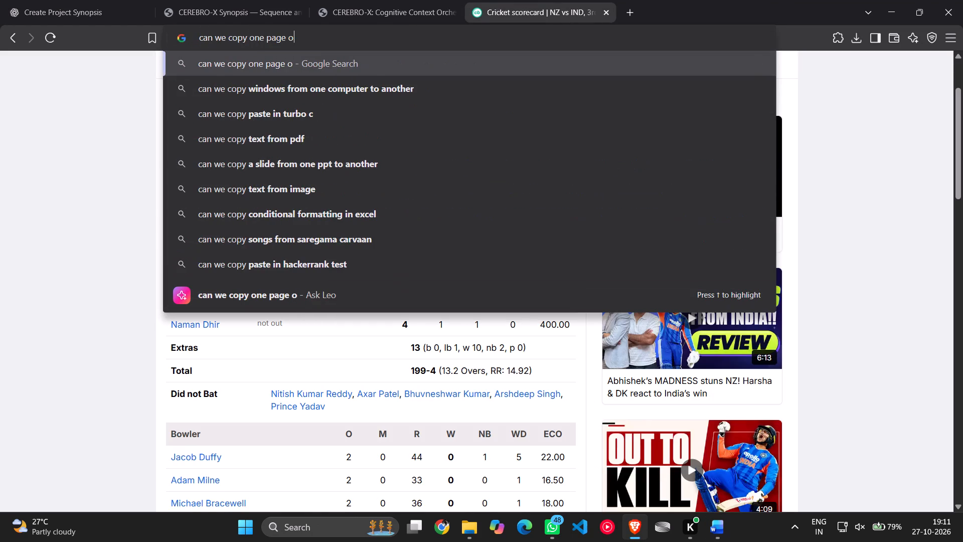
key(BackSpace)
text(from a word document to n)
key(BackSpace)
text(another word document)
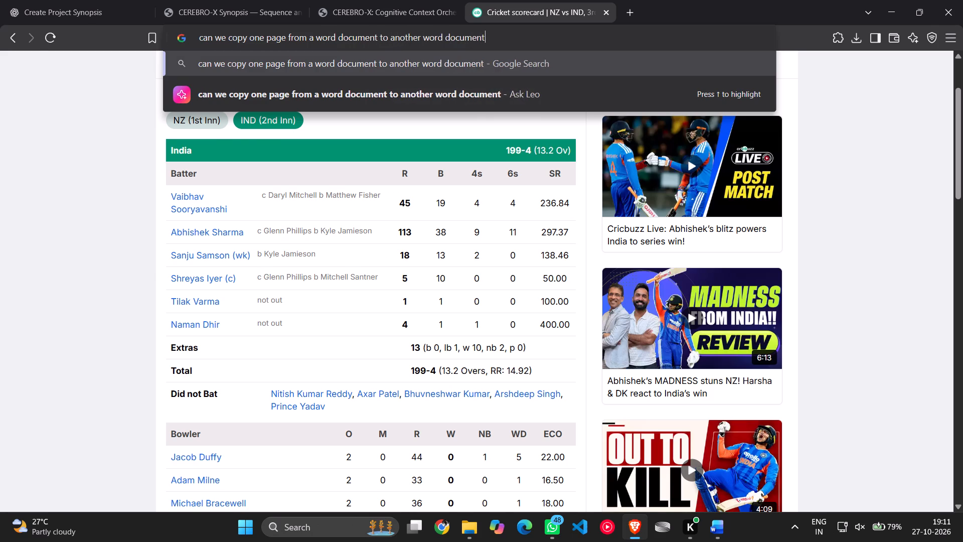
key(Return)
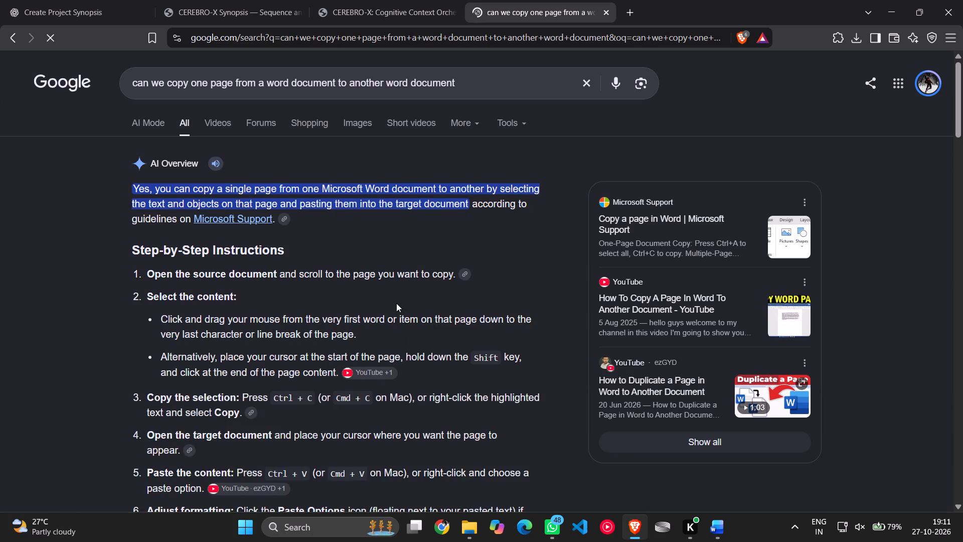
Read the step-by-step instructions for copying a single page from one Word document into another.
scroll(396, 303, down, 2)
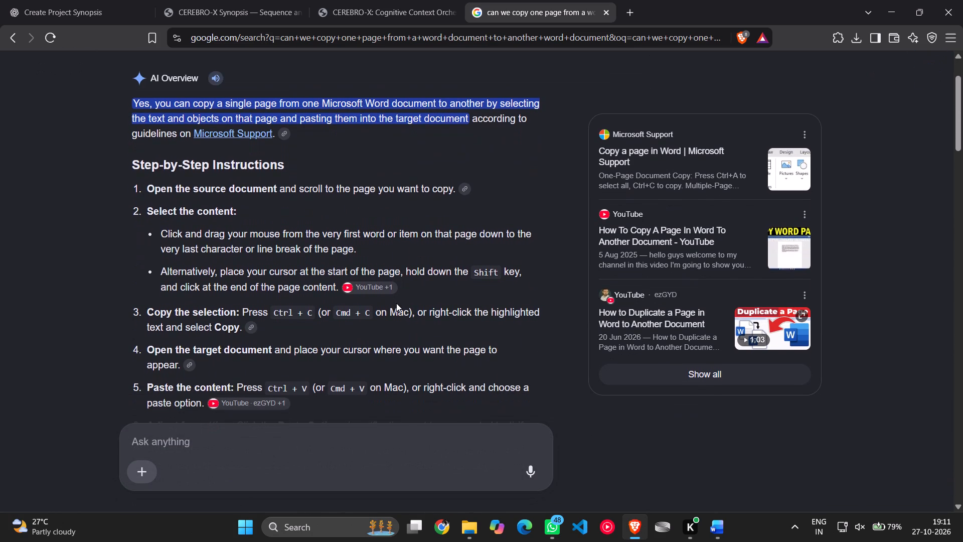
scroll(396, 303, down, 1)
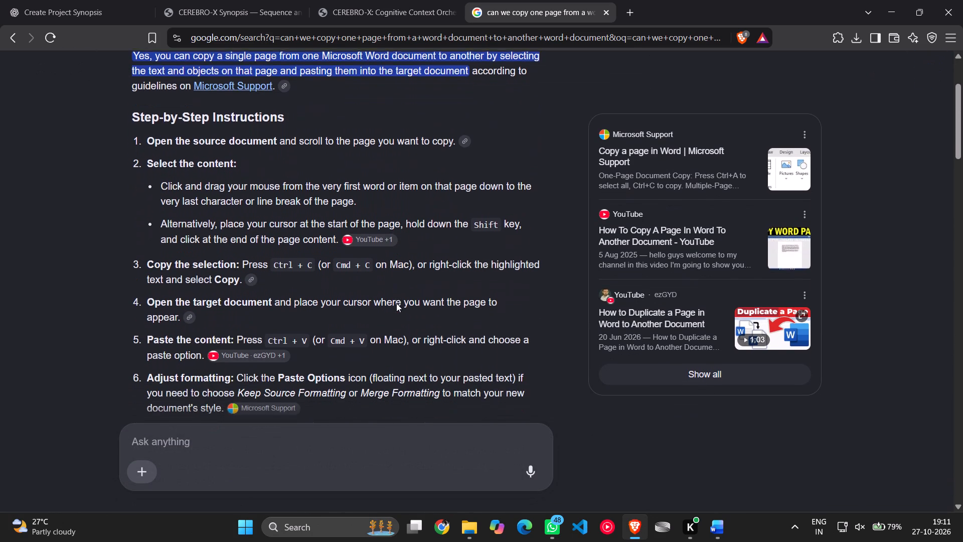
scroll(396, 303, down, 1)
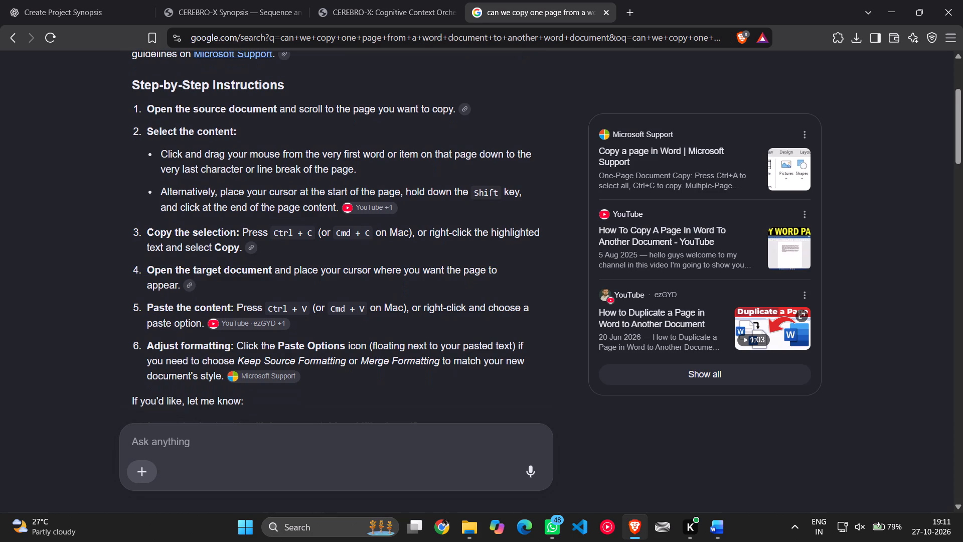
scroll(396, 303, down, 1)
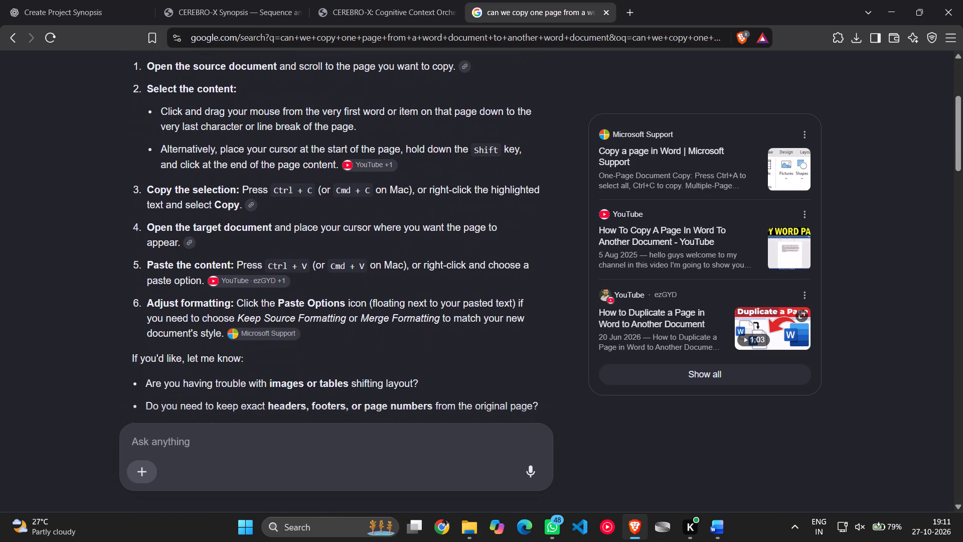
scroll(396, 303, down, 1)
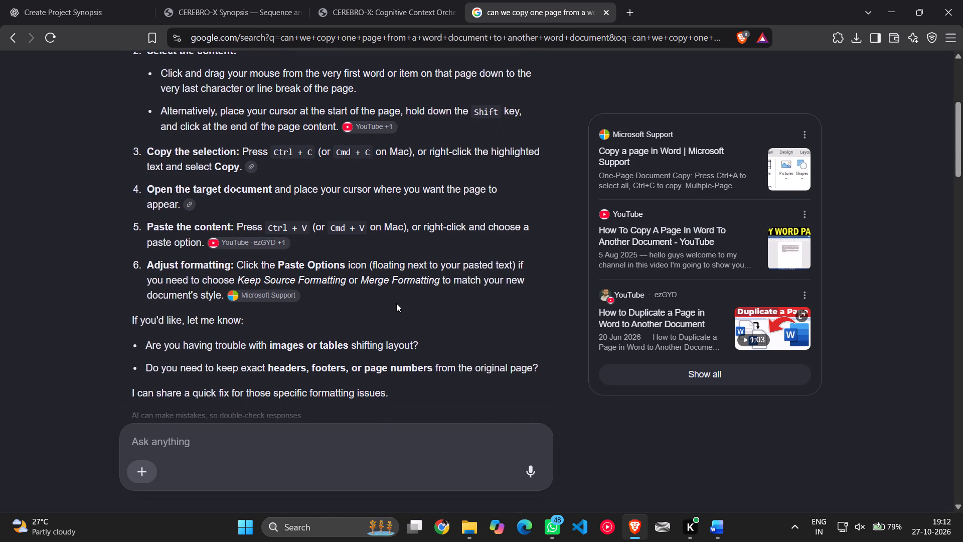
scroll(396, 303, down, 1)
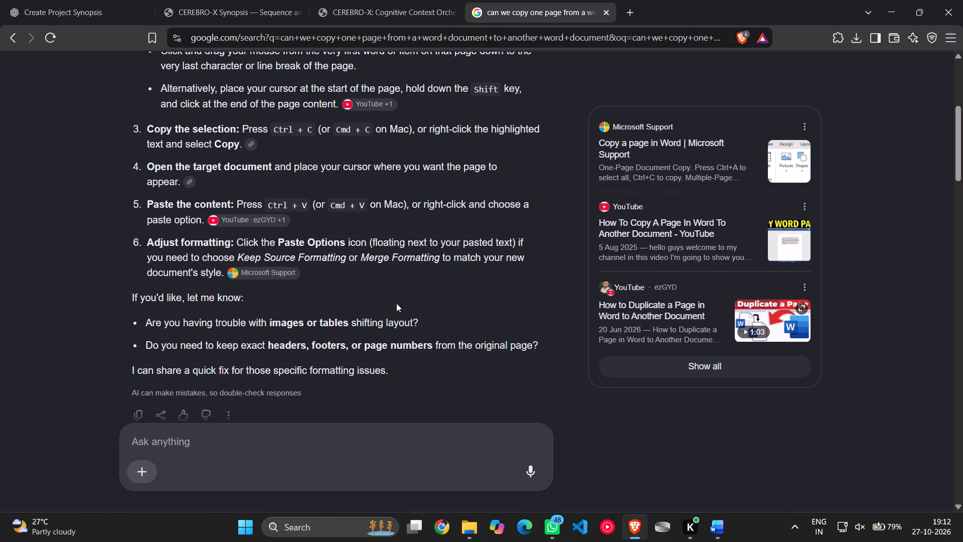
scroll(396, 303, down, 1)
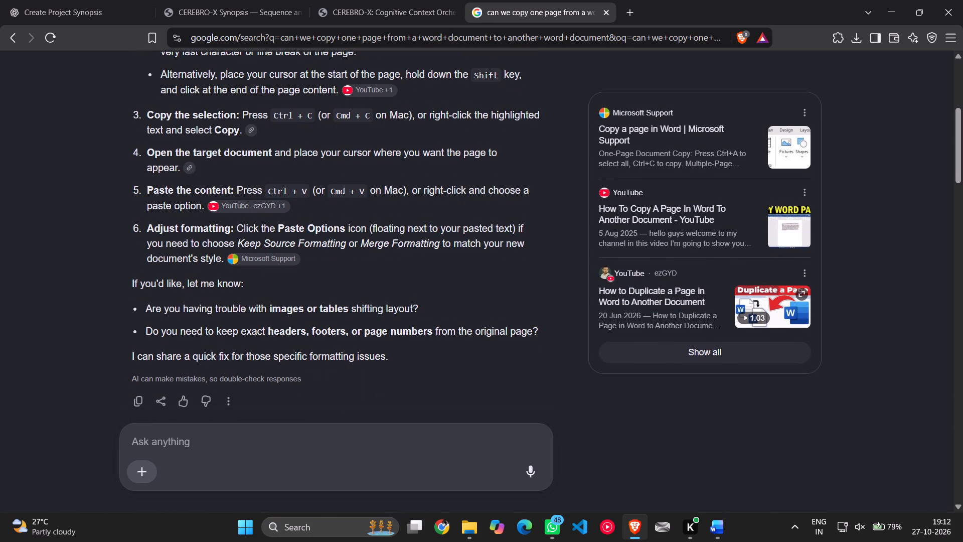
Return to the format document in Word and copy its title page content from "SYNOPSIS" through the "Kanpur - Agra - Delhi National Highway - 19" line.
key(alt+Tab)
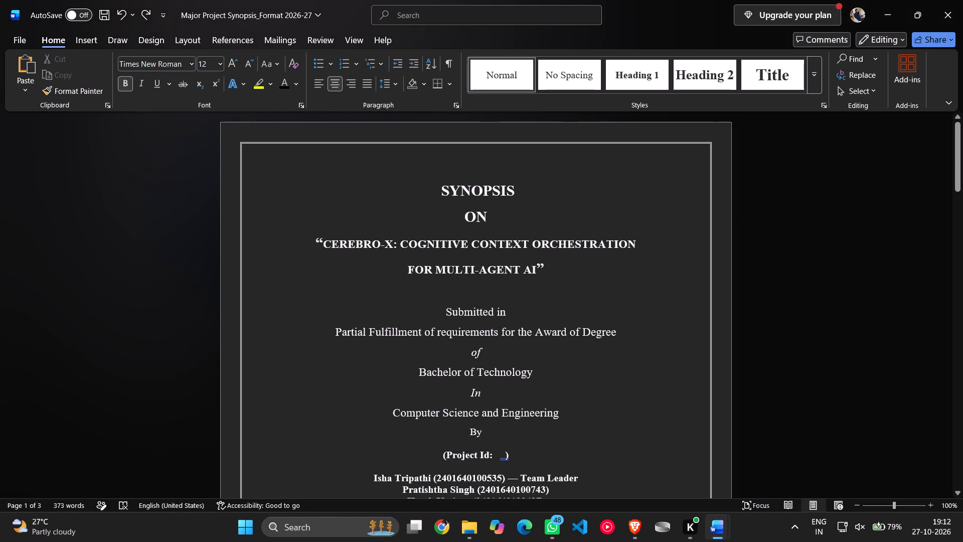
scroll(375, 262, down, 5)
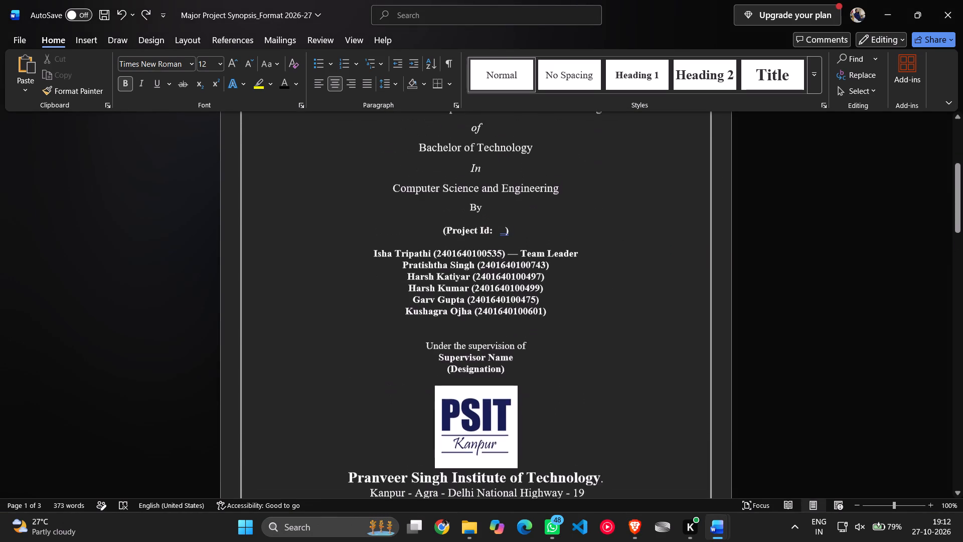
scroll(259, 124, up, 2)
drag(255, 137, 372, 274)
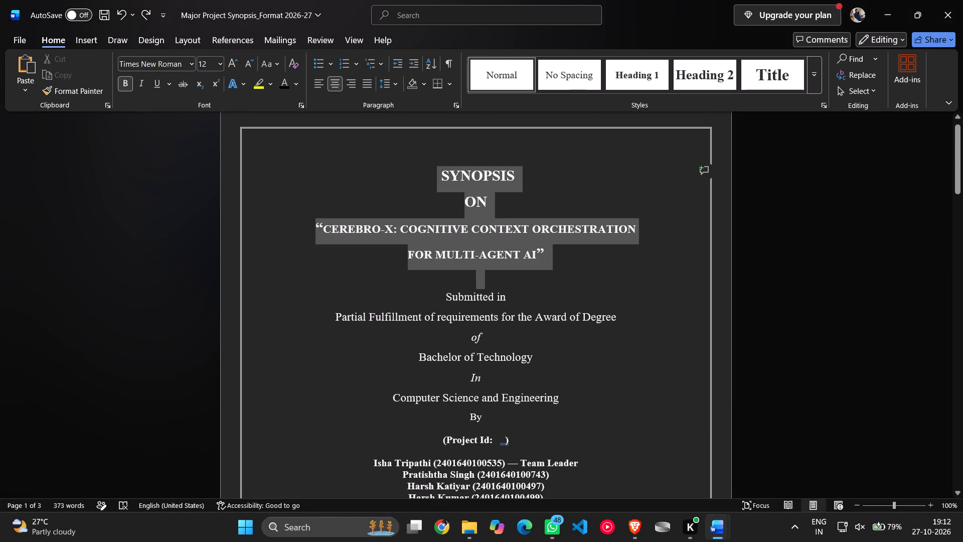
drag(372, 274, 570, 537)
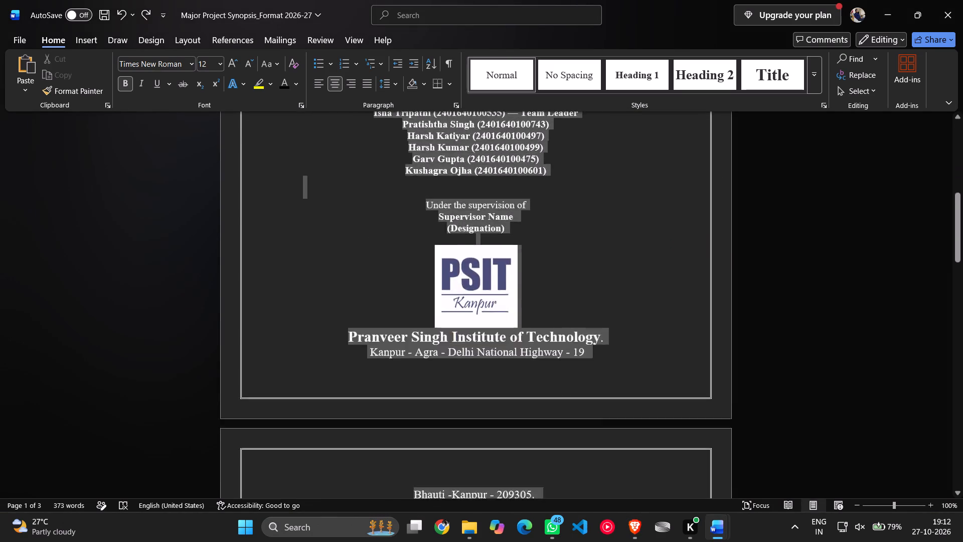
drag(570, 537, 610, 133)
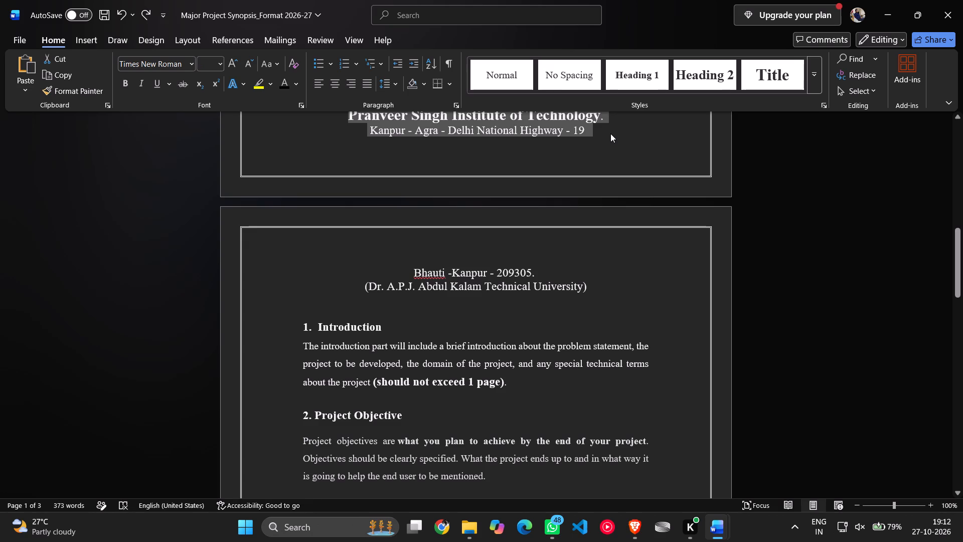
key(ctrl+c)
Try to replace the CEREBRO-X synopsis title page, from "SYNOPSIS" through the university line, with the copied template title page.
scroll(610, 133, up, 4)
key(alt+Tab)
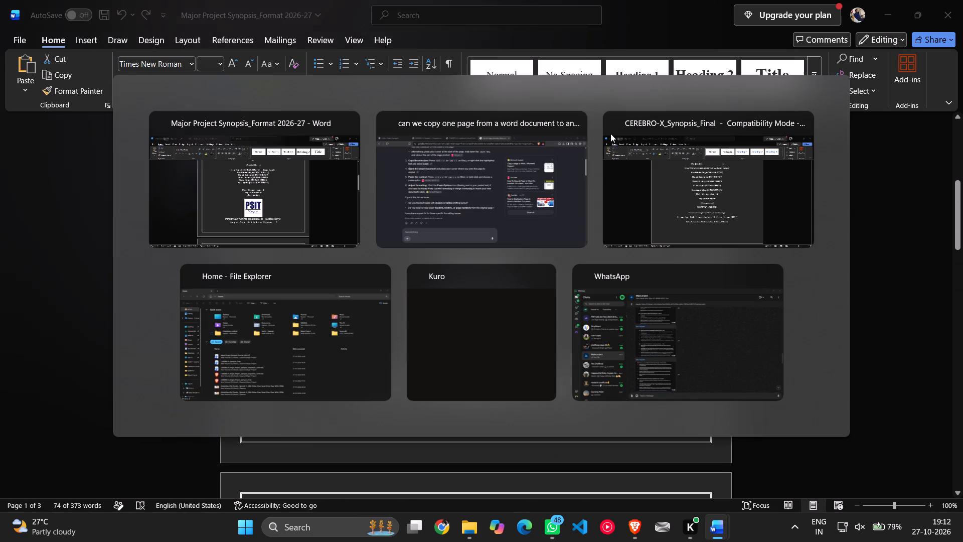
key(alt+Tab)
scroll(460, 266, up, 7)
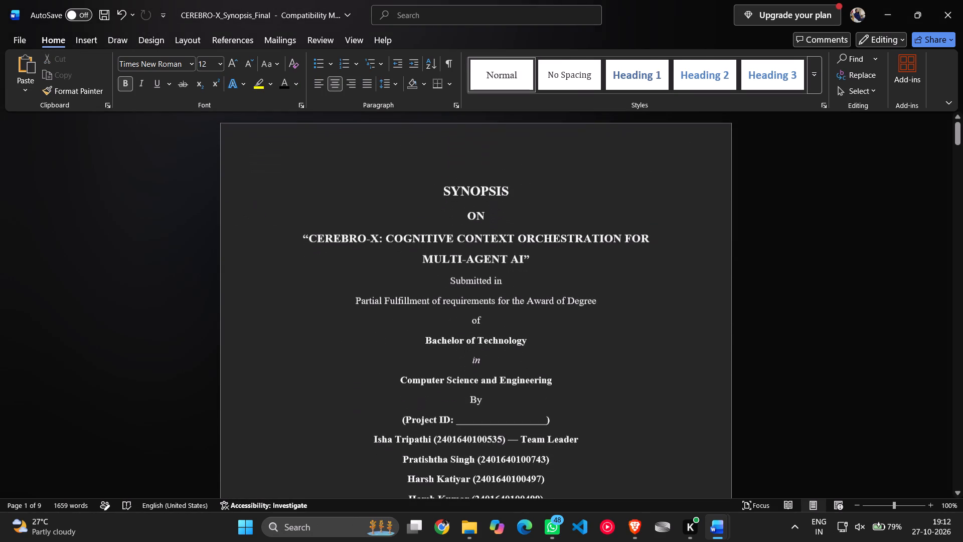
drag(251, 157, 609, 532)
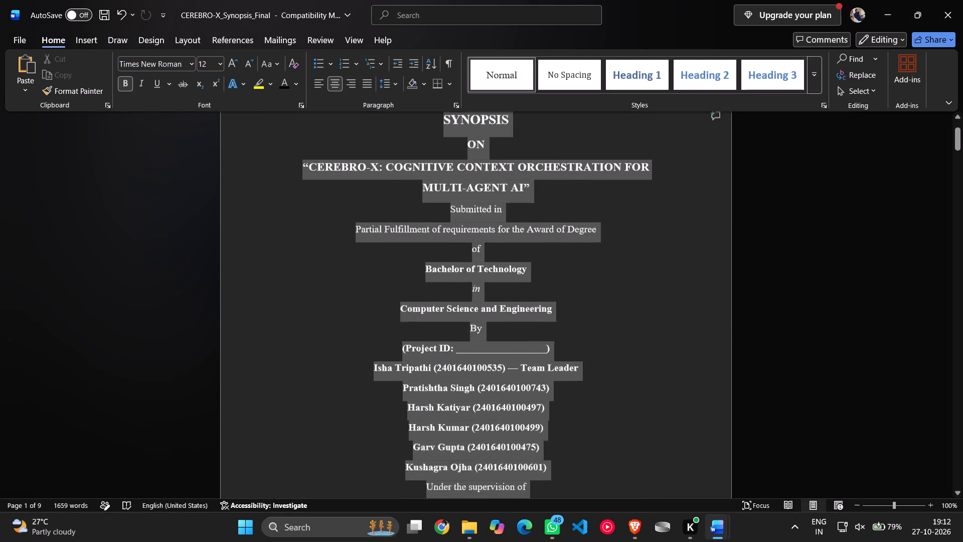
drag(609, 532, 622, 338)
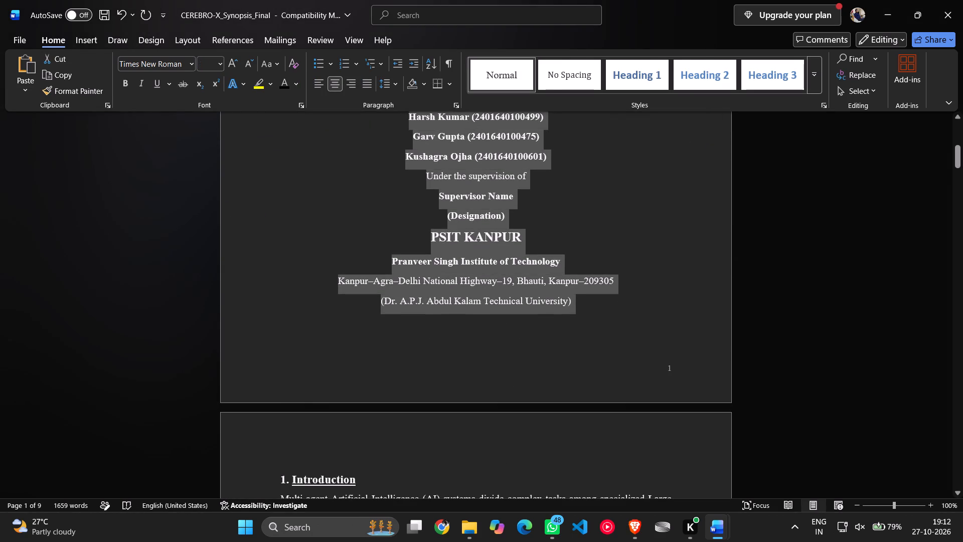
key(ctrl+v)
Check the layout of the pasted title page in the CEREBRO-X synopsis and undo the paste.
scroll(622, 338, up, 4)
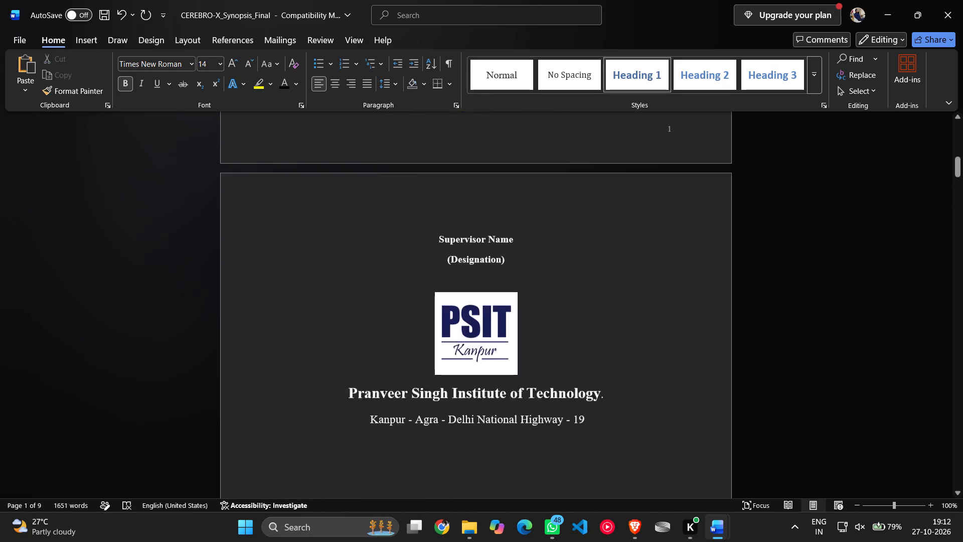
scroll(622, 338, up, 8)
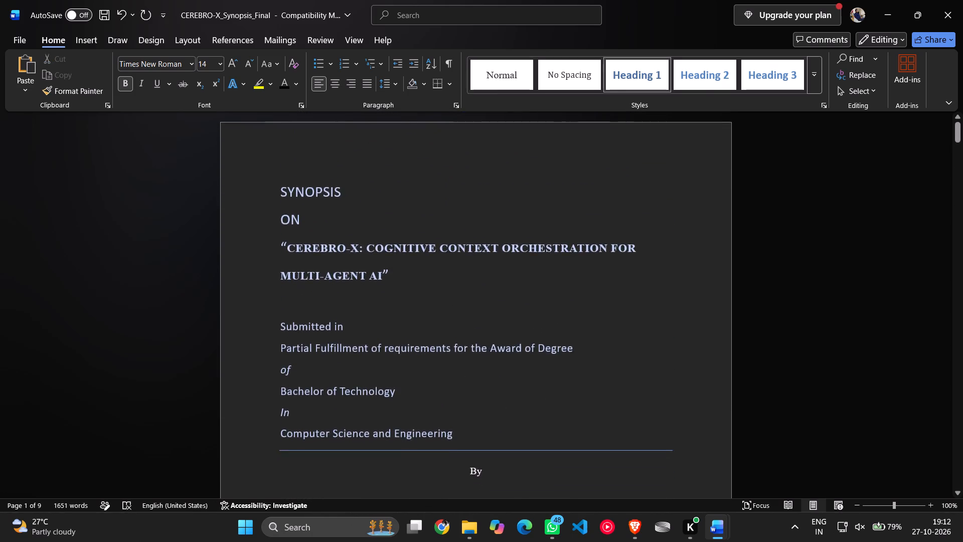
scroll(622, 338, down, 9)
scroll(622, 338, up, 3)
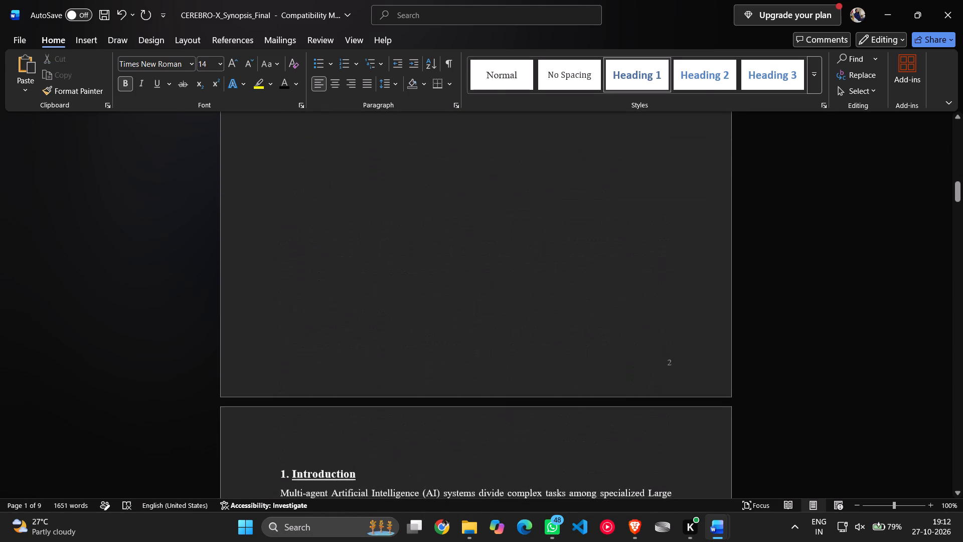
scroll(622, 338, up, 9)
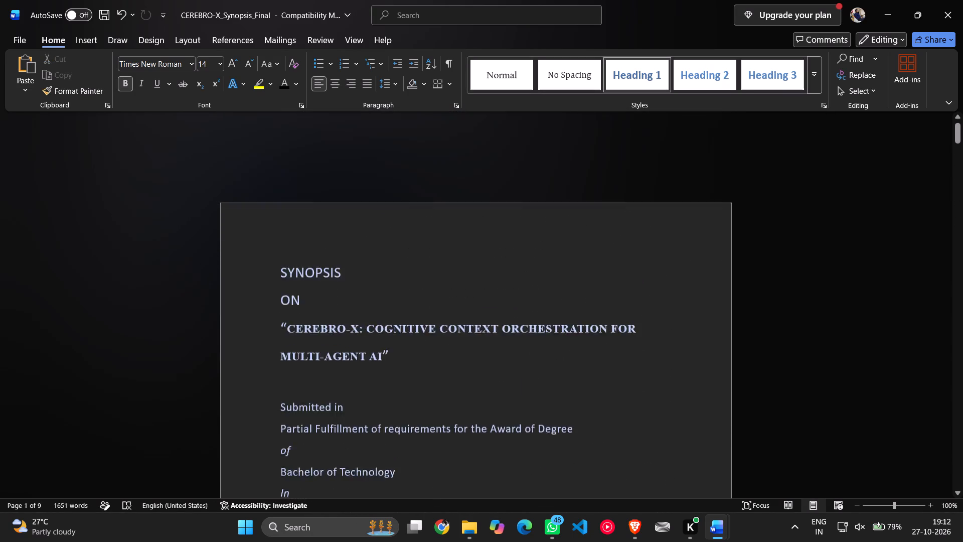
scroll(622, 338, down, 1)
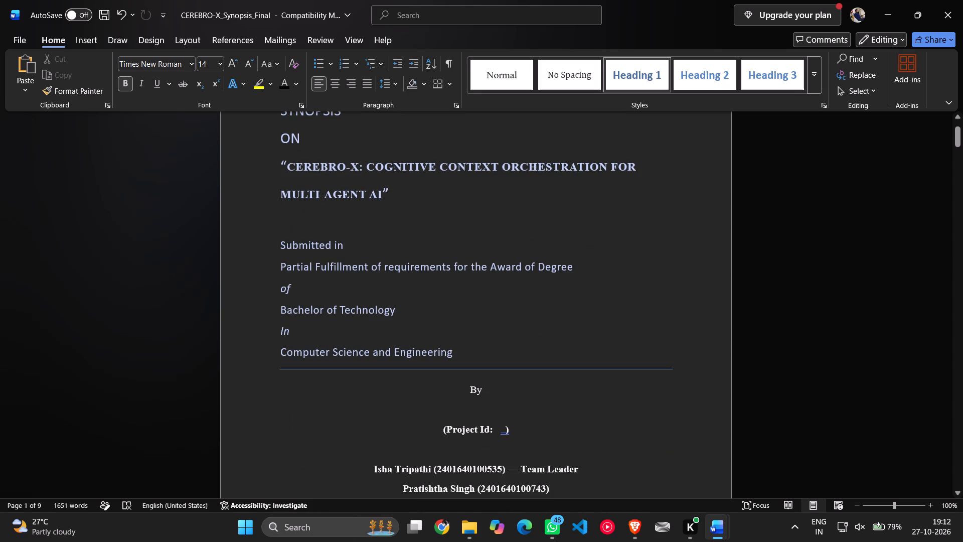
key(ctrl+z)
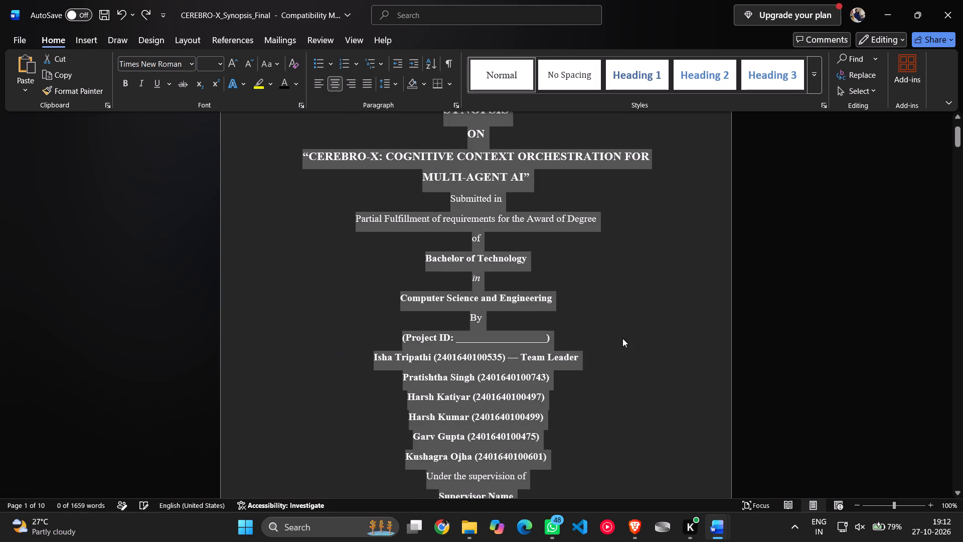
Reselect the CEREBRO-X title page text upward from the university line, paste the copied template title page over it, and check the pasted page.
scroll(541, 383, down, 3)
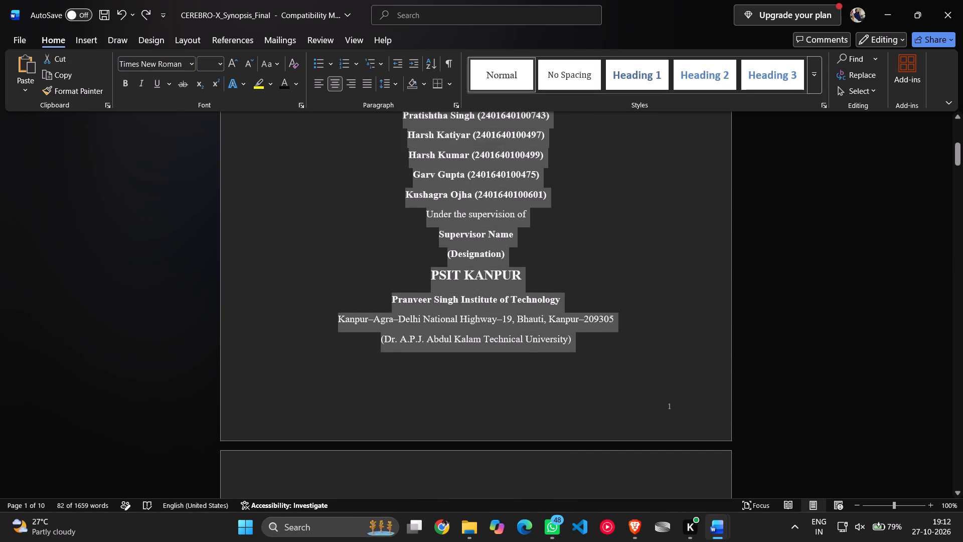
click(579, 355)
drag(576, 345, 432, 196)
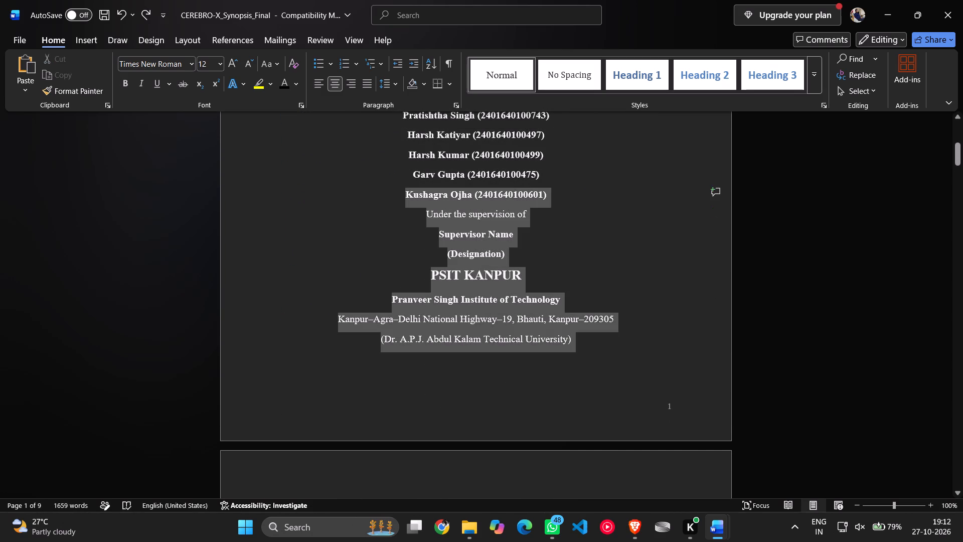
drag(432, 196, 332, 143)
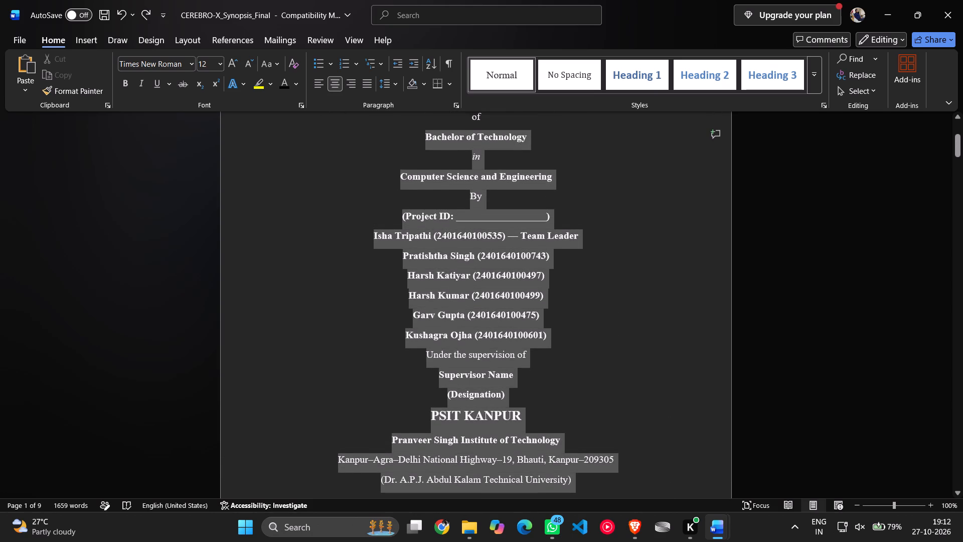
drag(332, 143, 321, 130)
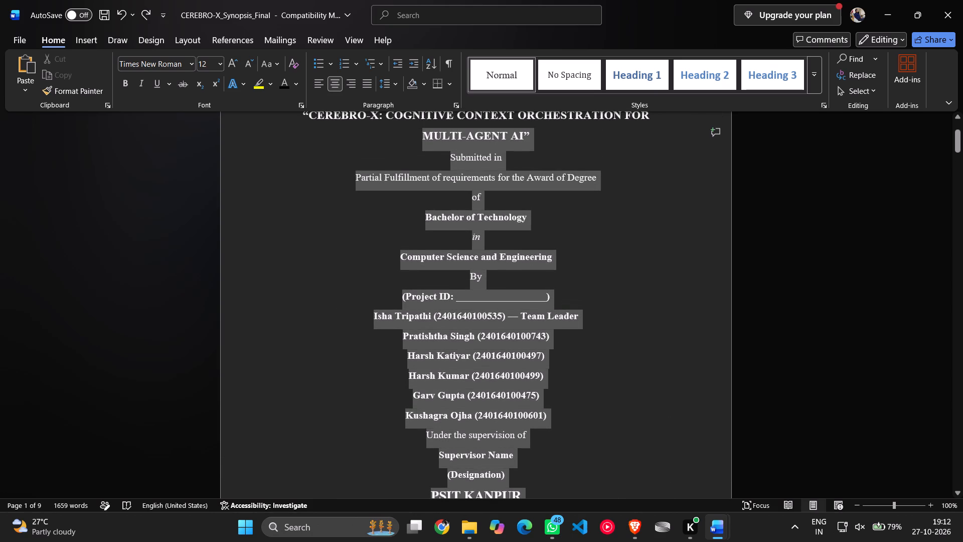
drag(321, 130, 305, 196)
key(ctrl+v)
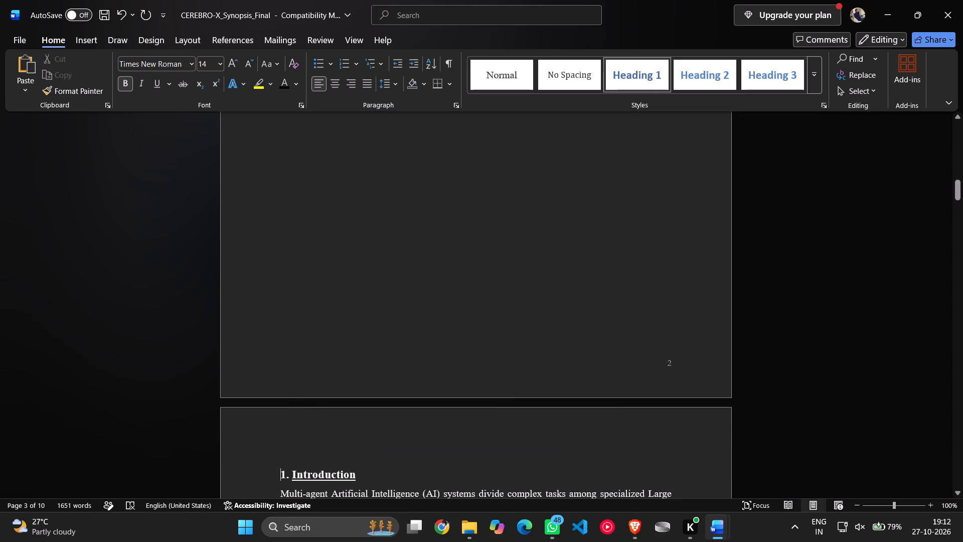
scroll(305, 196, up, 4)
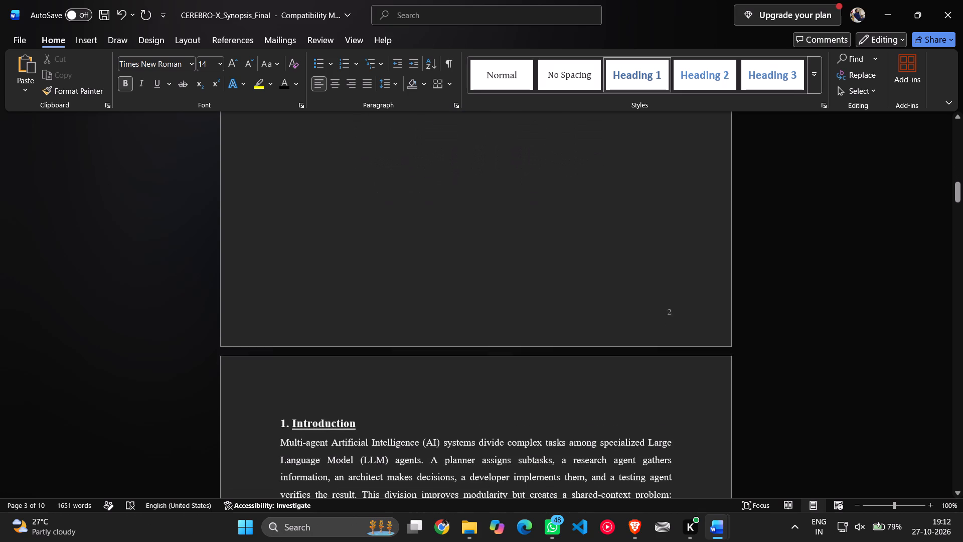
scroll(305, 196, up, 6)
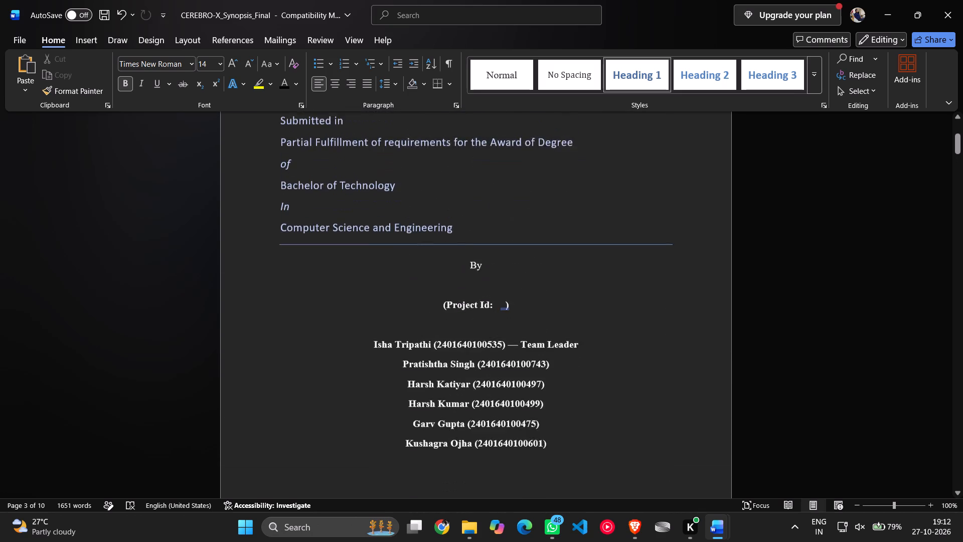
scroll(305, 196, up, 3)
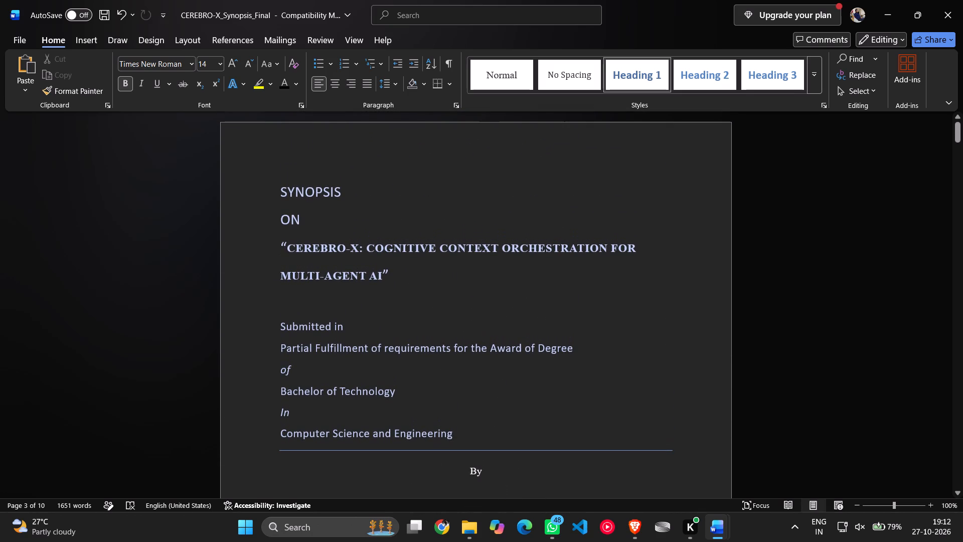
Compare the pasted title page in the CEREBRO-X synopsis with the title page of the format document.
scroll(305, 196, down, 2)
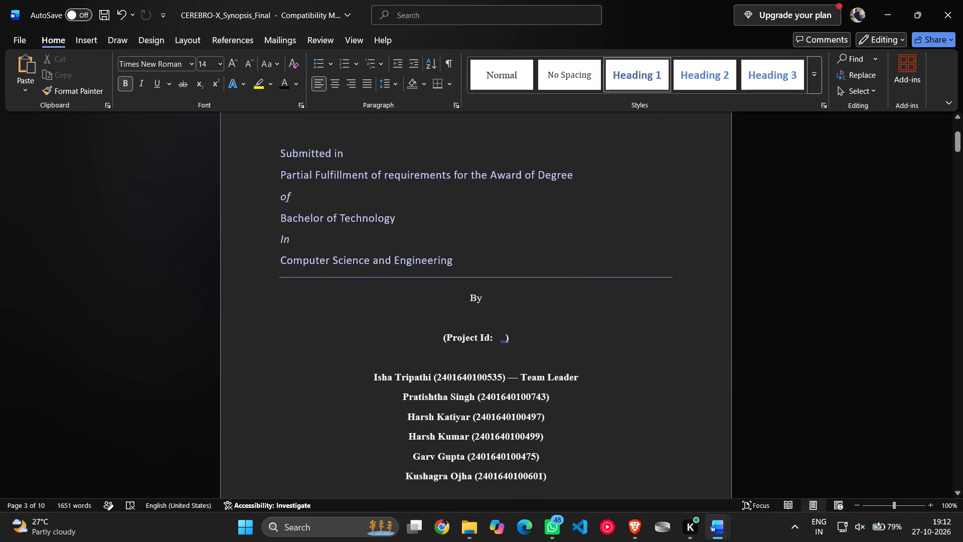
scroll(305, 196, down, 5)
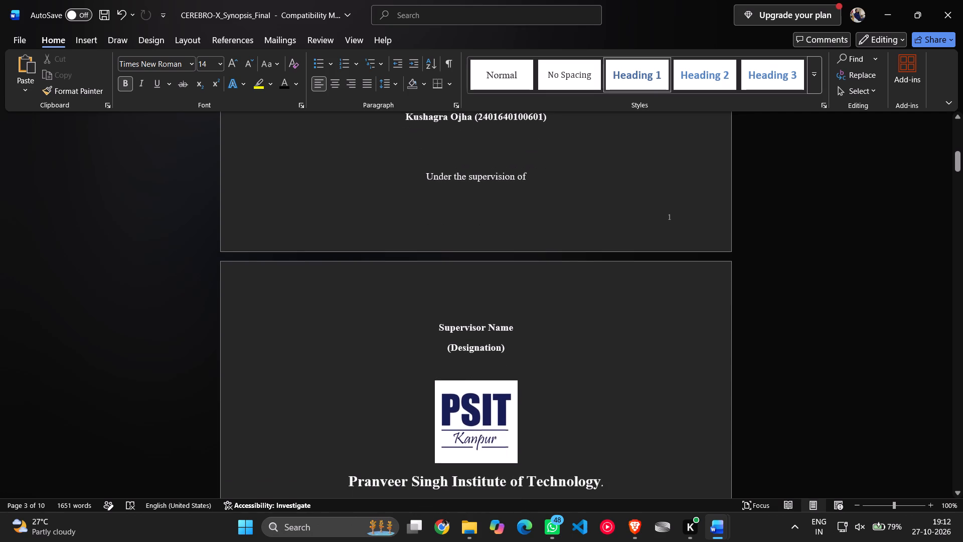
key(alt+Tab)
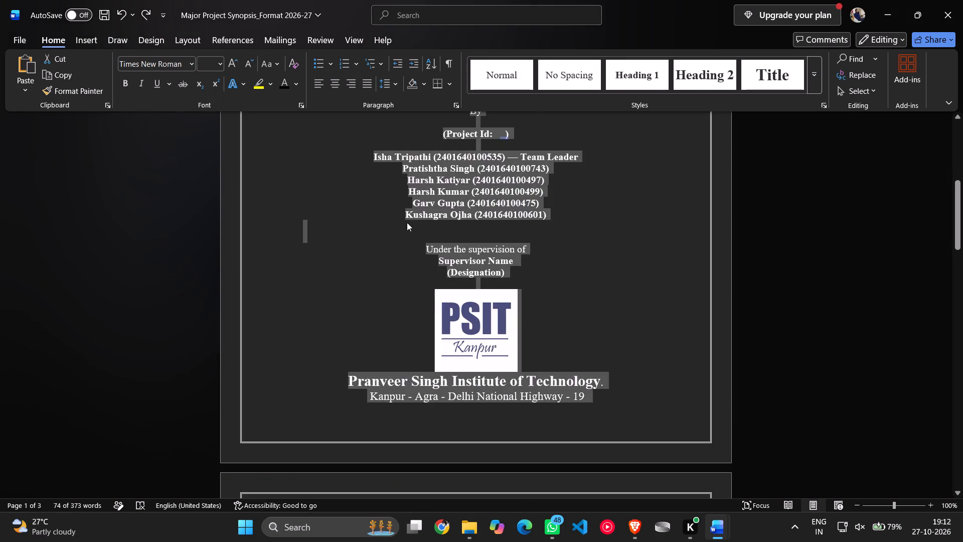
scroll(407, 222, up, 4)
click(351, 186)
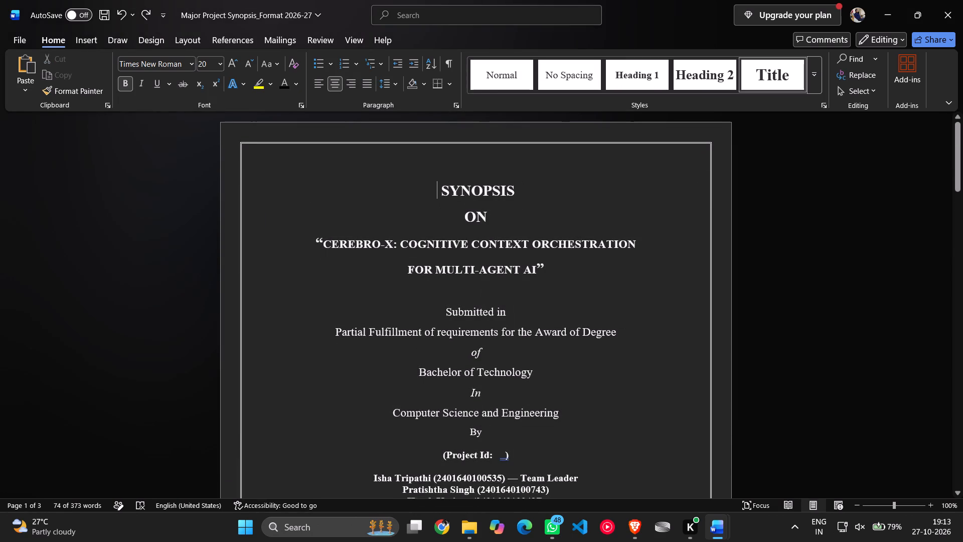
key(alt+Tab)
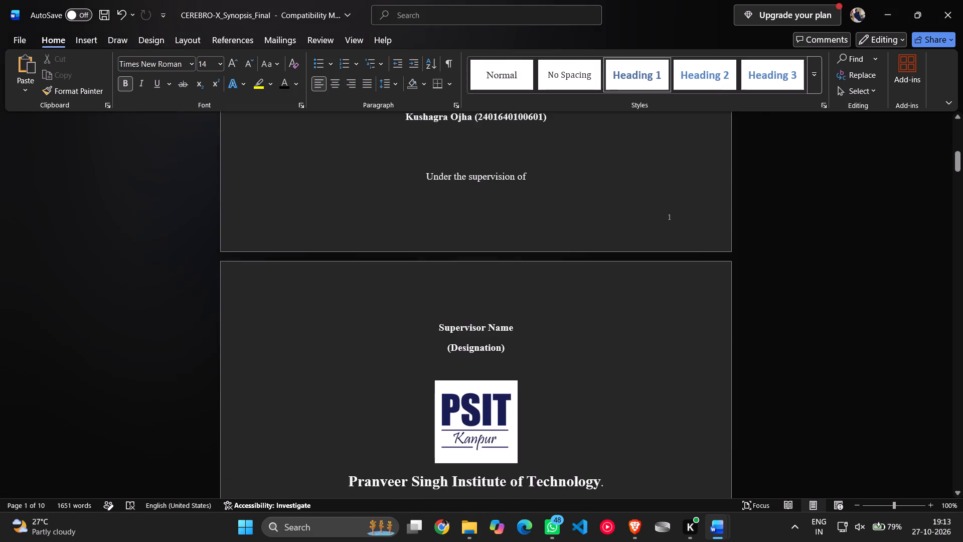
scroll(498, 425, up, 4)
key(alt+Tab)
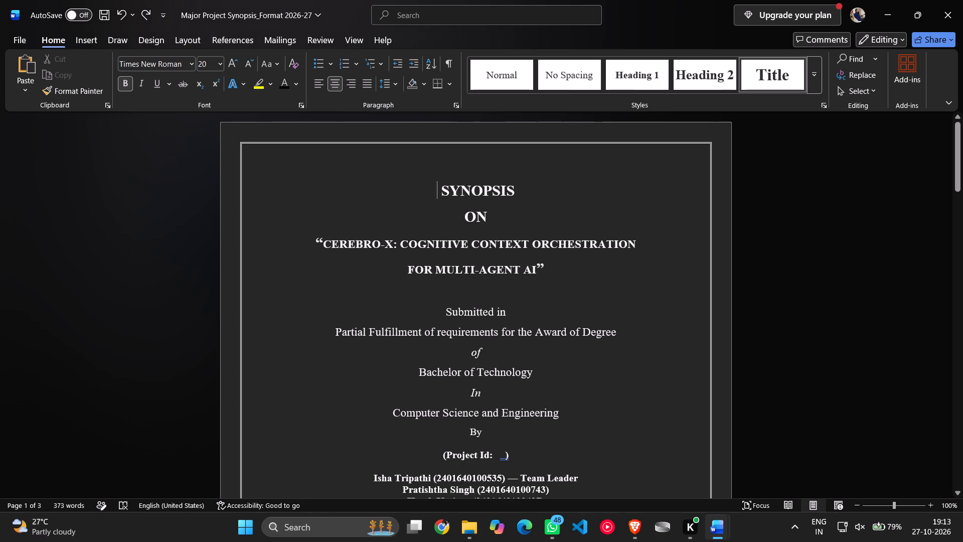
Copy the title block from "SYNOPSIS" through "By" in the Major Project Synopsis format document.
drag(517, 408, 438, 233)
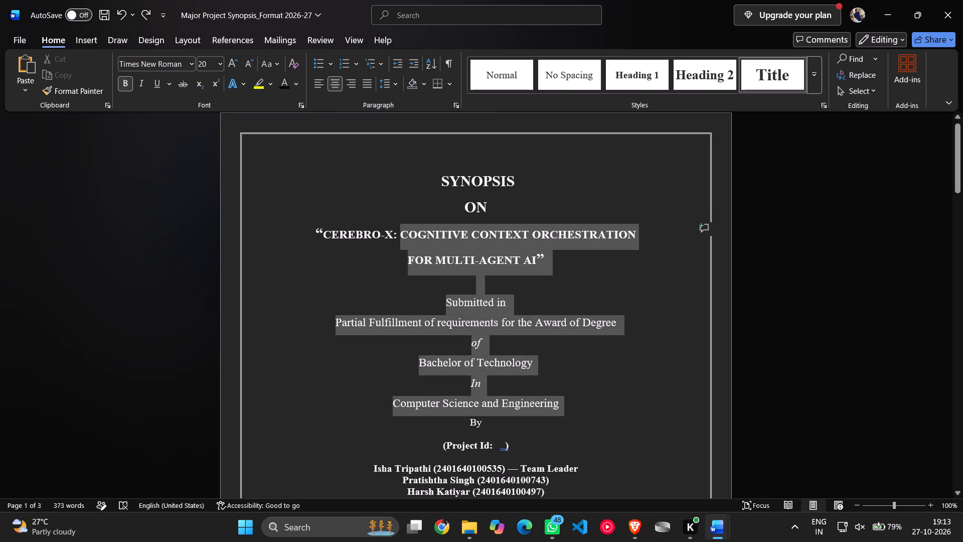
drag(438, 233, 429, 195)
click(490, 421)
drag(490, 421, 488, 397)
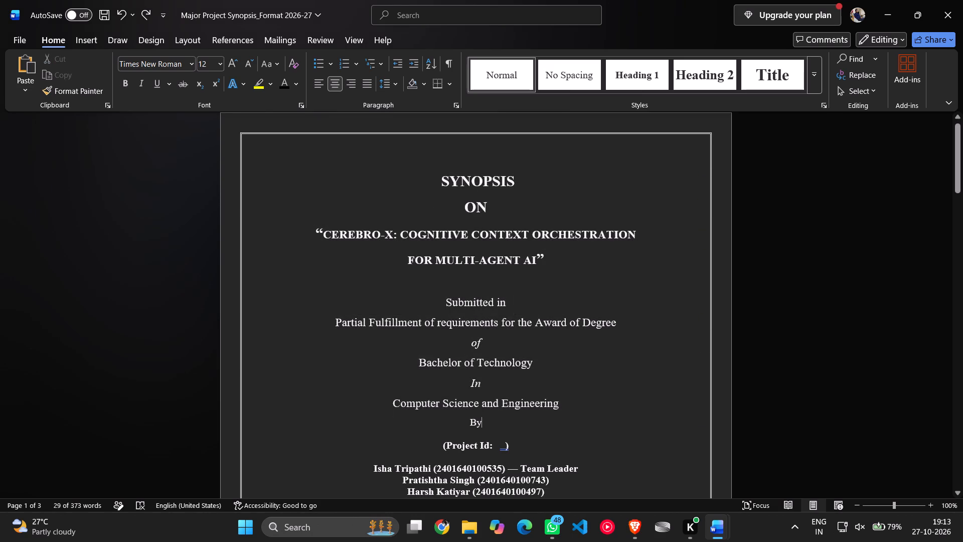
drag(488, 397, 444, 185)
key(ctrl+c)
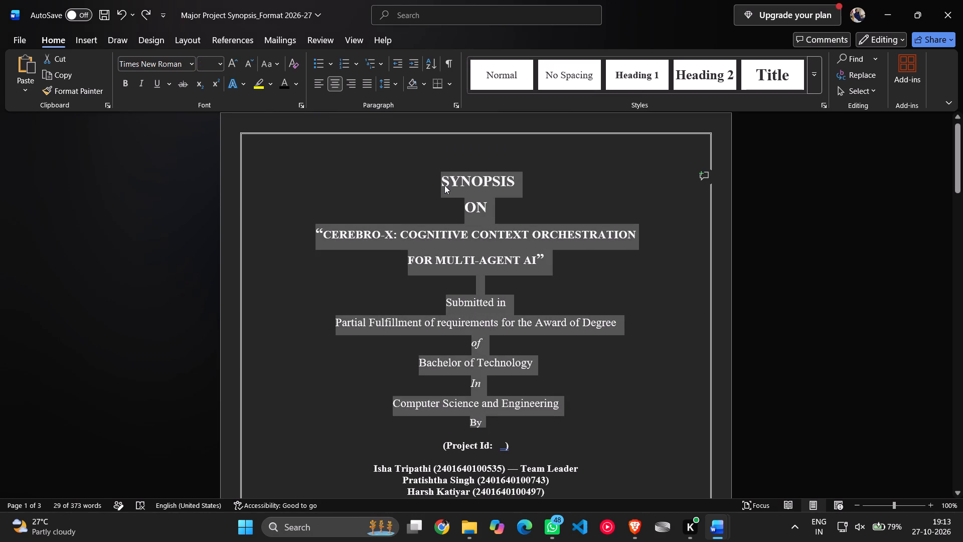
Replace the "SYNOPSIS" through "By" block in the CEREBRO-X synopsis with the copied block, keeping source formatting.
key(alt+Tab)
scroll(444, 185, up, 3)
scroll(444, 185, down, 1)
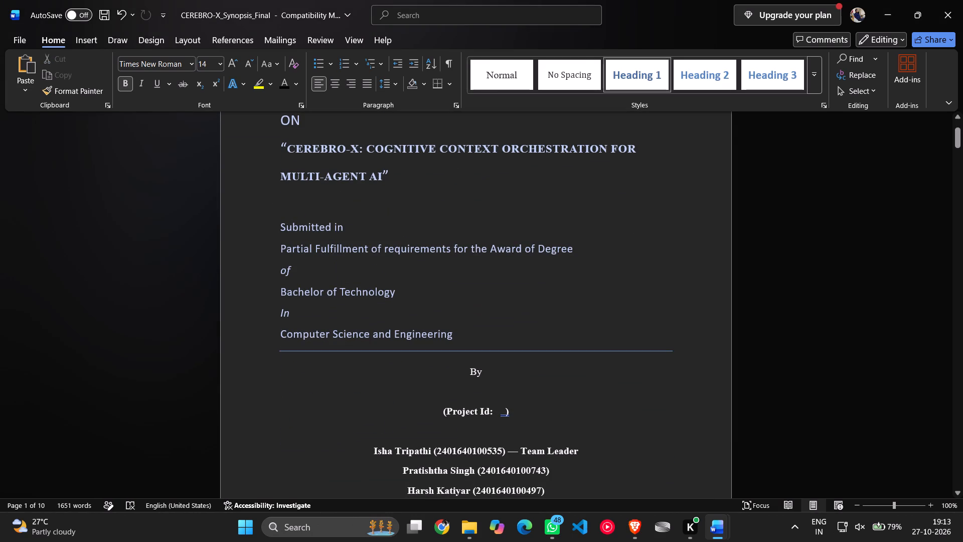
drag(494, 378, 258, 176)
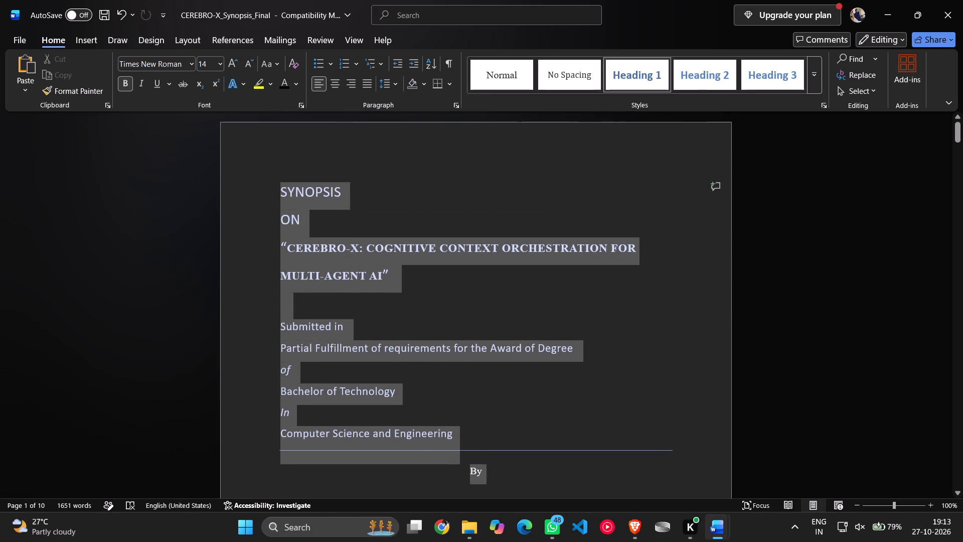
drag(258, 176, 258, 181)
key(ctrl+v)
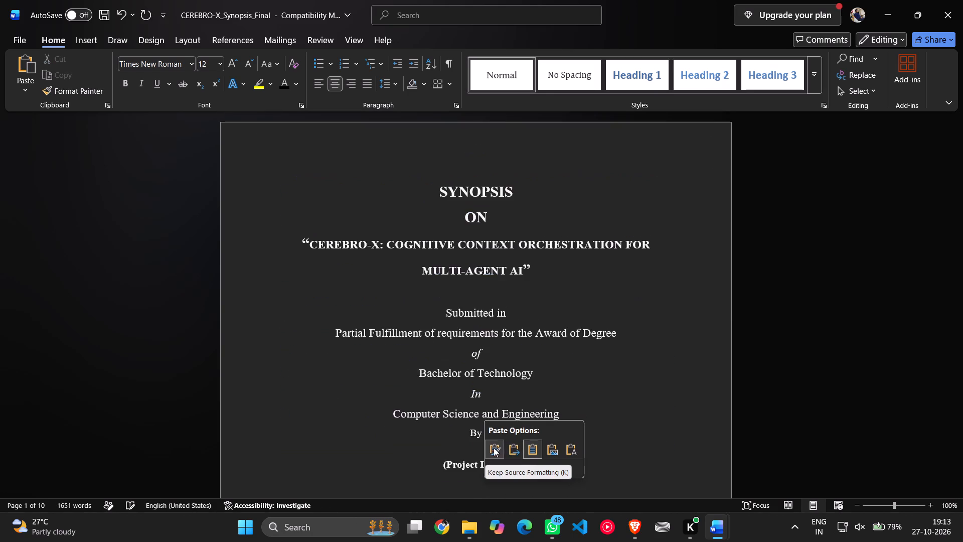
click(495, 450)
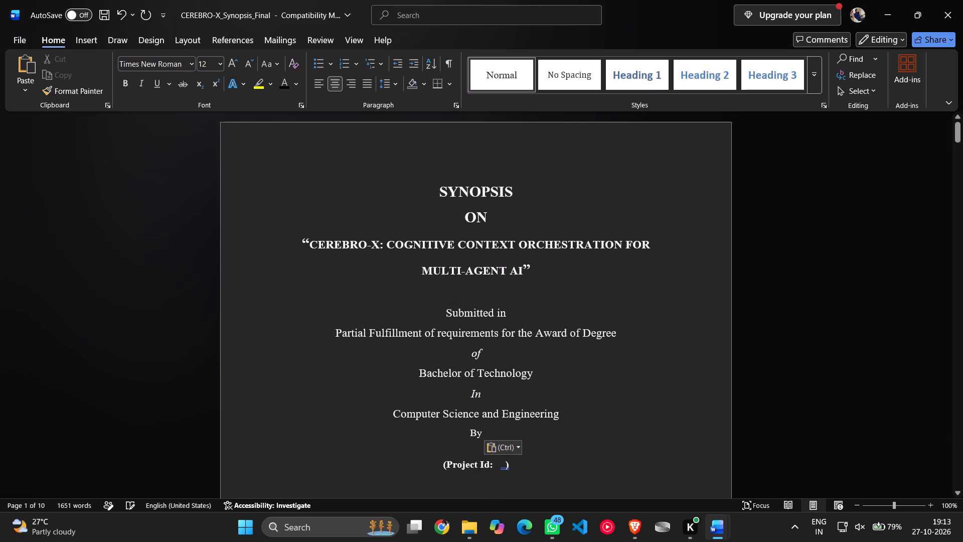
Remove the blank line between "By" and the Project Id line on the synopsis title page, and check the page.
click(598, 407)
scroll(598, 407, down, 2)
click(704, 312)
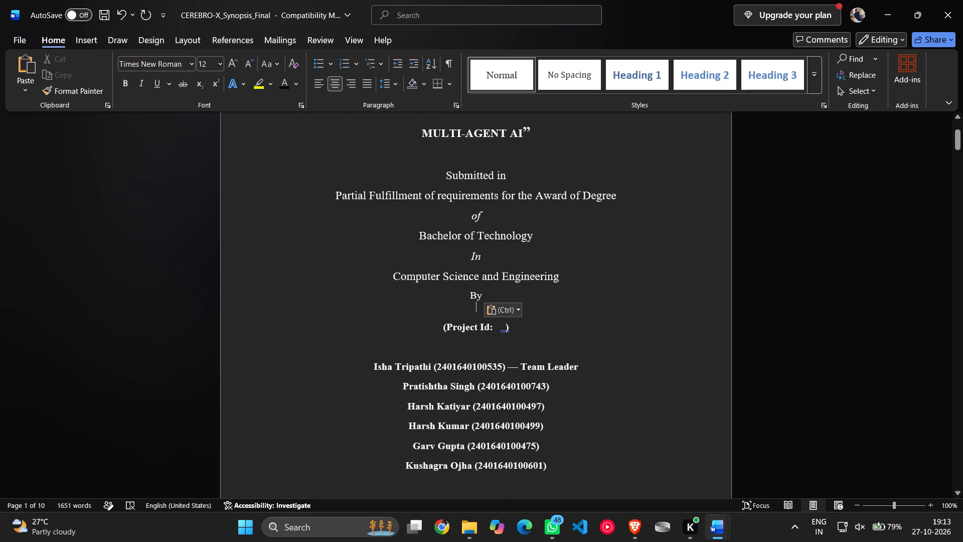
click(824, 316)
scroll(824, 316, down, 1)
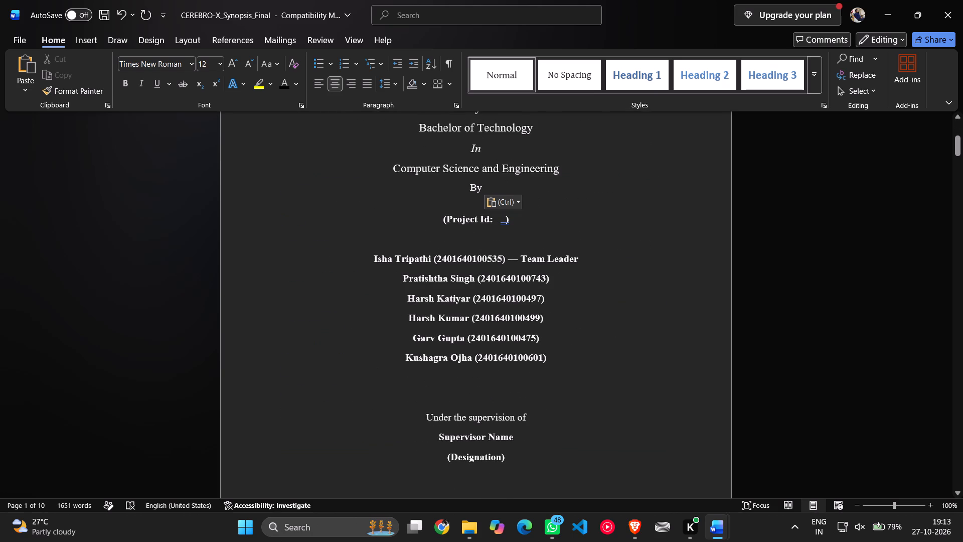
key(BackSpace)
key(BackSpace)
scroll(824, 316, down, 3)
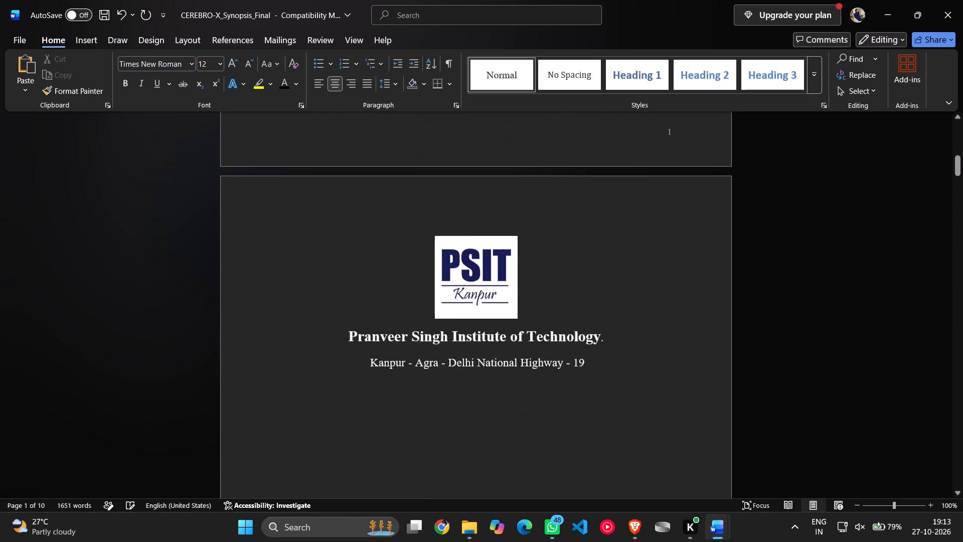
Compare the title page spacing and logo placement in the format document with the CEREBRO-X synopsis.
key(alt+Tab)
scroll(824, 316, down, 1)
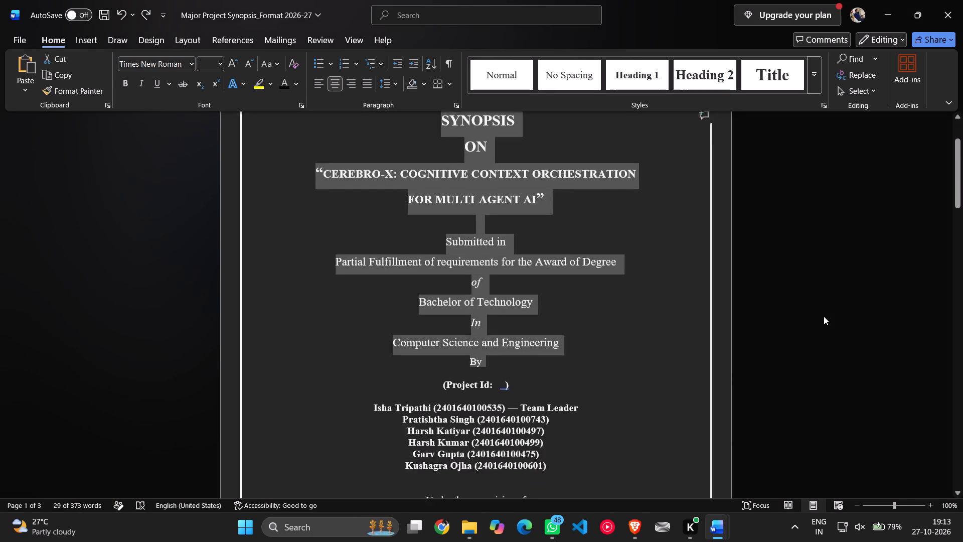
scroll(824, 316, down, 5)
scroll(824, 316, up, 2)
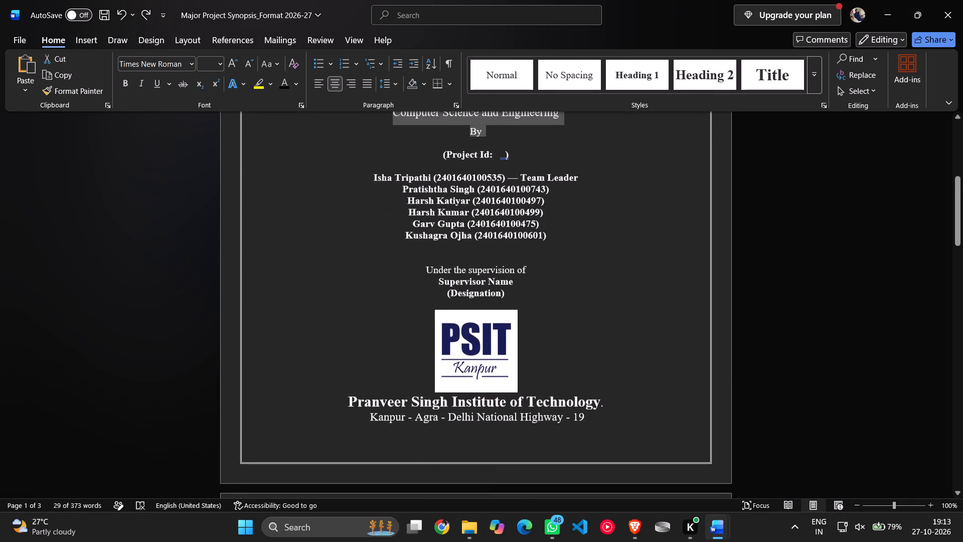
scroll(824, 316, up, 4)
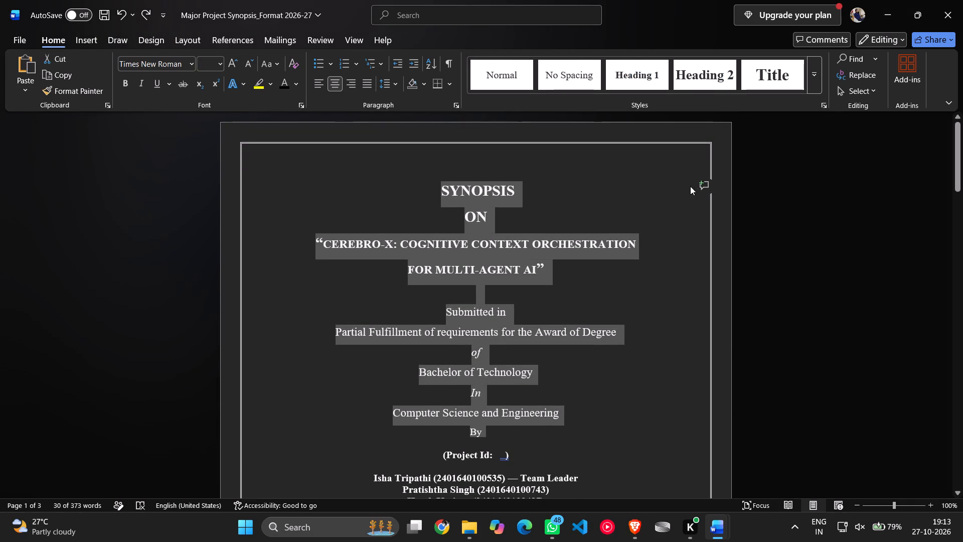
key(alt+Tab)
scroll(715, 254, up, 1)
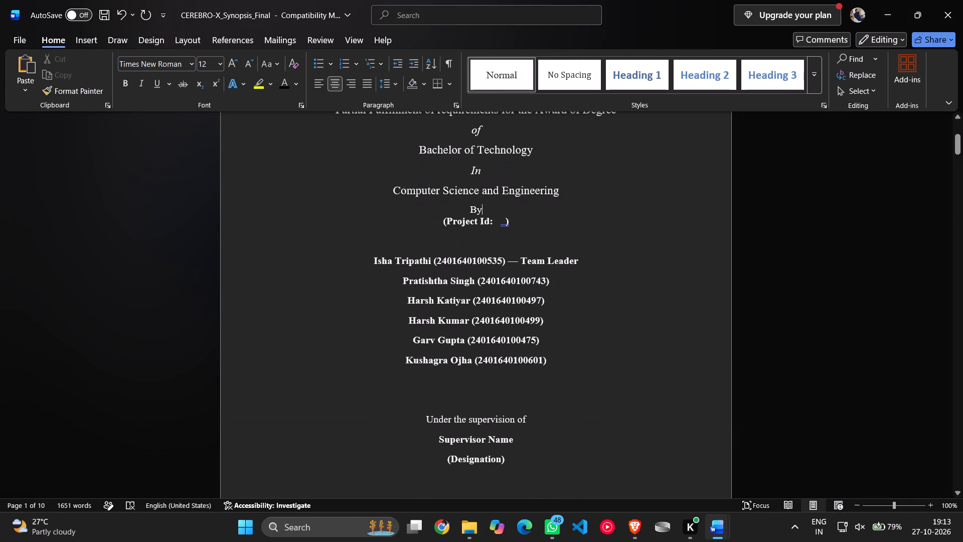
scroll(715, 254, up, 1)
key(Tab)
key(alt+Tab)
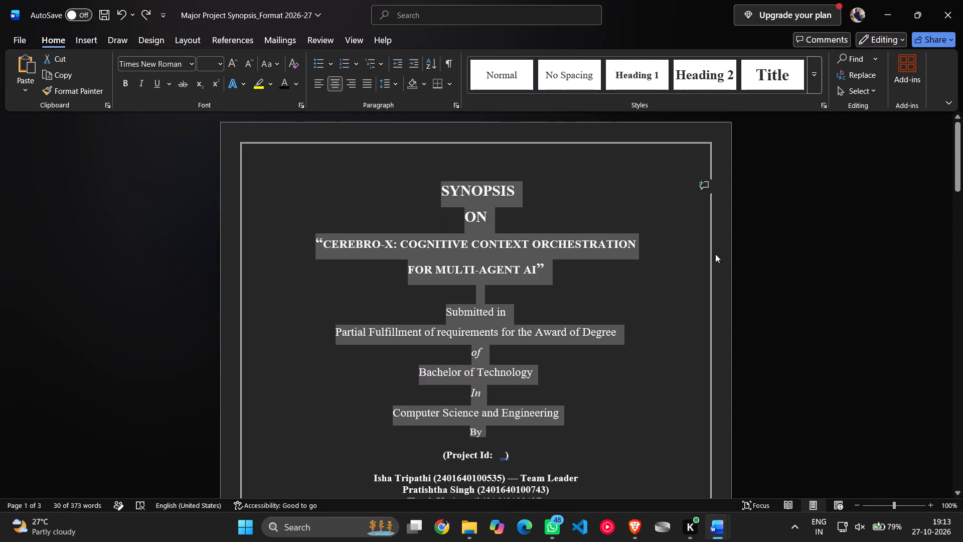
Copy the format document's title page text from "SYNOPSIS" through the "(Designation)" line.
scroll(715, 254, down, 1)
right_click(715, 254)
click(624, 349)
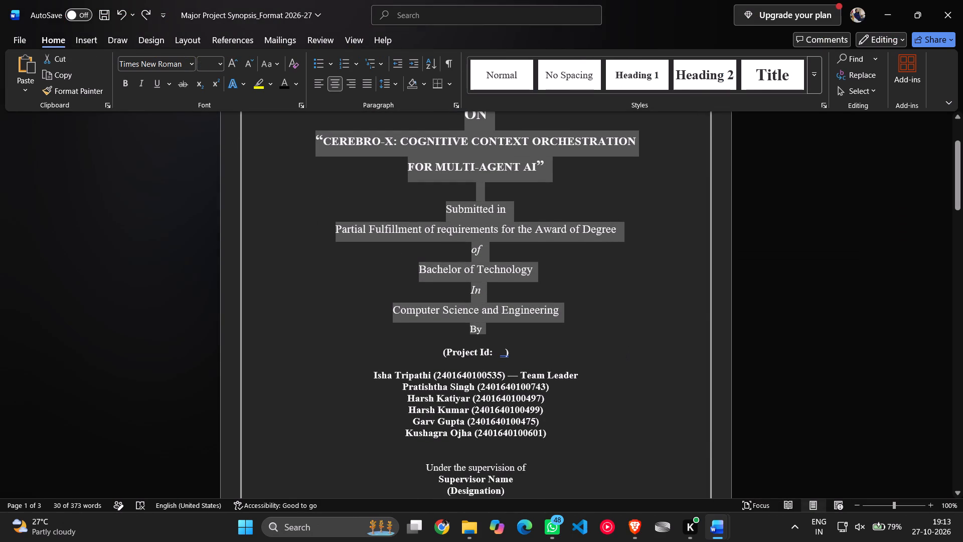
scroll(574, 430, down, 1)
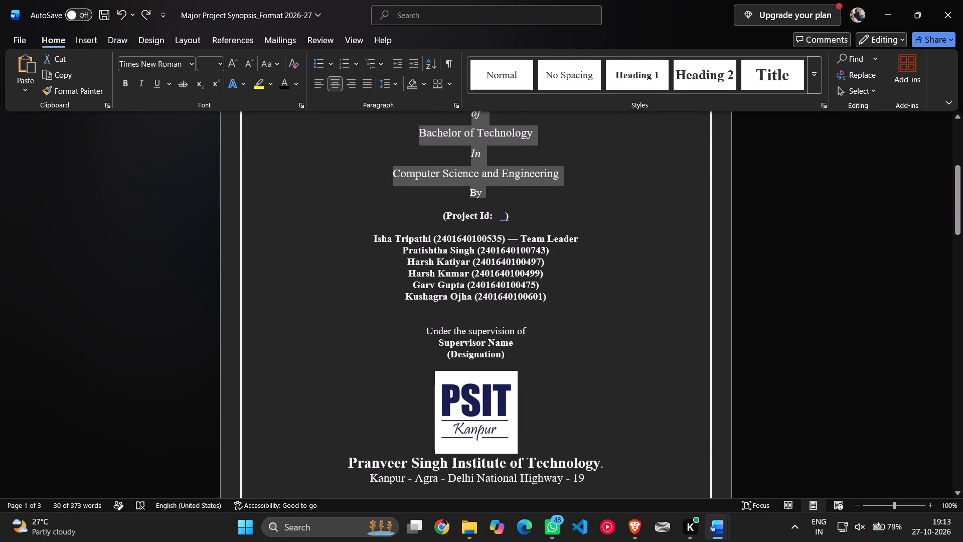
drag(511, 350, 350, 112)
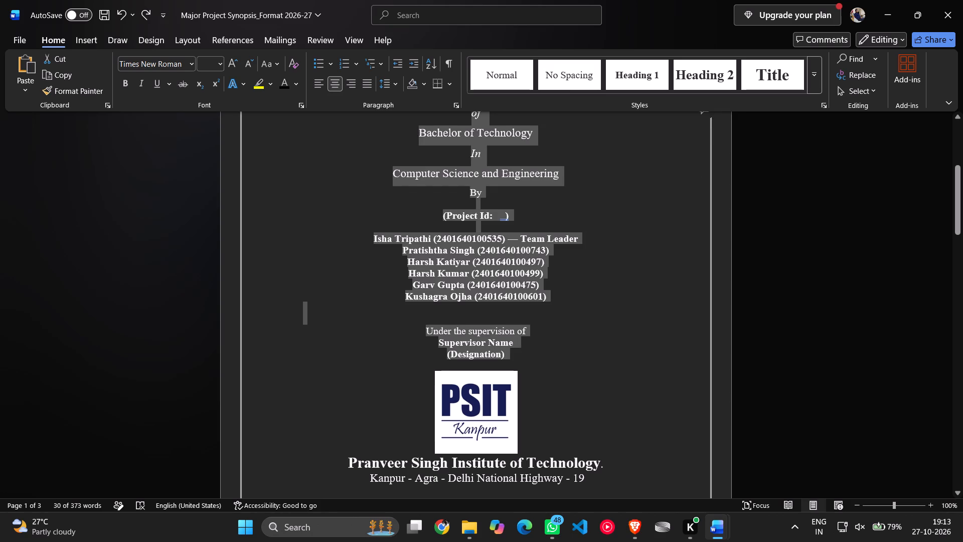
drag(350, 112, 370, 135)
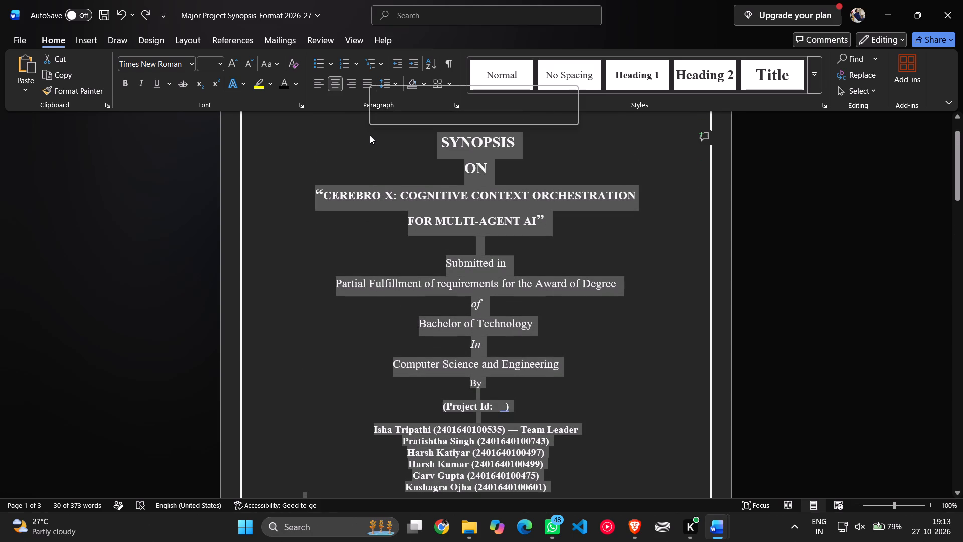
key(ctrl+c)
scroll(370, 135, up, 3)
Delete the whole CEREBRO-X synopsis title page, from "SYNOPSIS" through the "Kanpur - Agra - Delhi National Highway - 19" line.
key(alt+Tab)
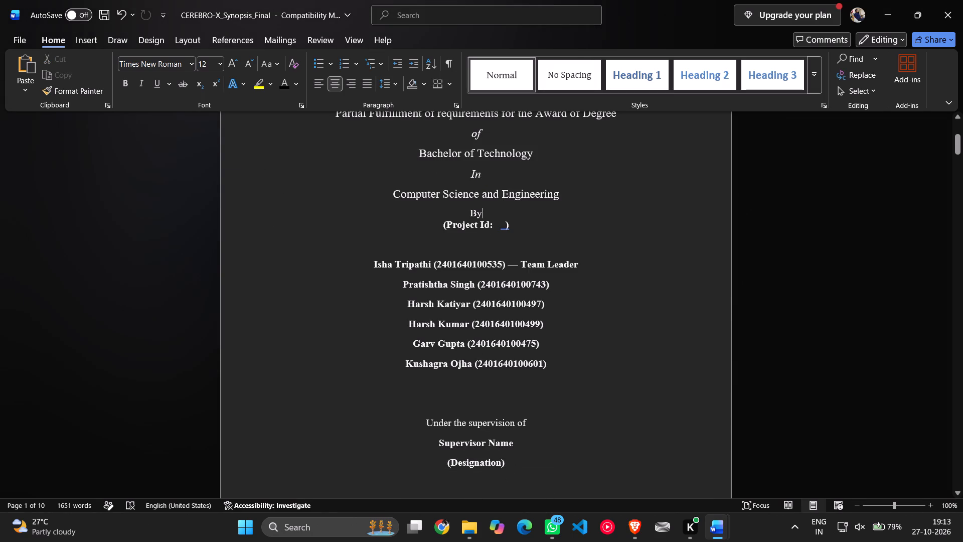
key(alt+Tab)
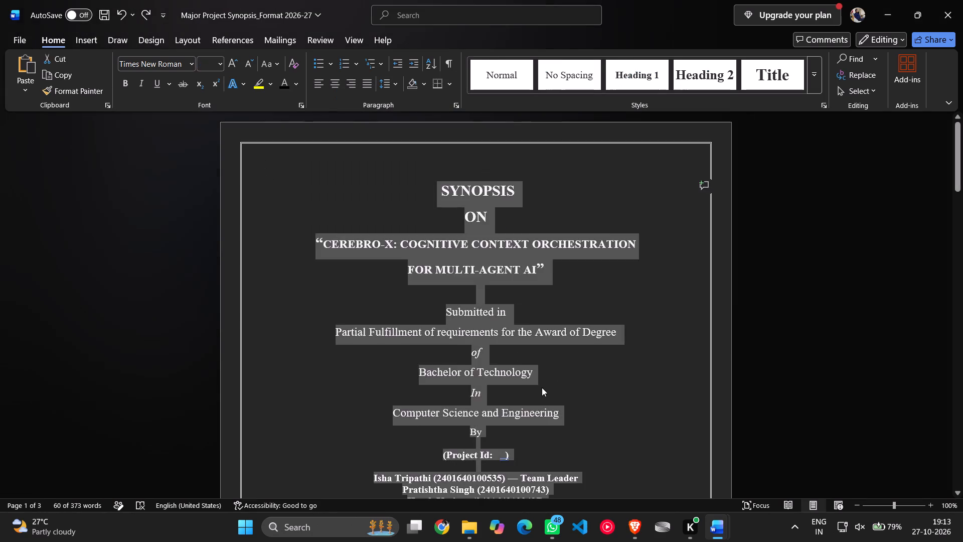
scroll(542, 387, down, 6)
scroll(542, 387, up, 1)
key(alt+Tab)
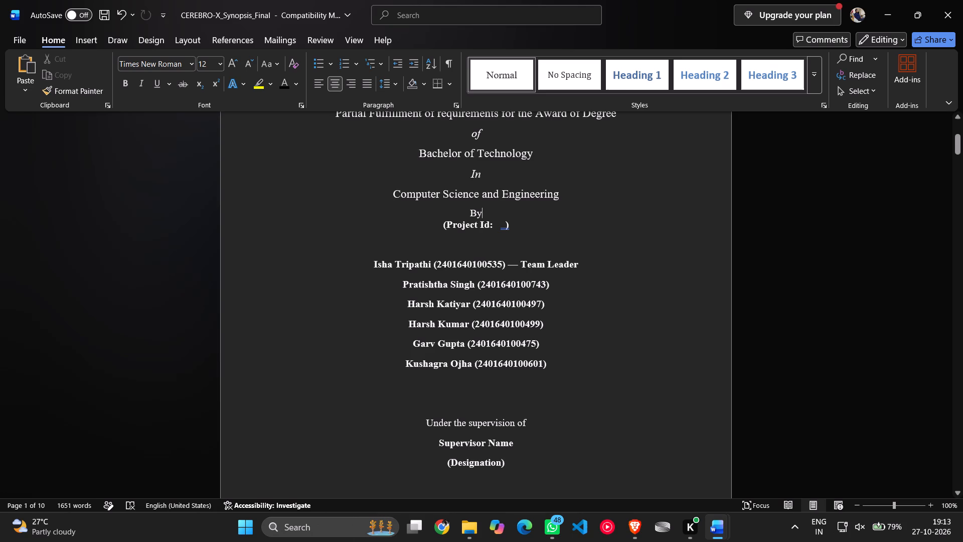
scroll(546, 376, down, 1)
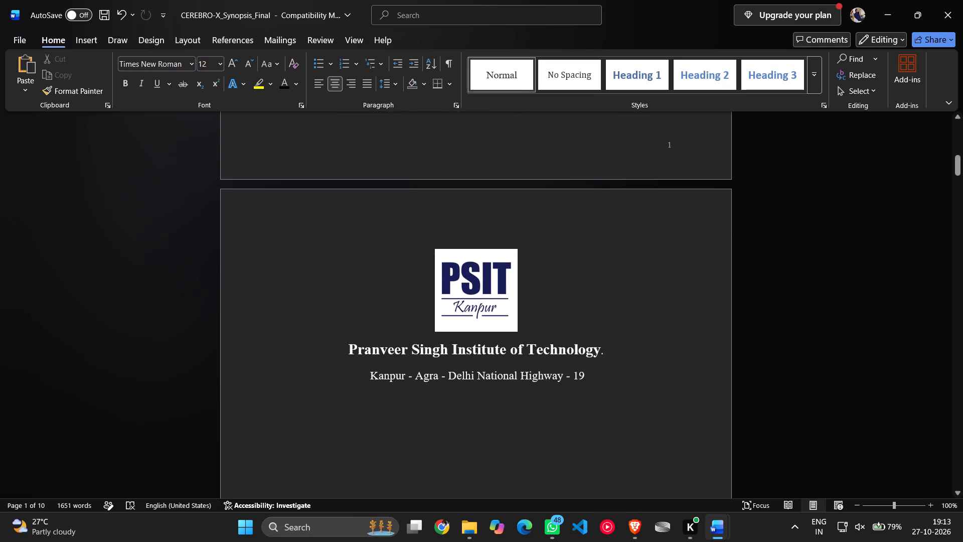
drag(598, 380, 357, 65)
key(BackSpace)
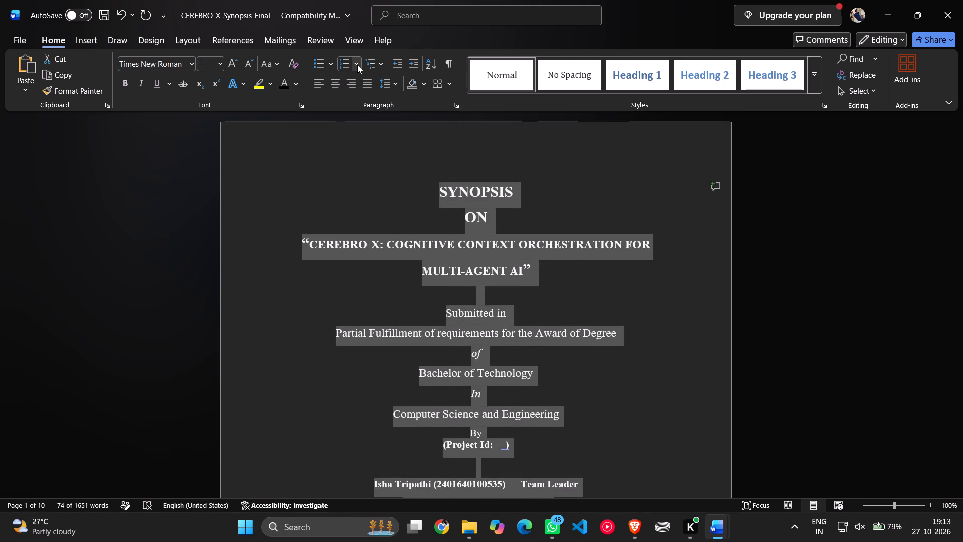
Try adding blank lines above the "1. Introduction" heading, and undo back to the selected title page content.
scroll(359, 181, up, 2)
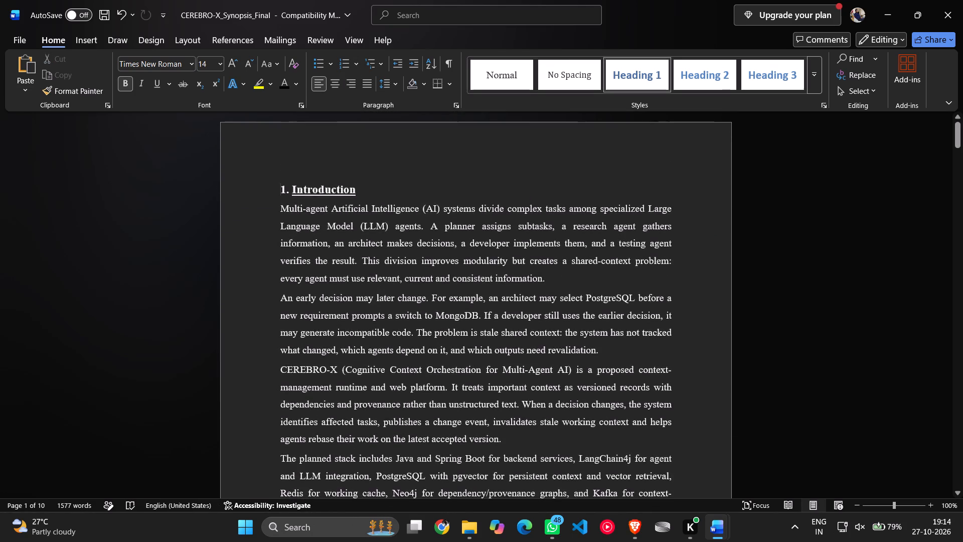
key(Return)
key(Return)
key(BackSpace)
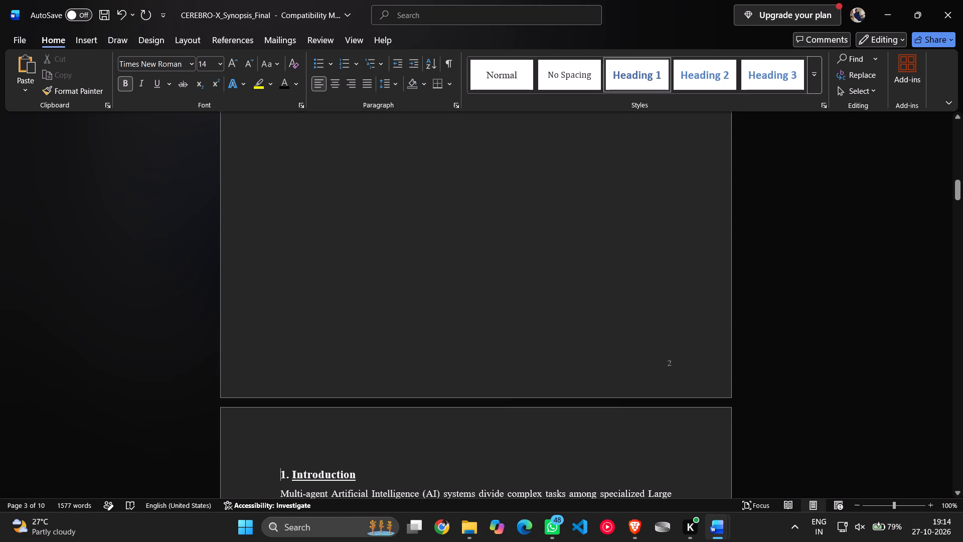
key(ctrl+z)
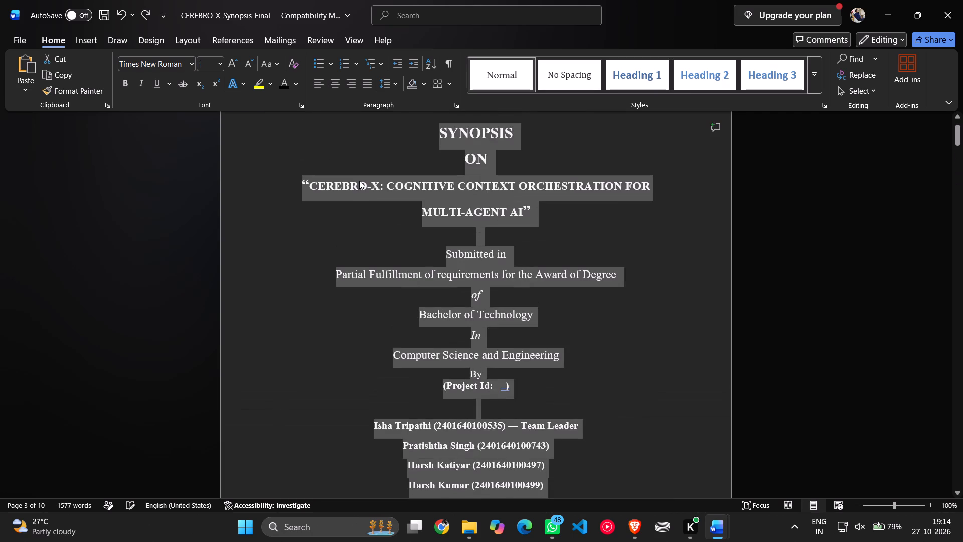
Delete the selected title page content from the CEREBRO-X synopsis and add a blank line above the "1. Introduction" heading.
key(BackSpace)
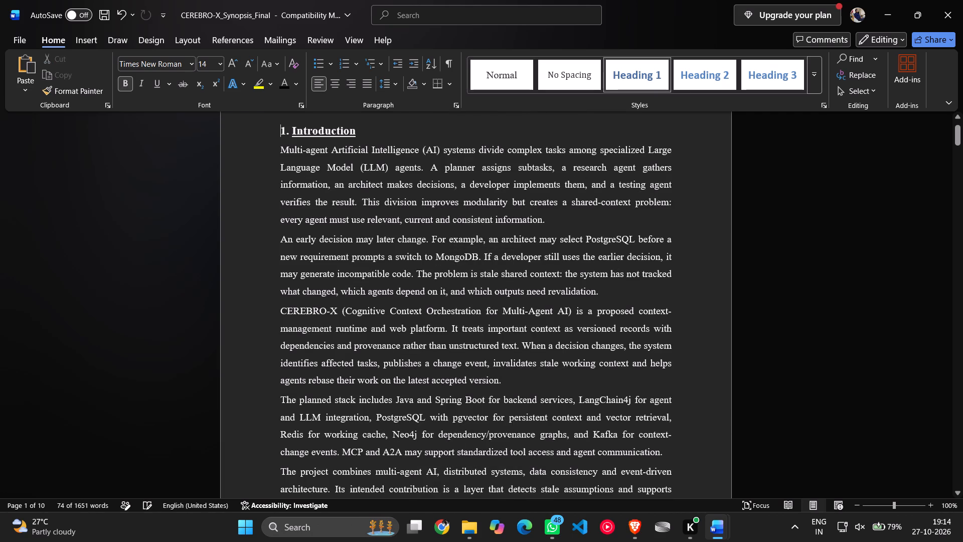
scroll(359, 181, up, 5)
key(Return)
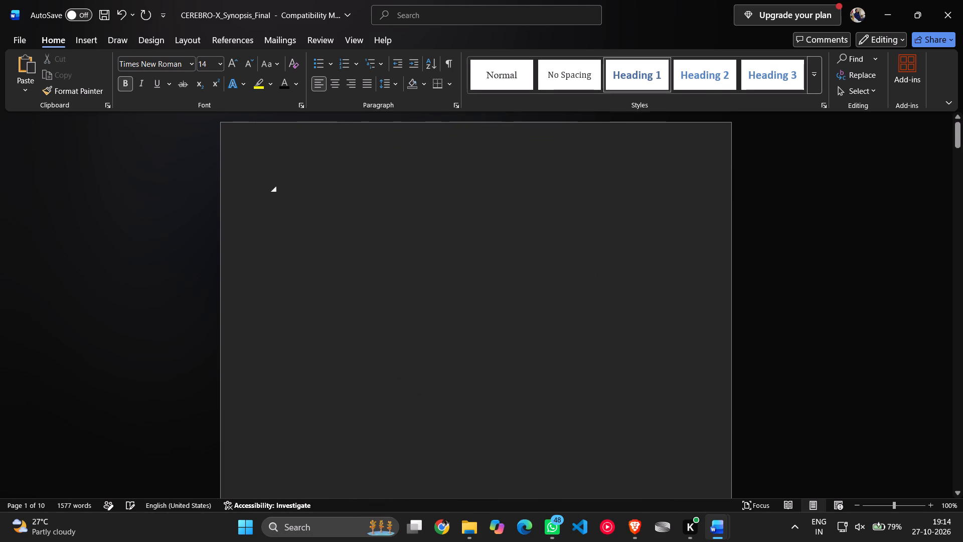
scroll(408, 225, down, 3)
scroll(408, 225, up, 4)
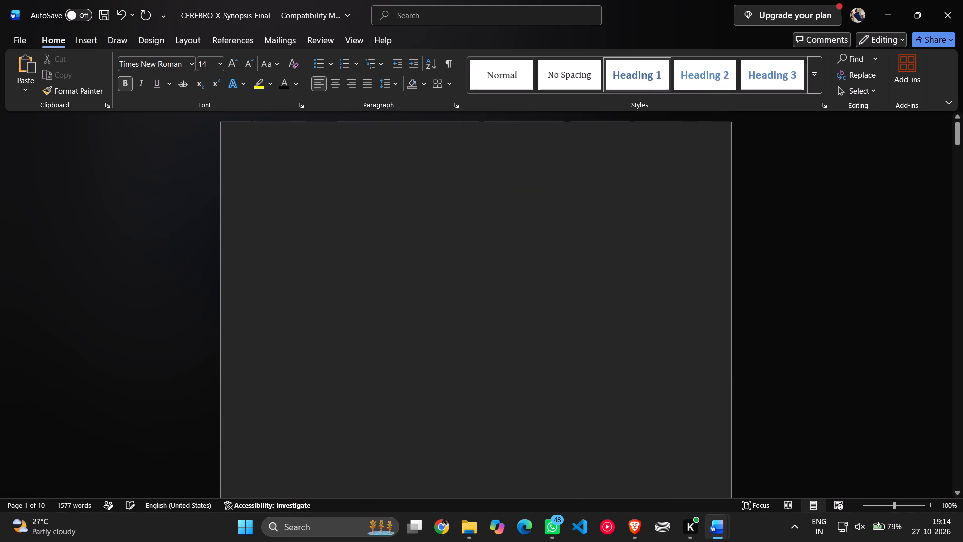
Paste the copied template title page at the start of the CEREBRO-X synopsis, keeping its source formatting.
click(358, 191)
key(ctrl+v)
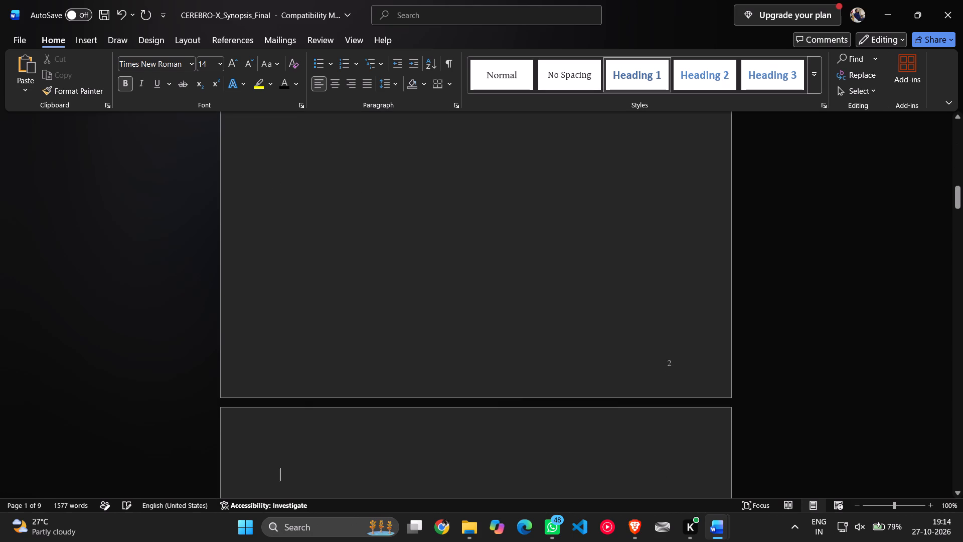
scroll(358, 191, up, 8)
scroll(358, 191, down, 1)
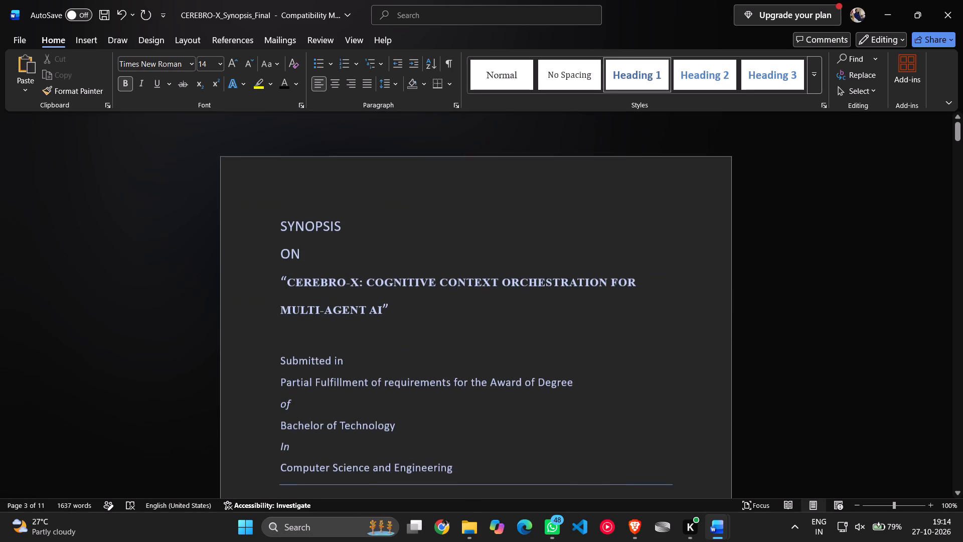
scroll(358, 191, down, 3)
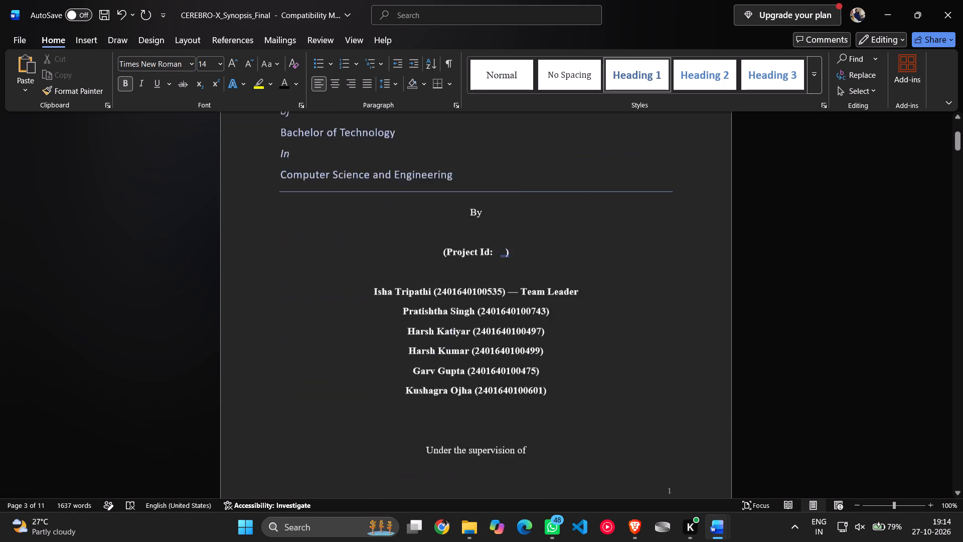
scroll(358, 191, down, 3)
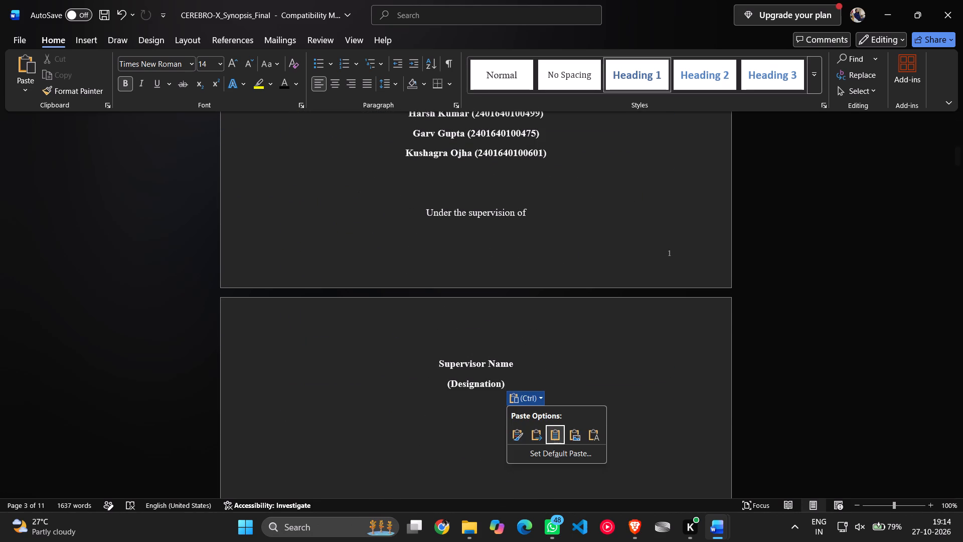
click(517, 432)
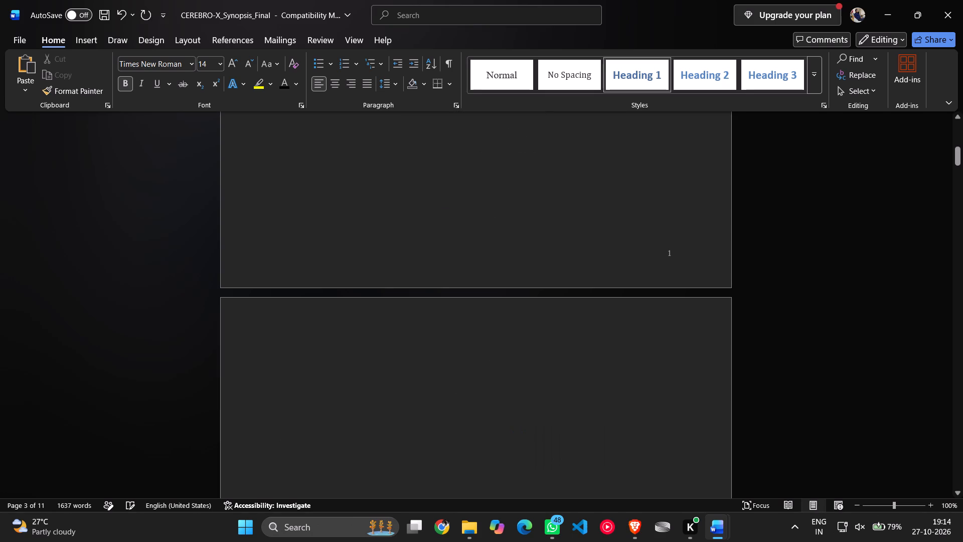
click(825, 289)
scroll(825, 289, up, 11)
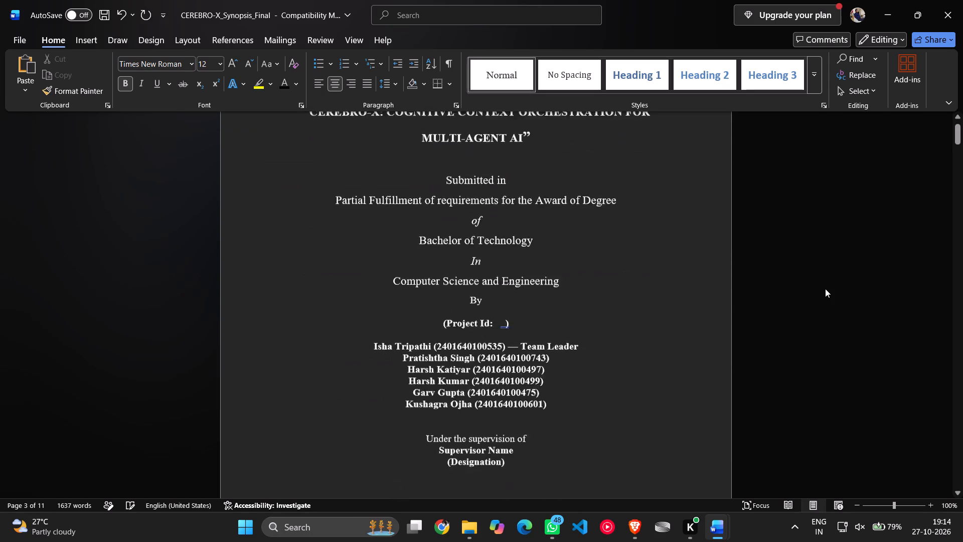
scroll(825, 289, up, 2)
Copy the PSIT logo from the format document's title page, leaving the original in place.
key(alt+Tab)
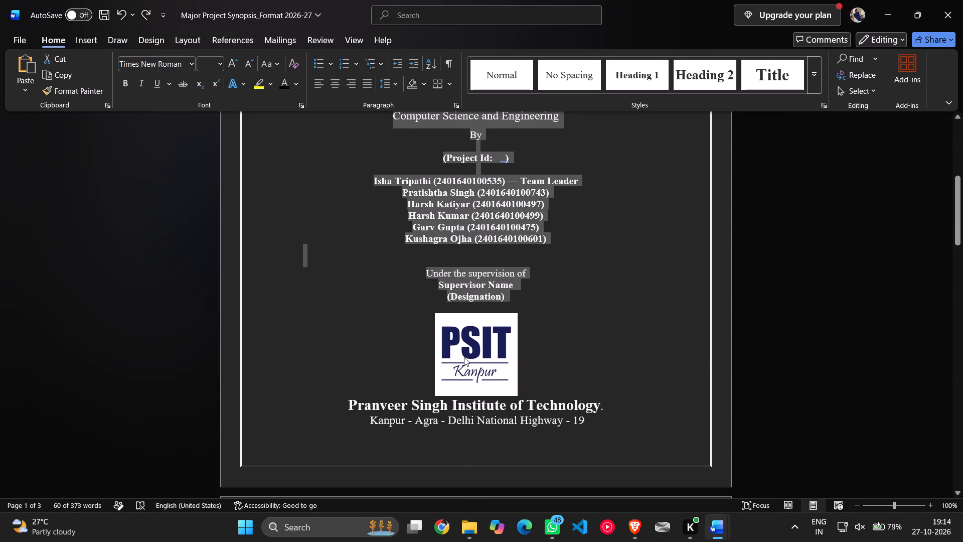
right_click(464, 357)
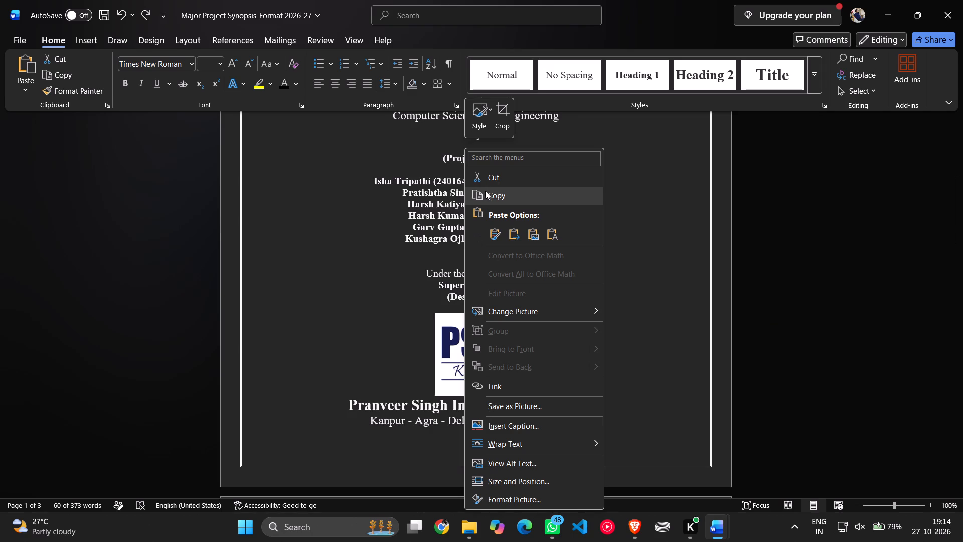
click(486, 174)
key(ctrl+z)
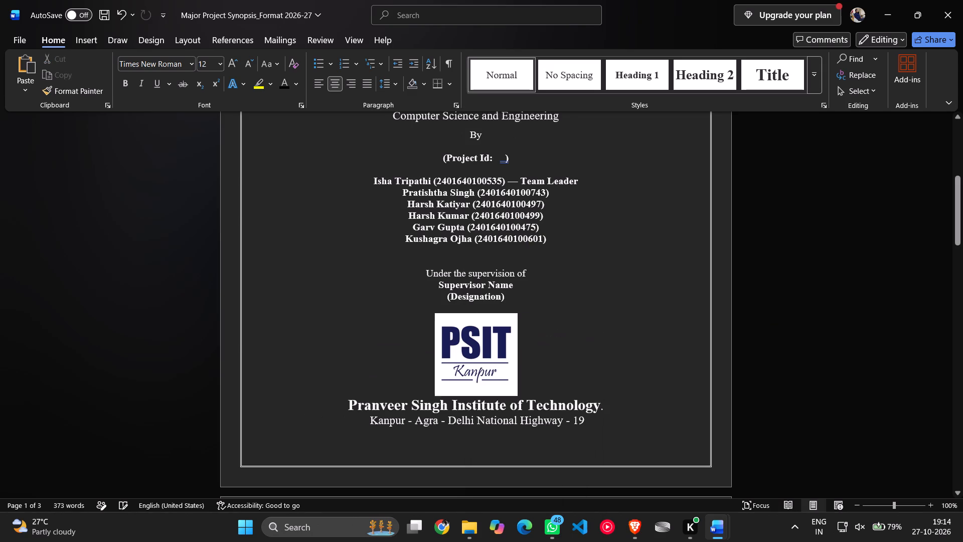
right_click(479, 358)
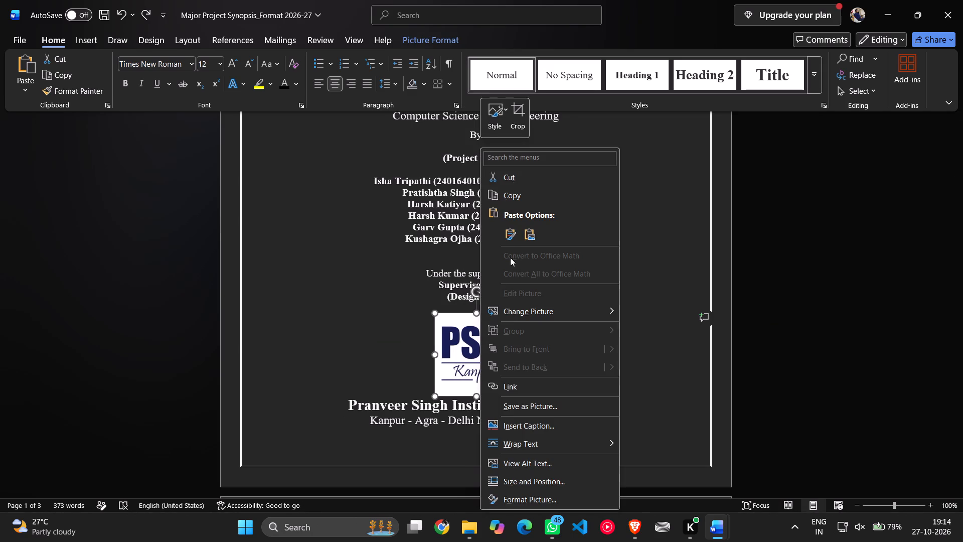
click(510, 188)
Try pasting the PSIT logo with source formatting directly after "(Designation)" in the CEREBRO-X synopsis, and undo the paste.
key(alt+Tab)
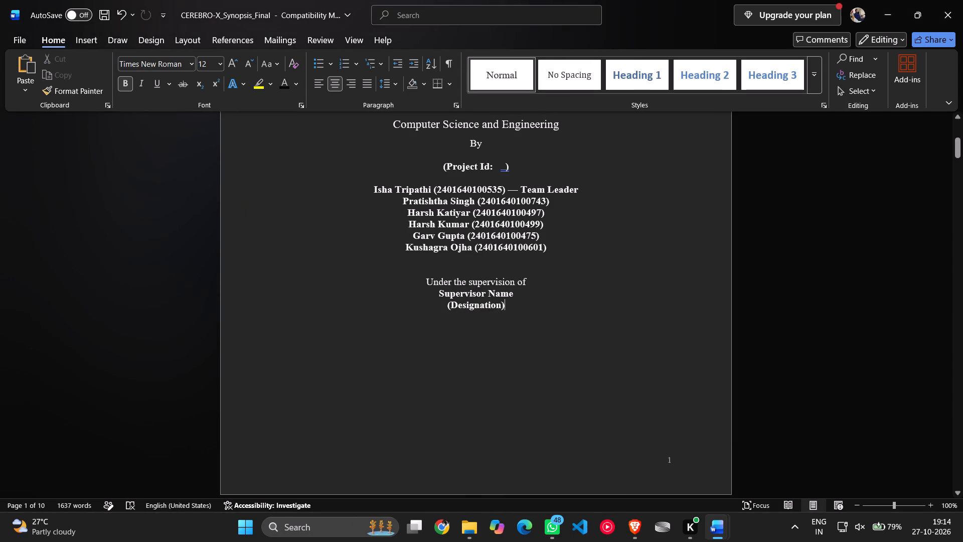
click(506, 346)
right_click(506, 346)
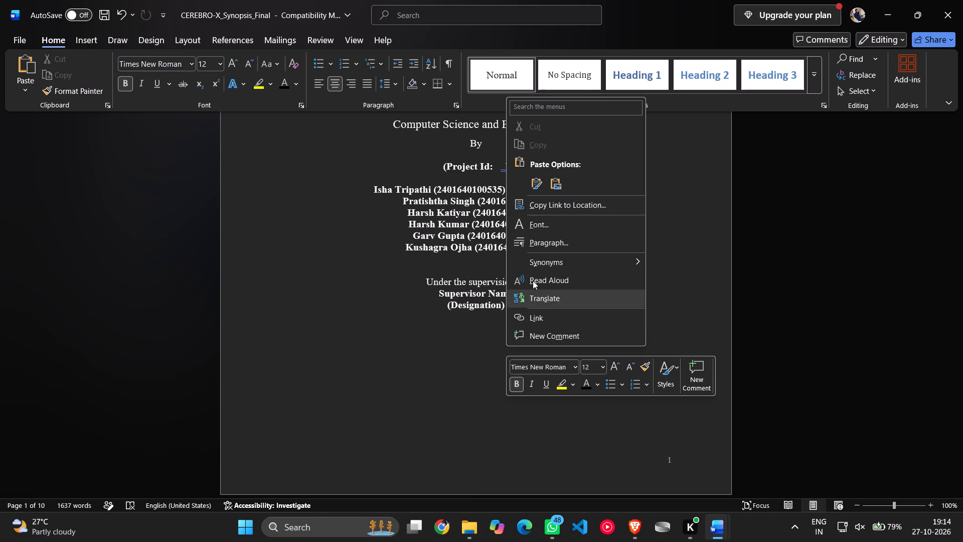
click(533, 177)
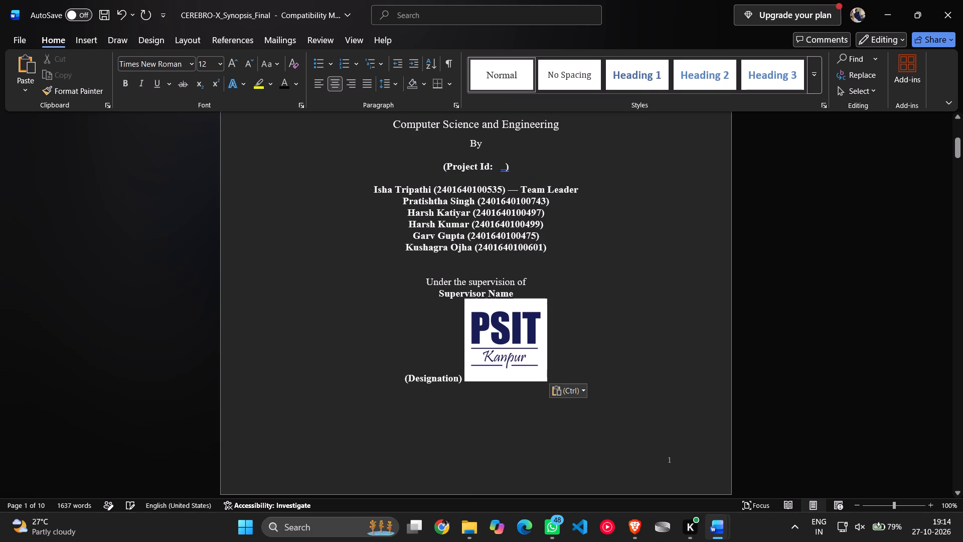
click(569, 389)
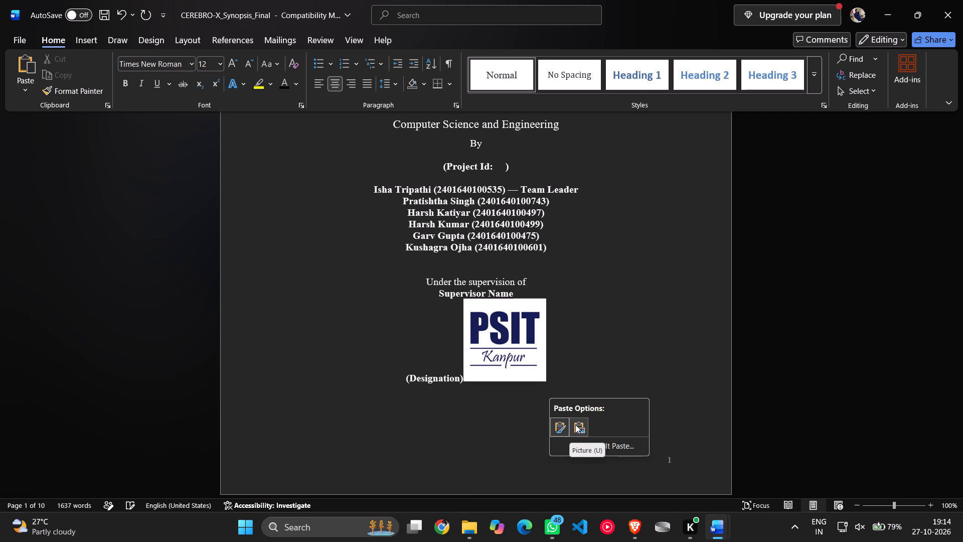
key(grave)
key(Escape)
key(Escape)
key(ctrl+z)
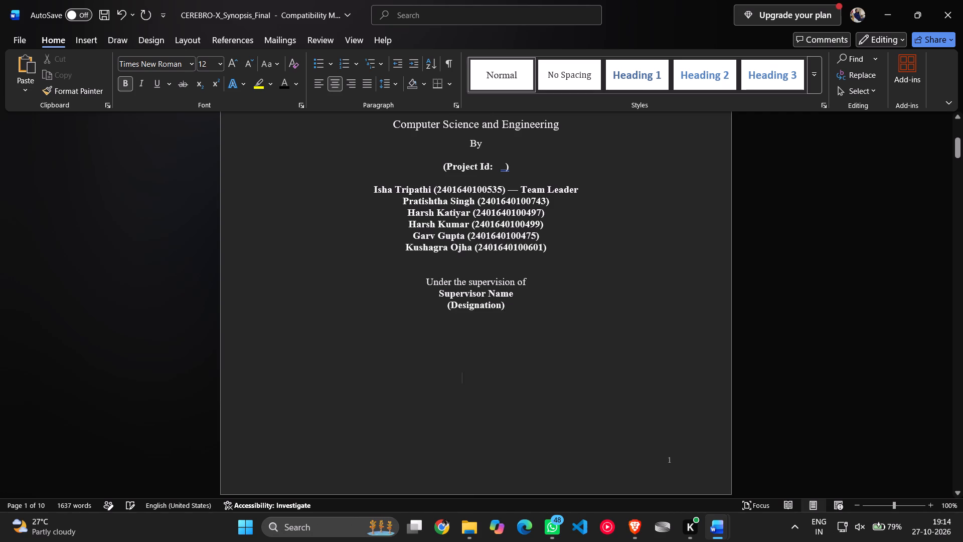
Paste the PSIT logo on its own line below "(Designation)", with a blank line between them as in the format document.
key(Return)
key(ctrl+v)
key(alt+Tab)
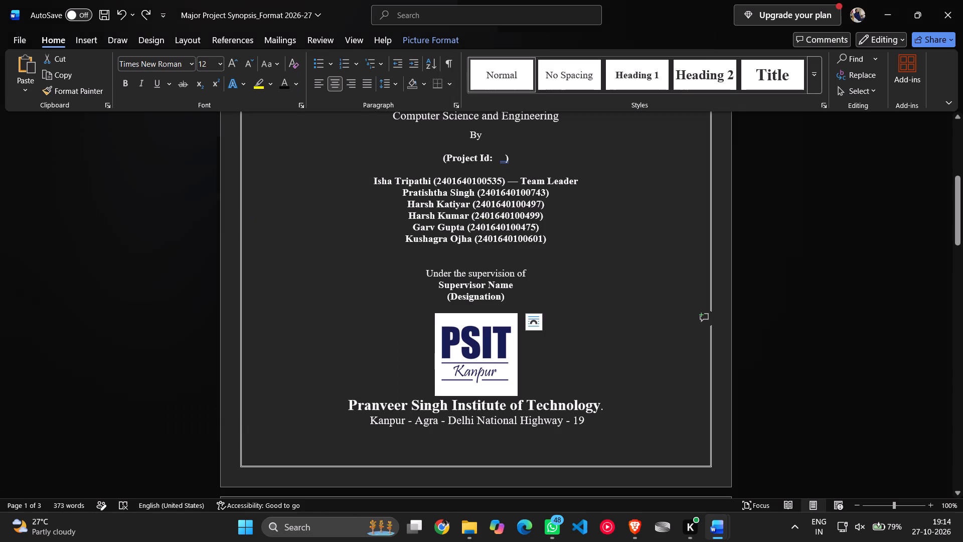
key(alt+Tab)
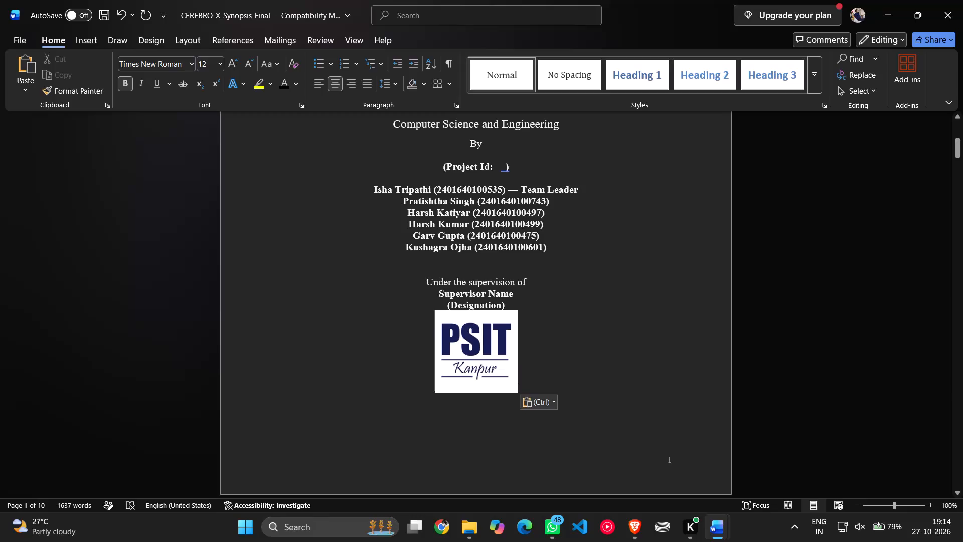
click(535, 301)
key(Return)
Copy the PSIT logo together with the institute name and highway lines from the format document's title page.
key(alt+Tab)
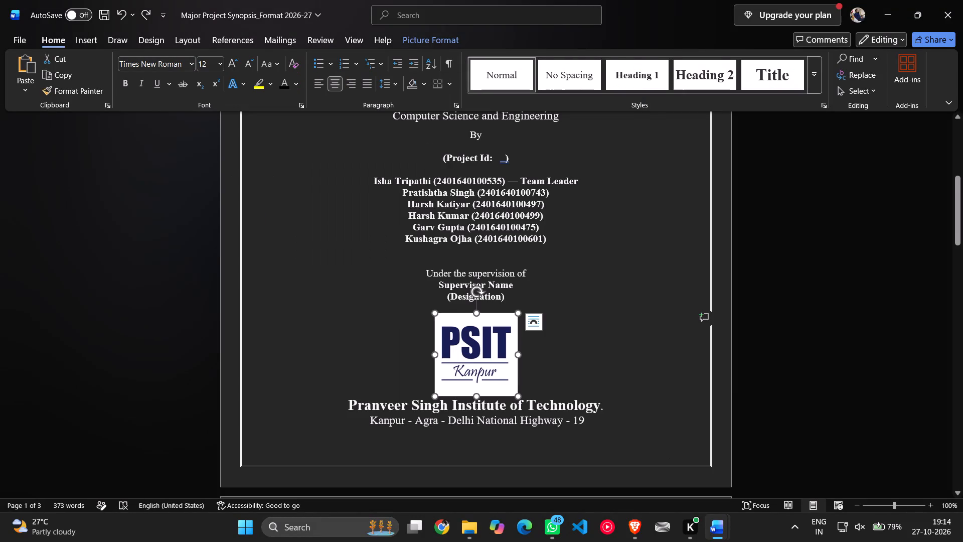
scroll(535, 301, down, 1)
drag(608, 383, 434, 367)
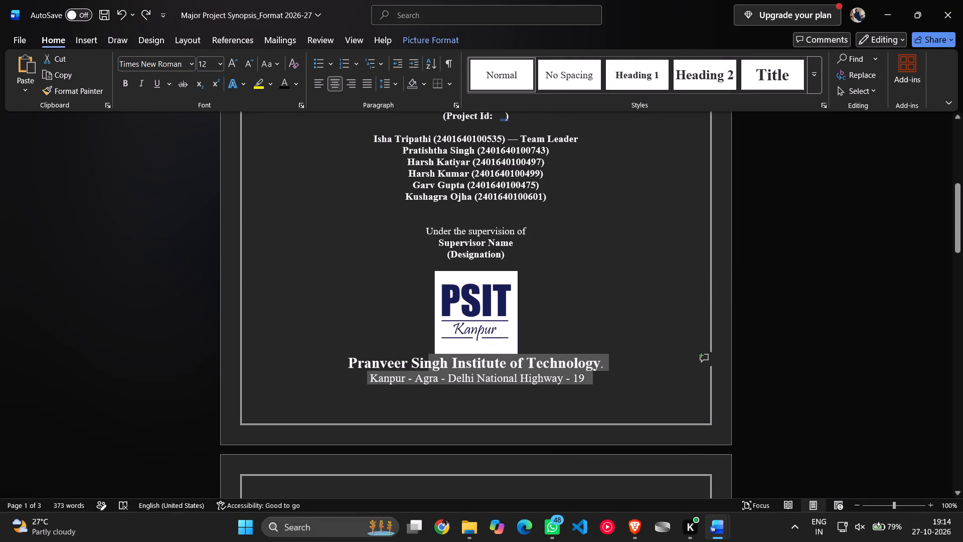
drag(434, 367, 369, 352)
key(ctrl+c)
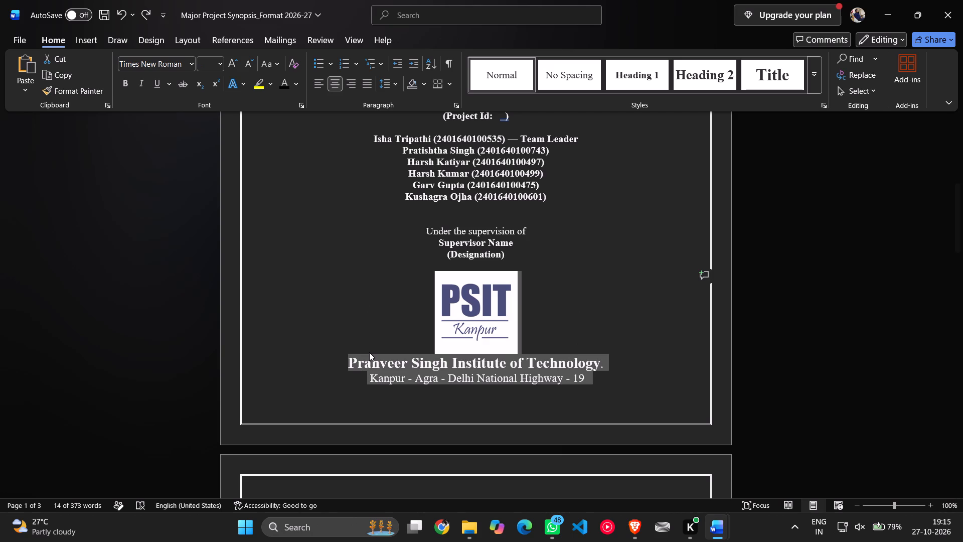
Add a new line directly below the PSIT logo in the CEREBRO-X synopsis.
key(alt+Tab)
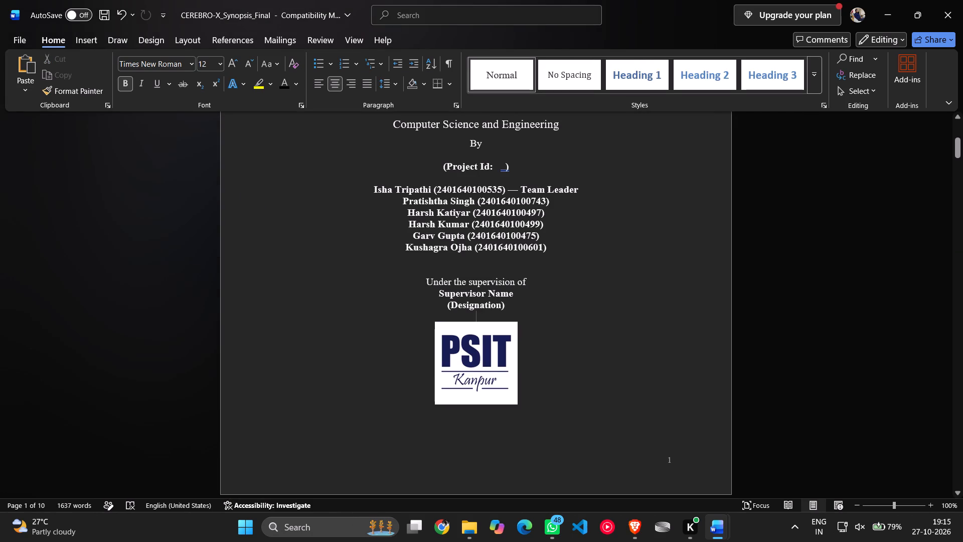
click(508, 433)
click(535, 393)
key(Return)
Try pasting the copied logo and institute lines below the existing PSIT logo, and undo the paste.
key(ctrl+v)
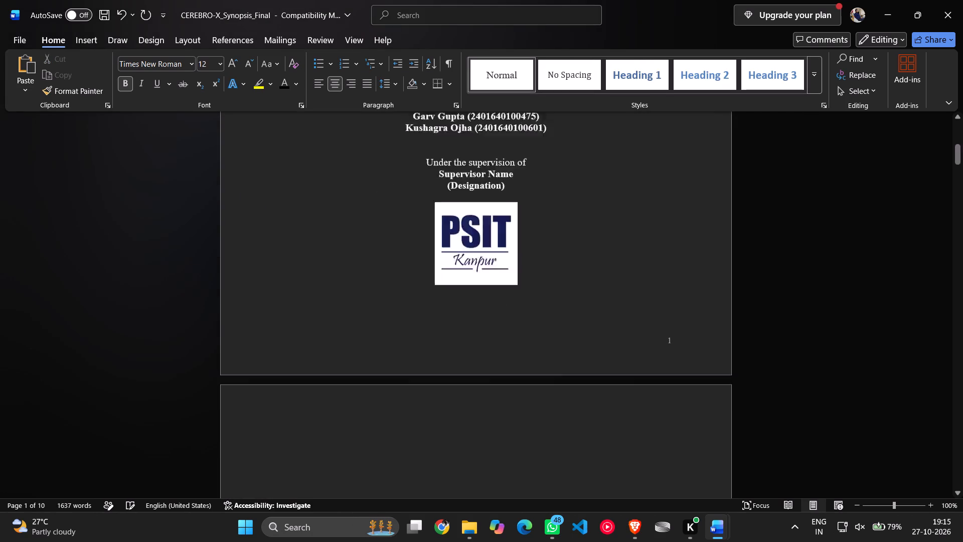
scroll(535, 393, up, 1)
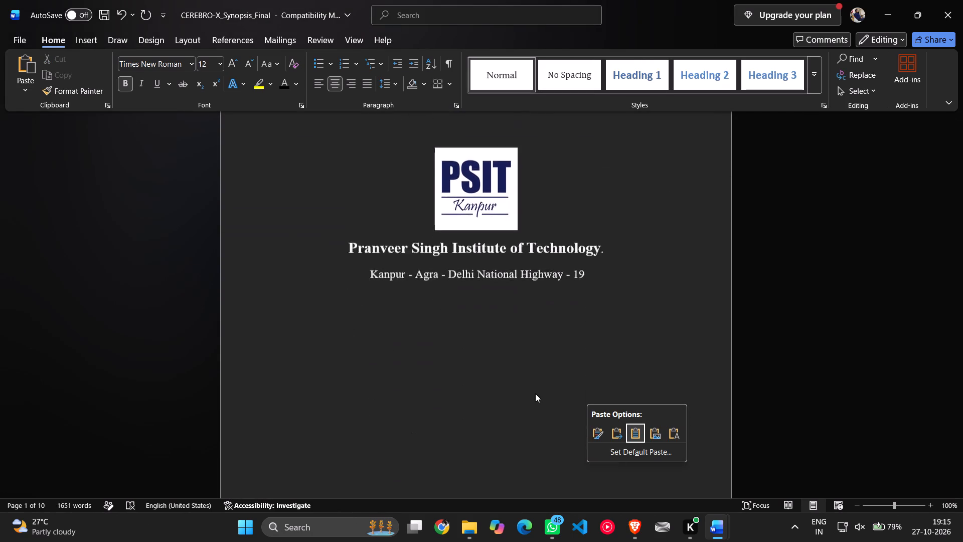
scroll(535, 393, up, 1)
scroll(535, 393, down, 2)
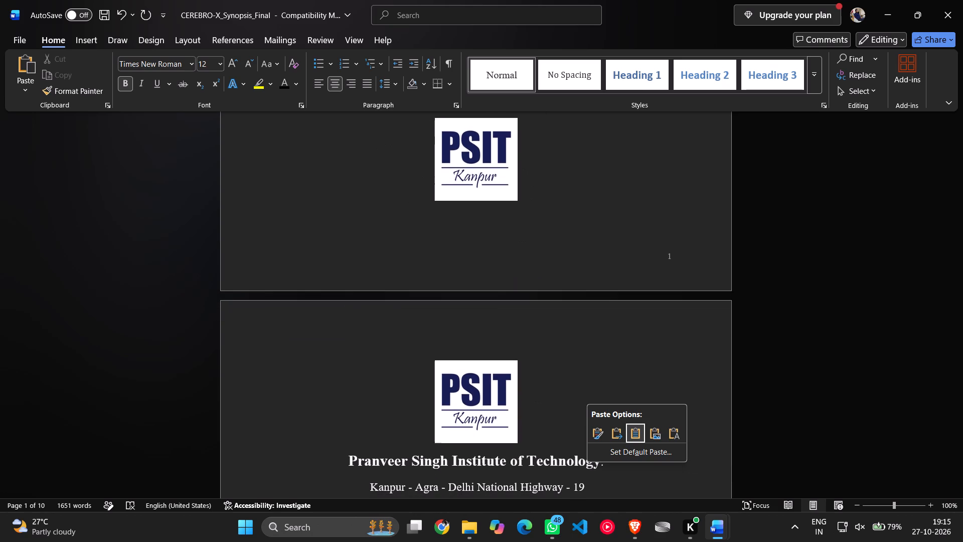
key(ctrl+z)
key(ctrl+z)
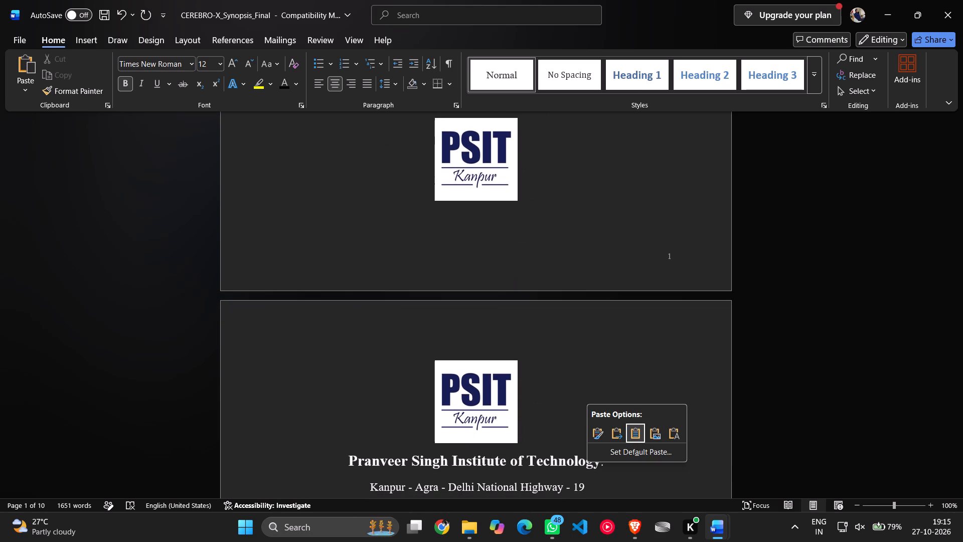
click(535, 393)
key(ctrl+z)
Copy only the "Pranveer Singh Institute of Technology" and "Kanpur - Agra - Delhi National Highway - 19" lines from the format document, and return to the synopsis.
key(alt+Tab)
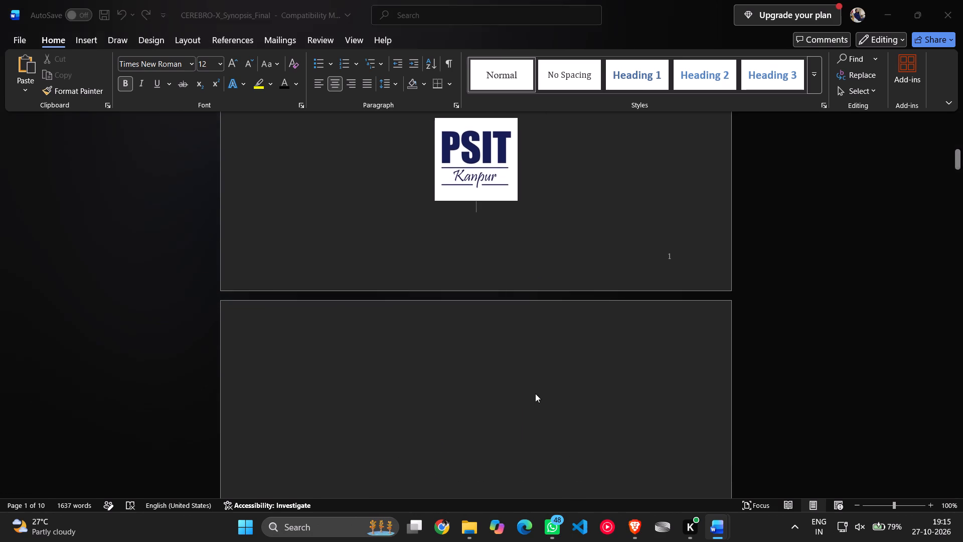
click(588, 380)
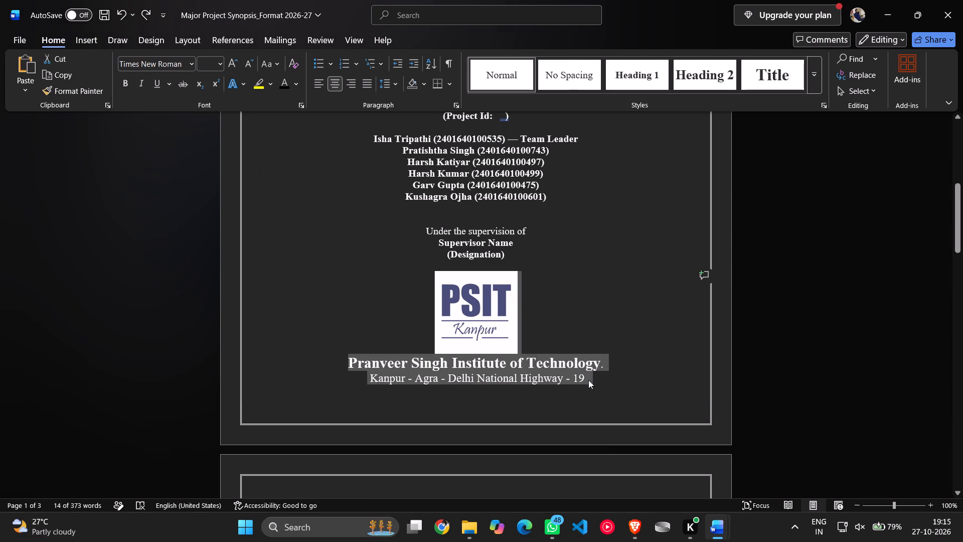
drag(585, 378, 569, 375)
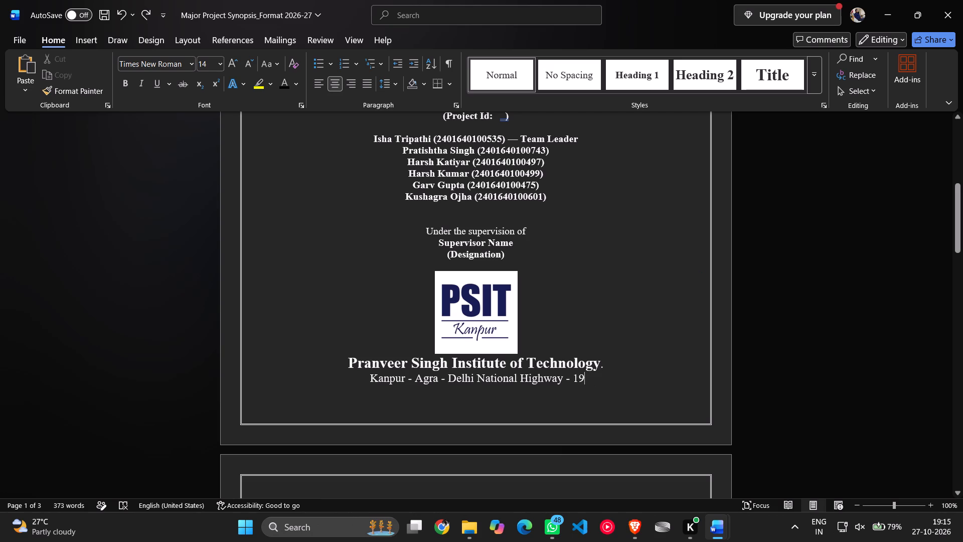
drag(569, 375, 364, 361)
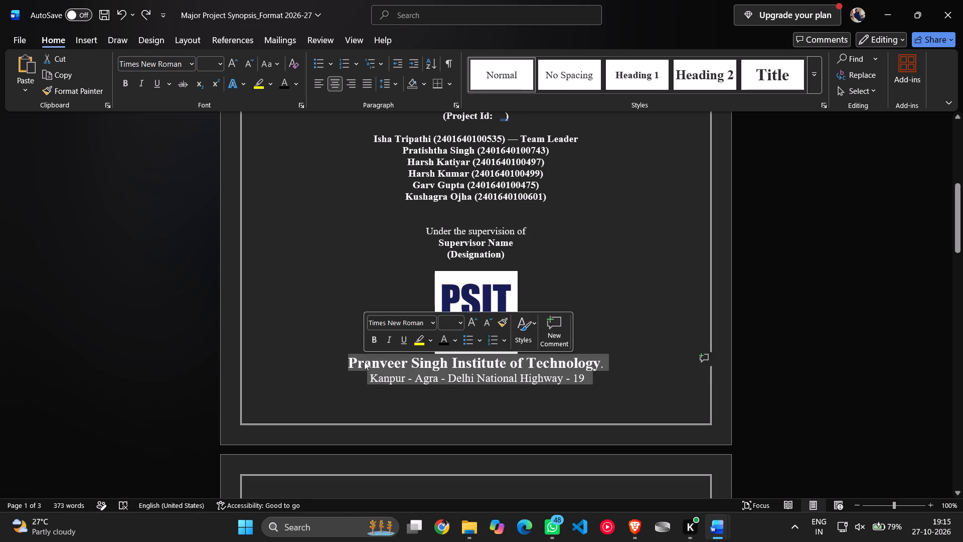
key(ctrl+c)
key(alt+Tab)
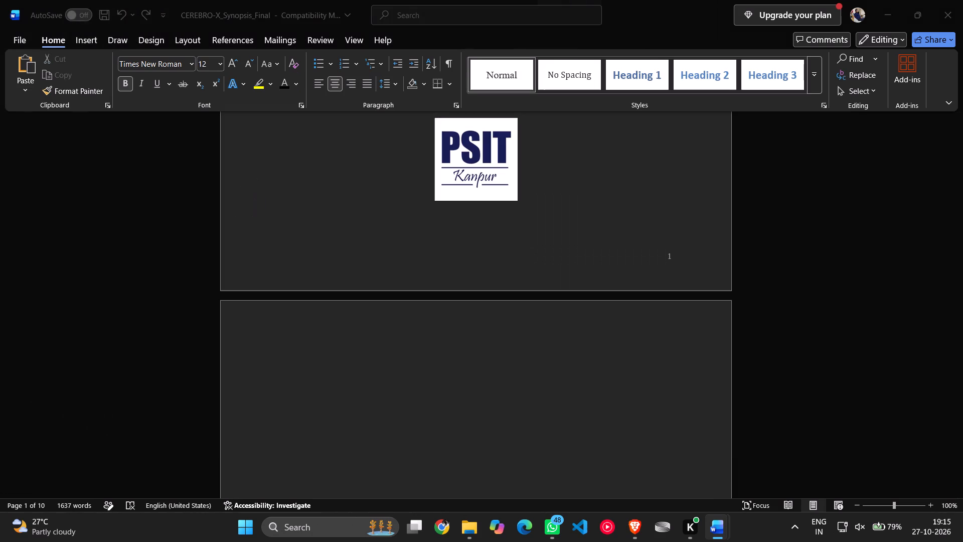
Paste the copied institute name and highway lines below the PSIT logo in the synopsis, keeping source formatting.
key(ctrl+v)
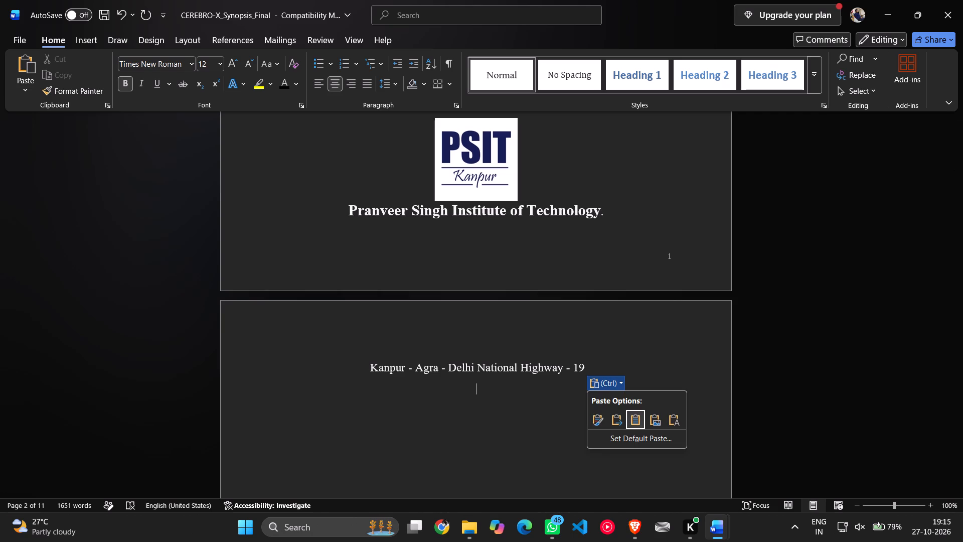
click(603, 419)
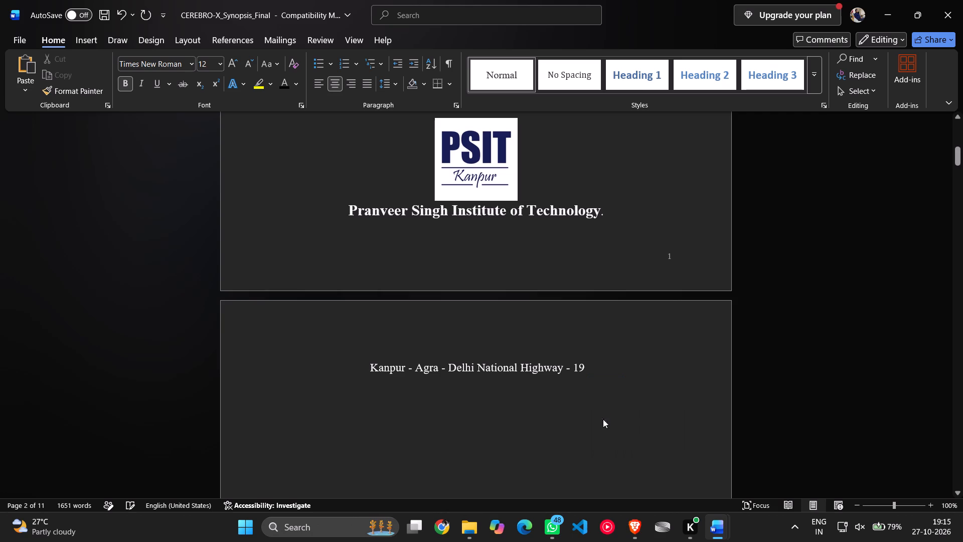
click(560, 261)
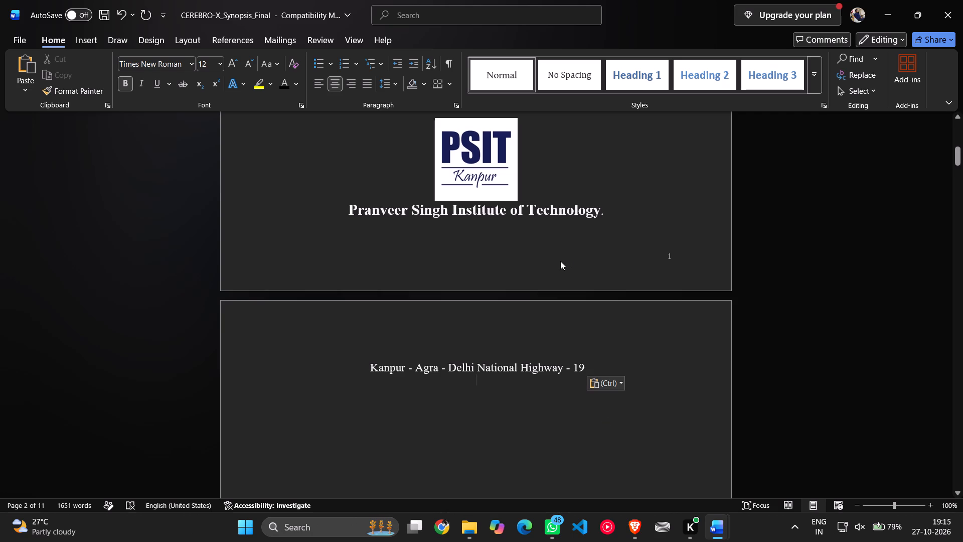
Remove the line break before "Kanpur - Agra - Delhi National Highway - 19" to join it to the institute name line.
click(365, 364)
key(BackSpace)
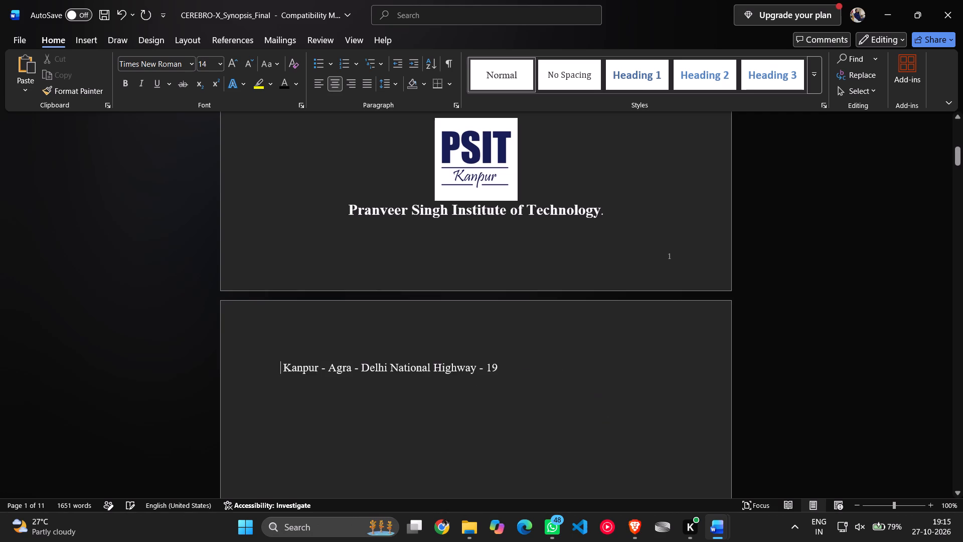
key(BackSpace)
Compare the synopsis title page with the format document's title page, examining the spacing and position of the logo and institute lines.
scroll(365, 364, up, 6)
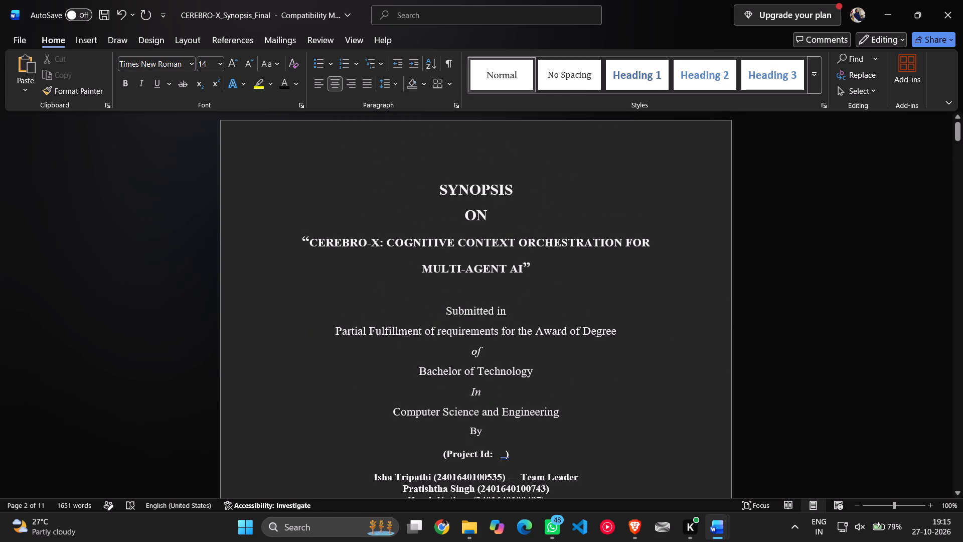
key(alt+Tab)
scroll(365, 364, up, 6)
key(alt+Tab)
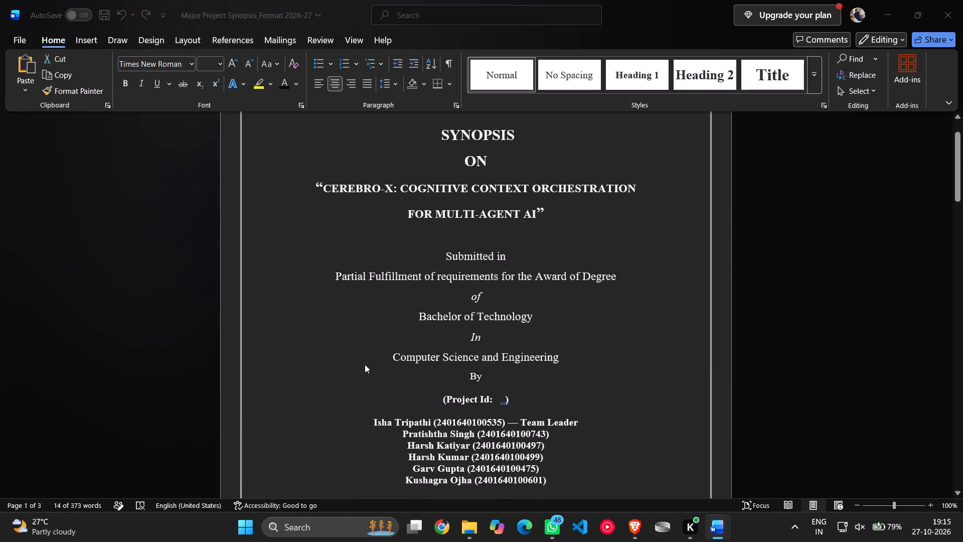
scroll(365, 364, right, 1)
scroll(365, 364, down, 2)
key(alt+Tab)
scroll(365, 364, up, 2)
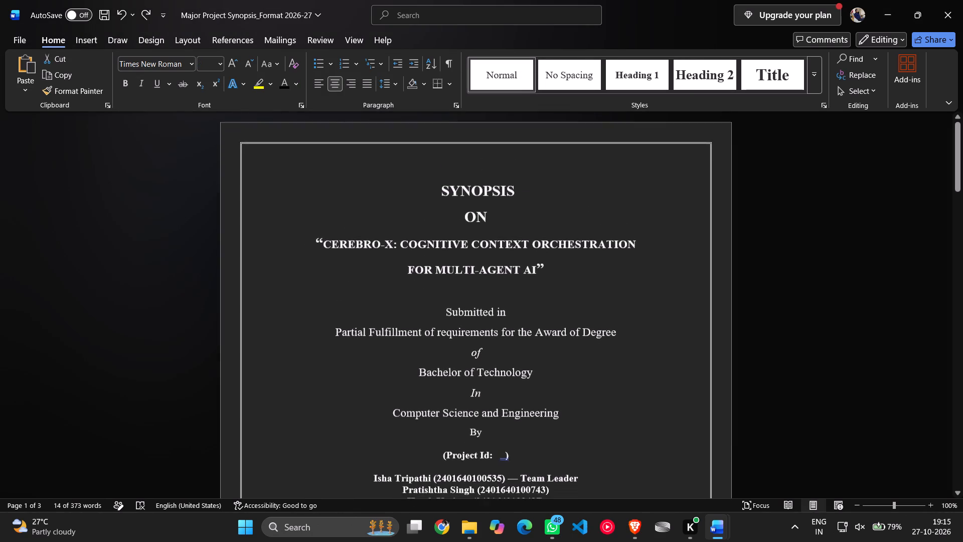
scroll(365, 364, down, 5)
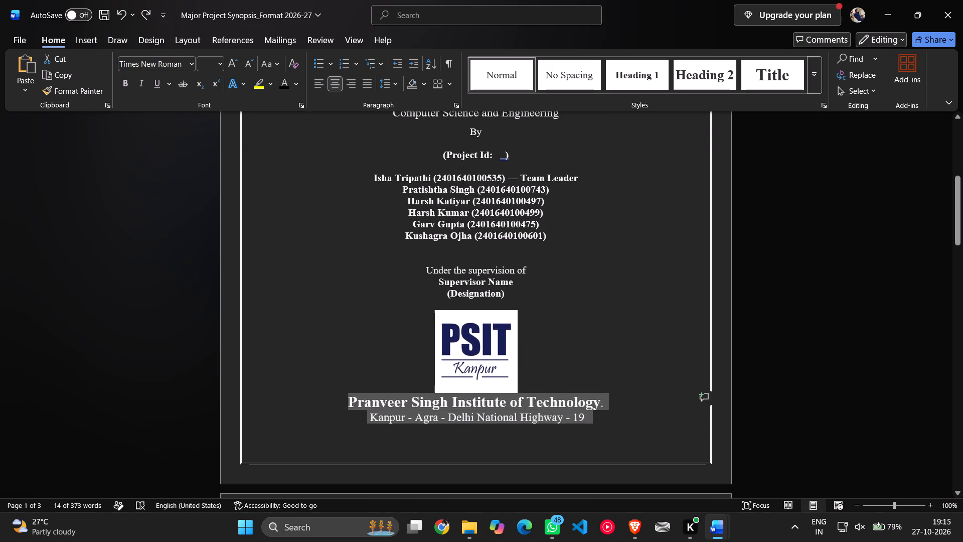
scroll(365, 364, down, 1)
key(alt+Tab)
scroll(365, 364, down, 3)
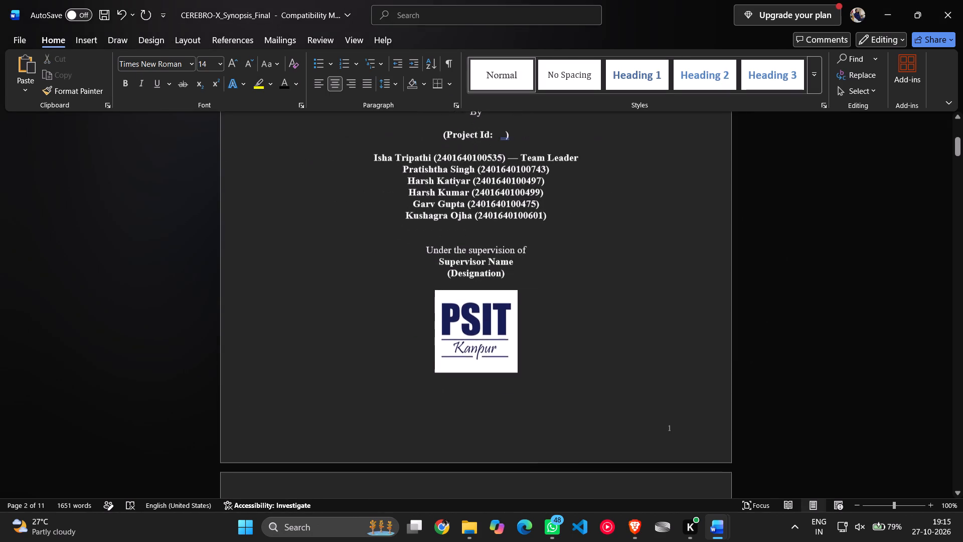
scroll(365, 364, down, 3)
key(alt+Tab)
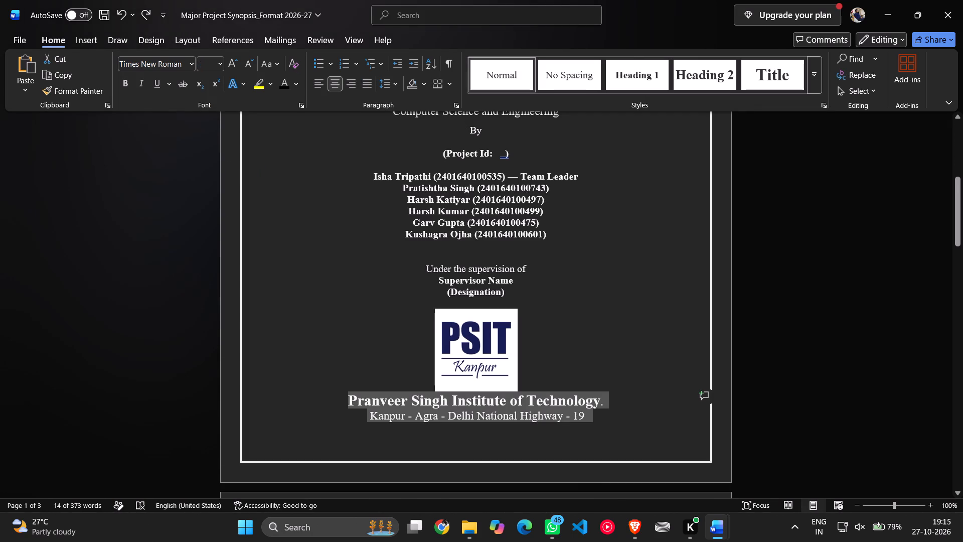
key(alt+Tab)
scroll(554, 321, up, 1)
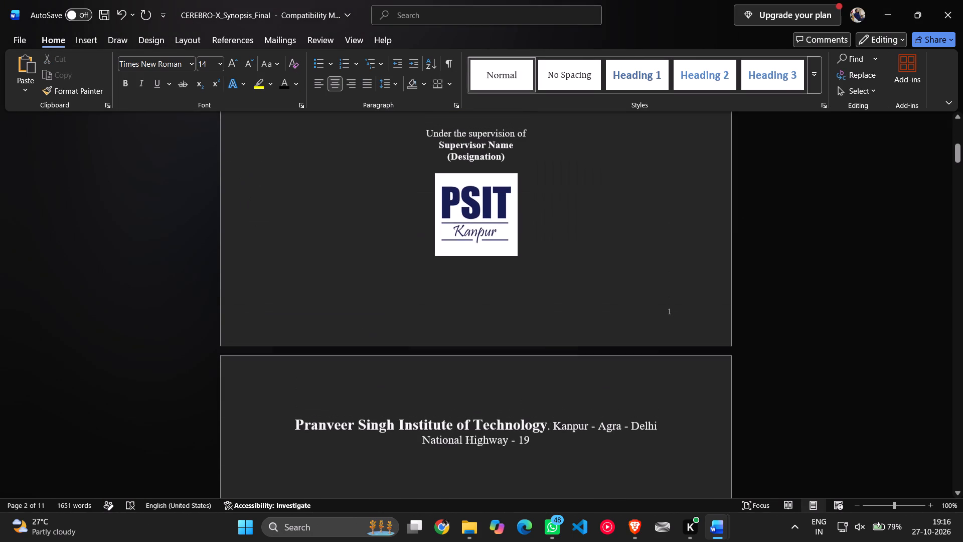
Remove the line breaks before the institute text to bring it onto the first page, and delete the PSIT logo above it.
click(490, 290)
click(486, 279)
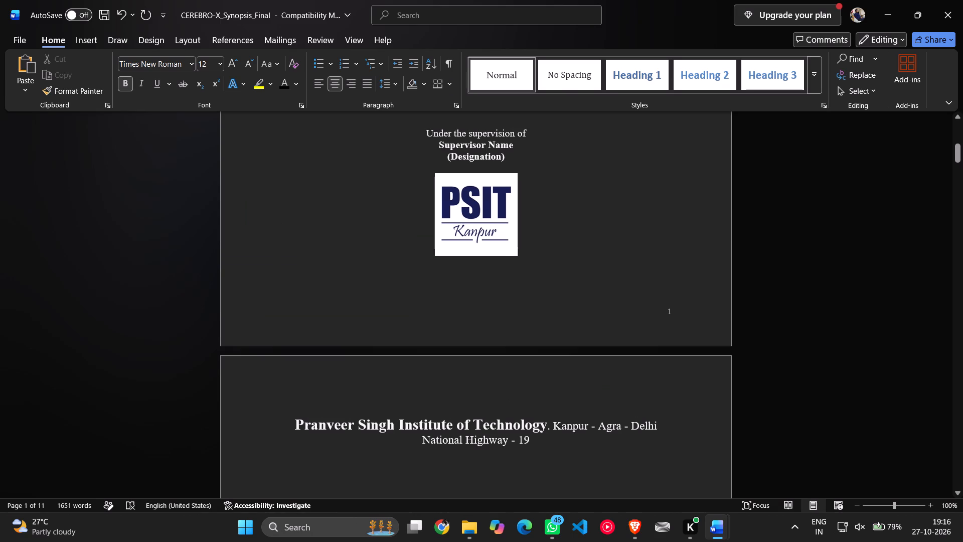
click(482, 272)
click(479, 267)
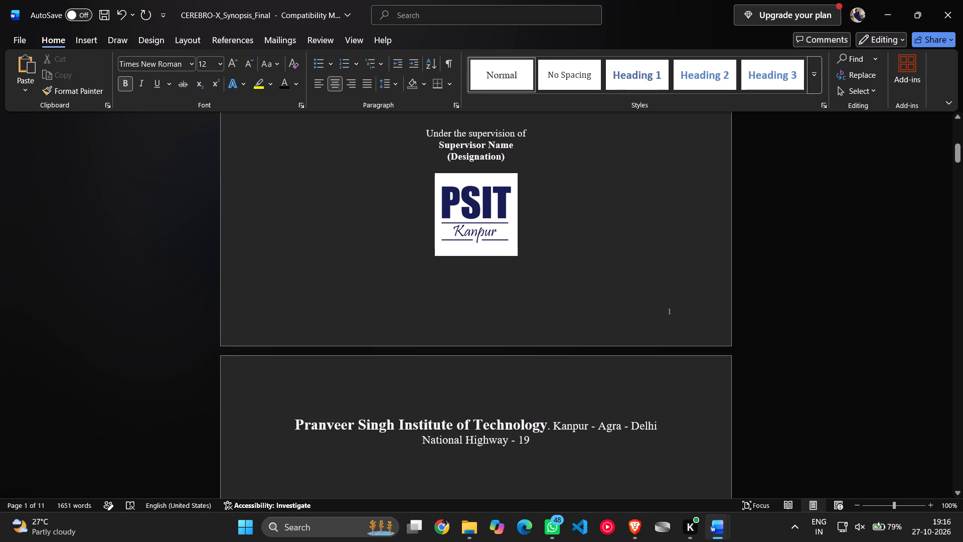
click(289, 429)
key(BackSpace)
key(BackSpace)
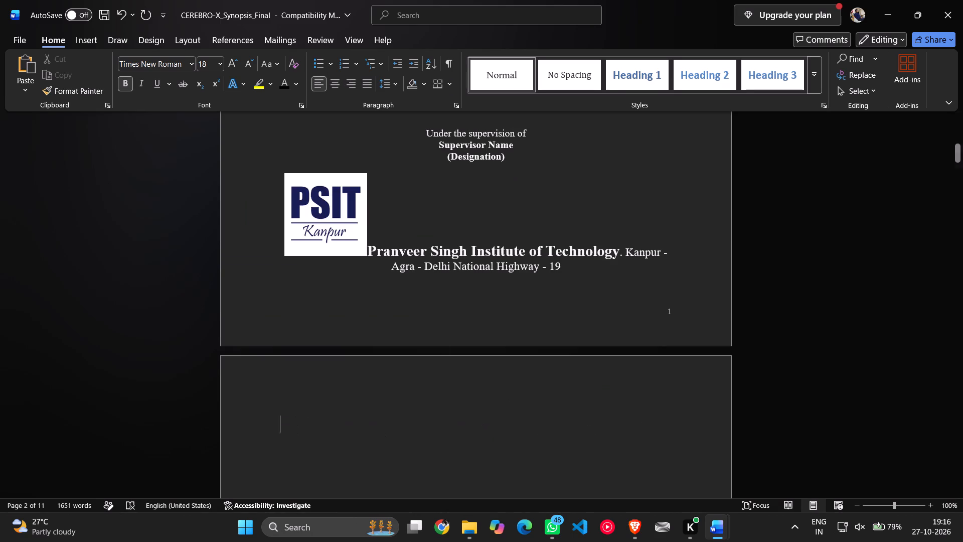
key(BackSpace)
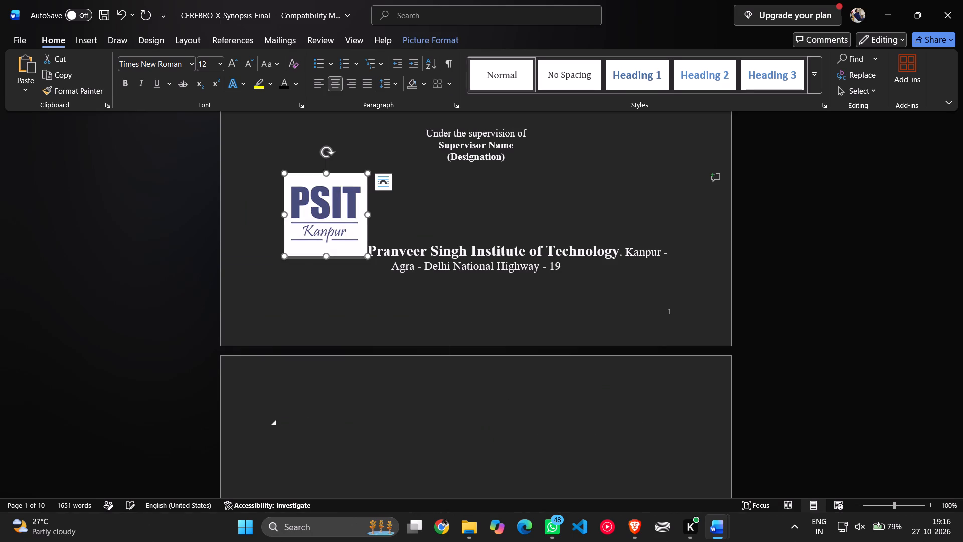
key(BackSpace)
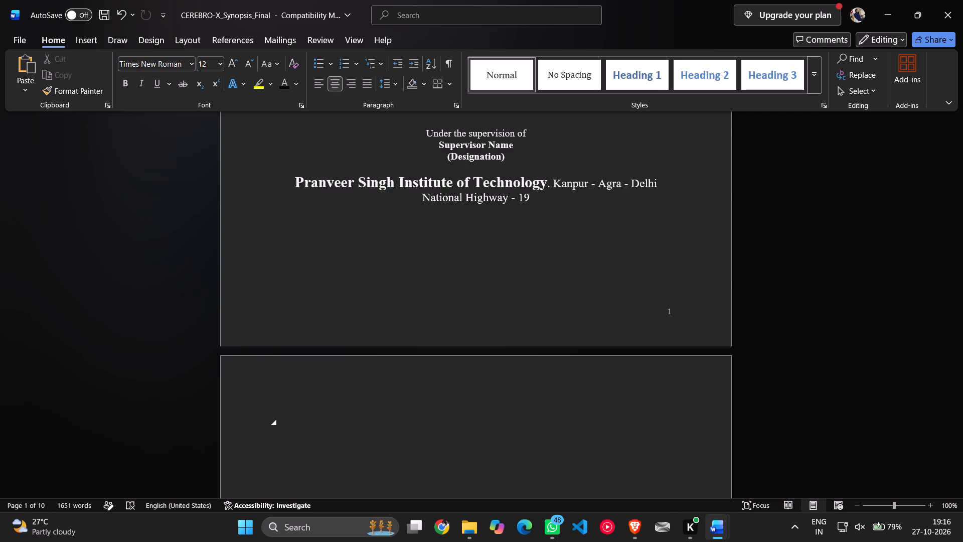
Compare the synopsis title page with the format document's again, examining the vertical layout from the heading down to the institute lines.
scroll(271, 368, up, 2)
key(alt+Tab)
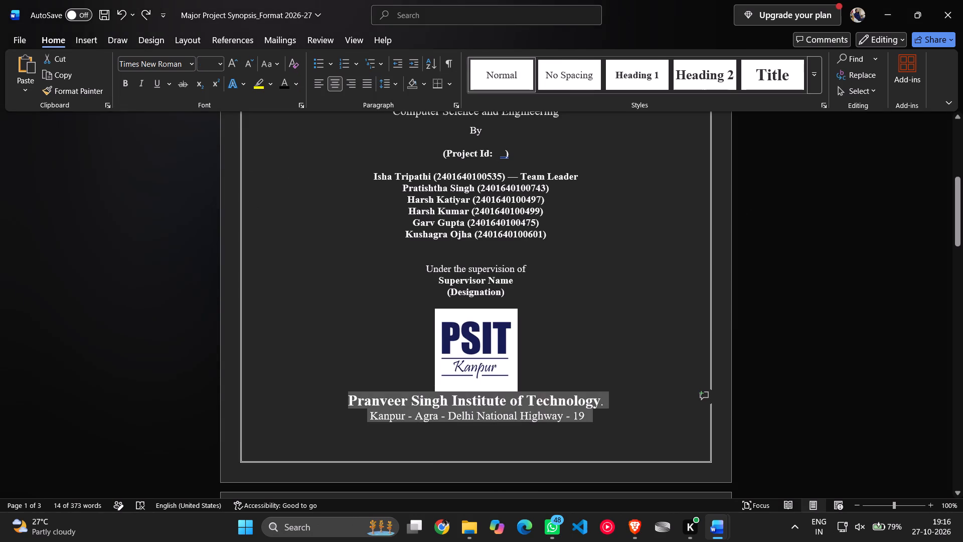
key(alt+Tab)
scroll(256, 363, up, 3)
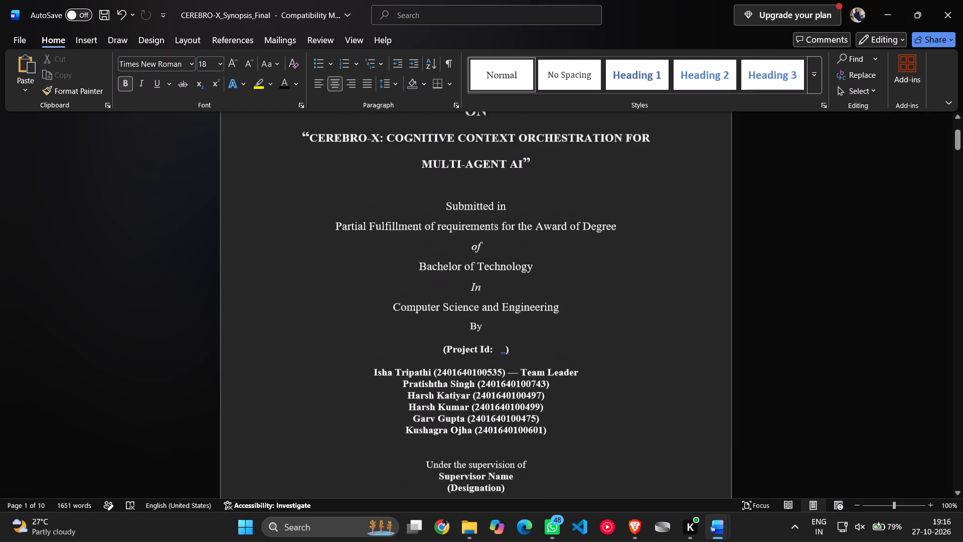
scroll(256, 363, up, 2)
key(alt+Tab)
key(alt+Tab)
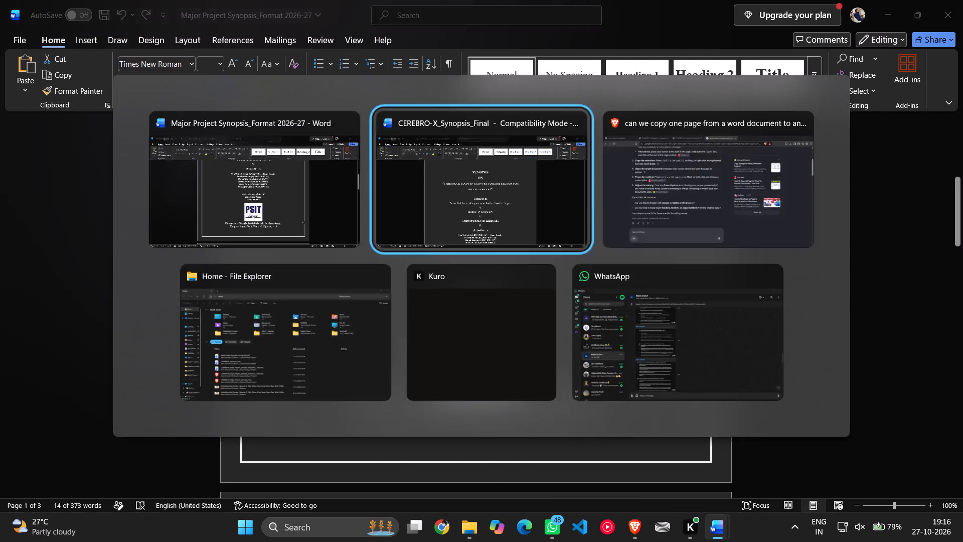
scroll(256, 363, down, 2)
scroll(256, 363, up, 1)
scroll(256, 363, down, 2)
scroll(256, 363, up, 1)
scroll(256, 363, down, 1)
scroll(256, 363, up, 2)
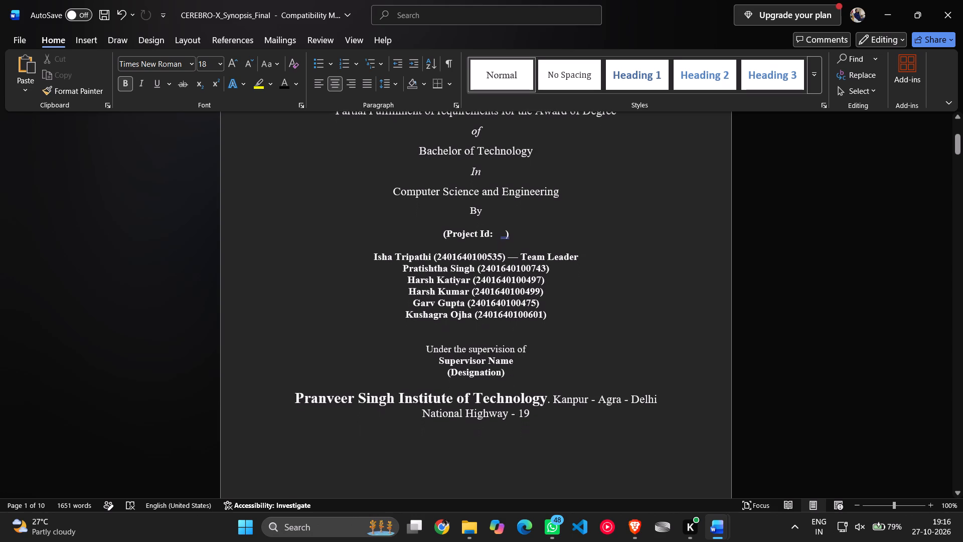
scroll(256, 363, up, 3)
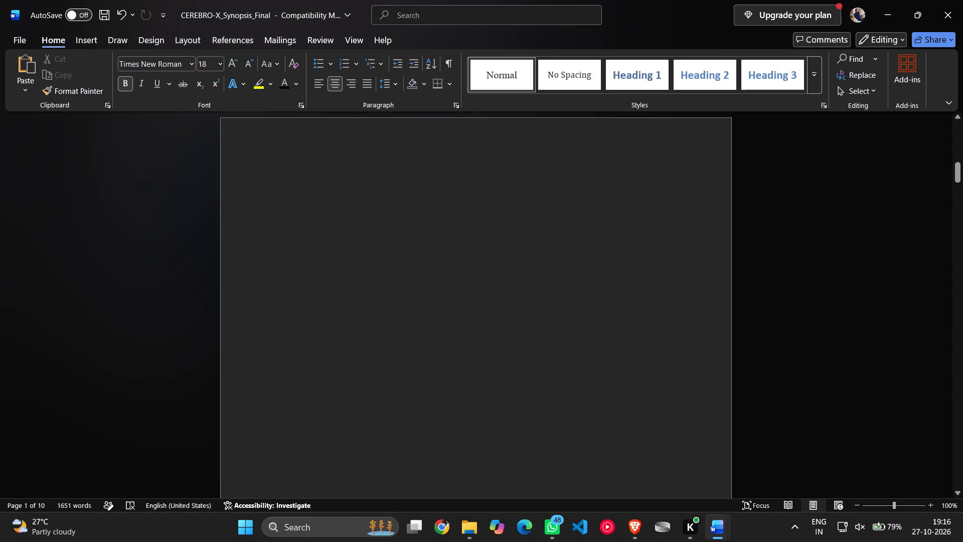
scroll(256, 363, up, 3)
key(alt+Tab)
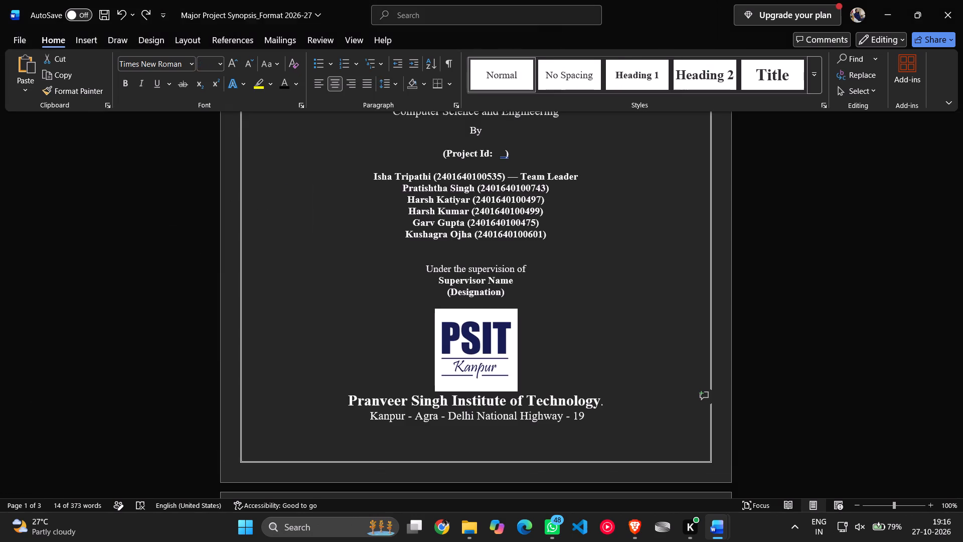
key(alt+Tab)
scroll(256, 363, right, 1)
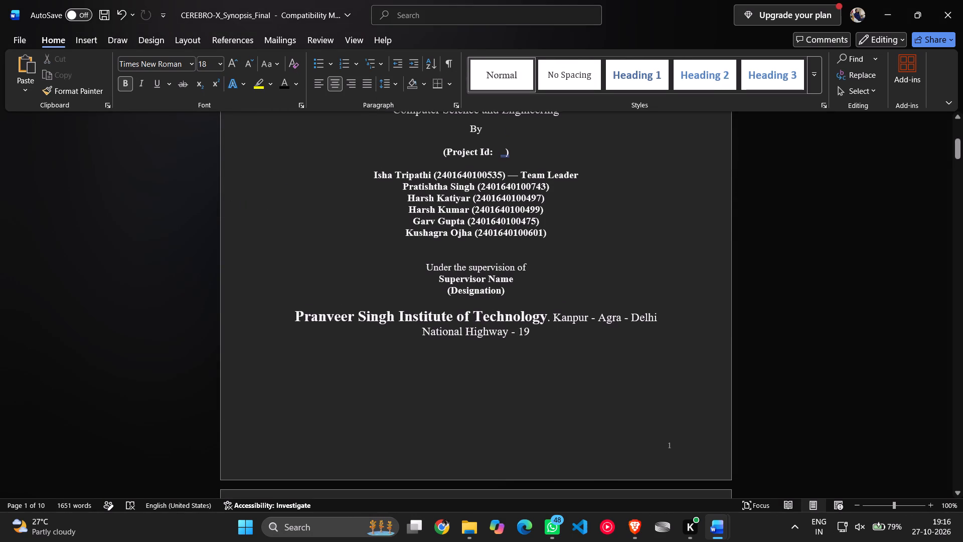
scroll(256, 363, right, 1)
key(alt+Tab)
key(alt+Tab)
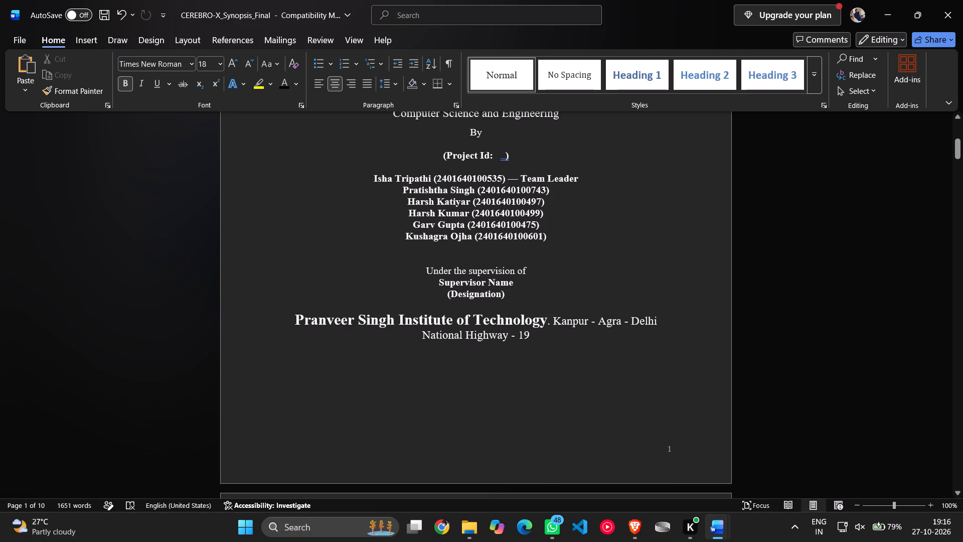
scroll(256, 363, down, 1)
scroll(256, 363, up, 1)
scroll(256, 363, down, 1)
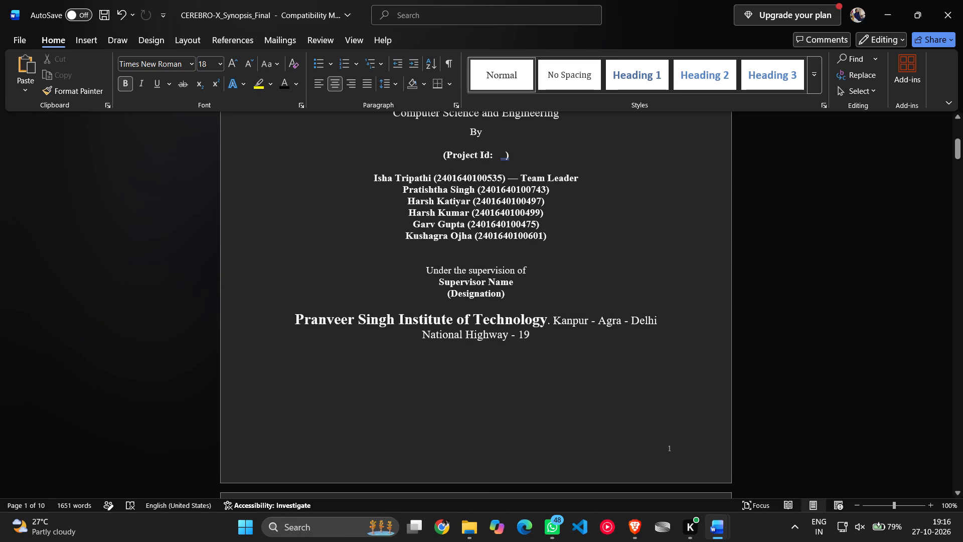
key(alt+Tab)
key(alt+Tab)
key(alt+Tab)
key(alt+Tab)
key(alt+Tab)
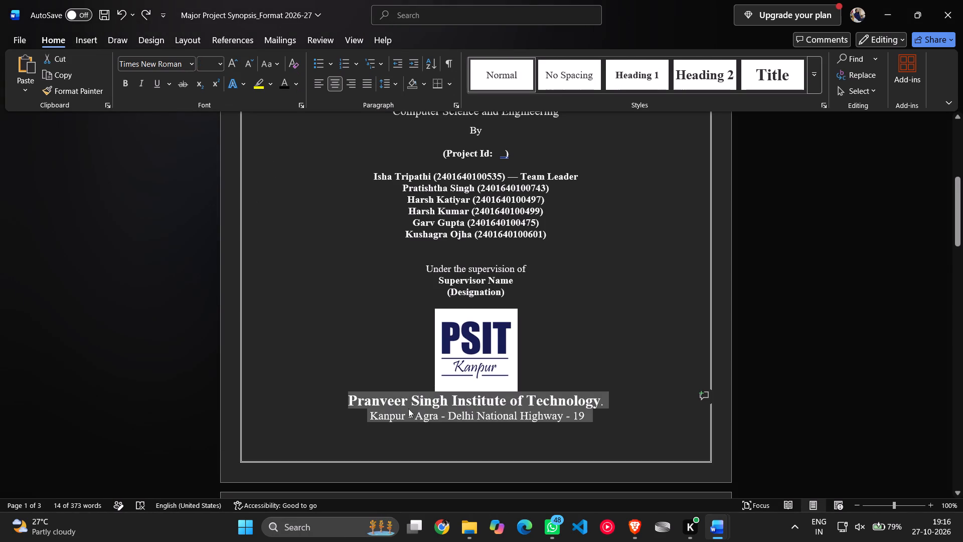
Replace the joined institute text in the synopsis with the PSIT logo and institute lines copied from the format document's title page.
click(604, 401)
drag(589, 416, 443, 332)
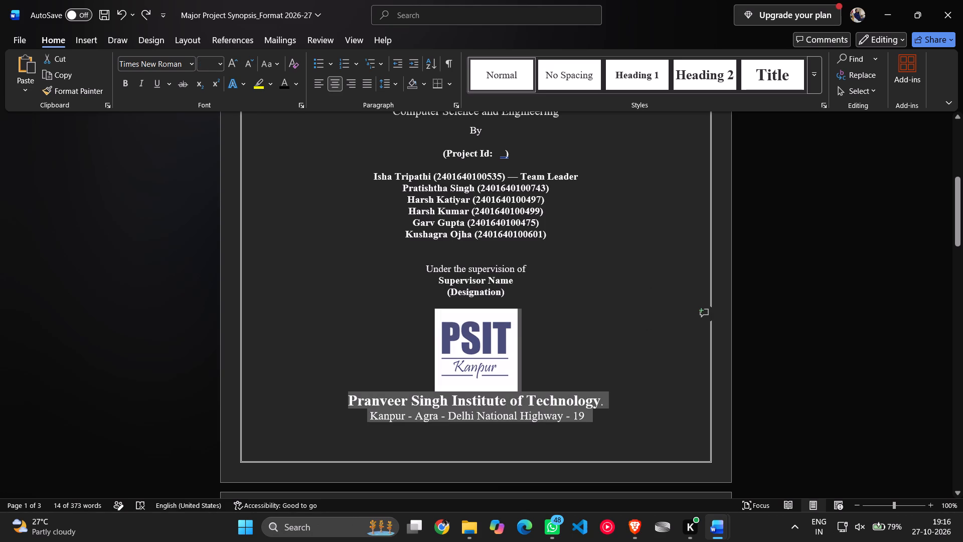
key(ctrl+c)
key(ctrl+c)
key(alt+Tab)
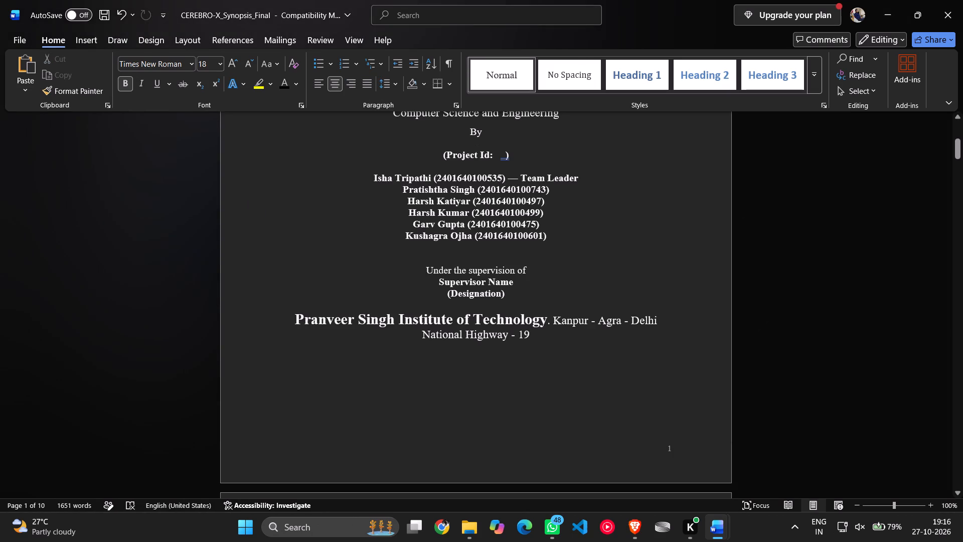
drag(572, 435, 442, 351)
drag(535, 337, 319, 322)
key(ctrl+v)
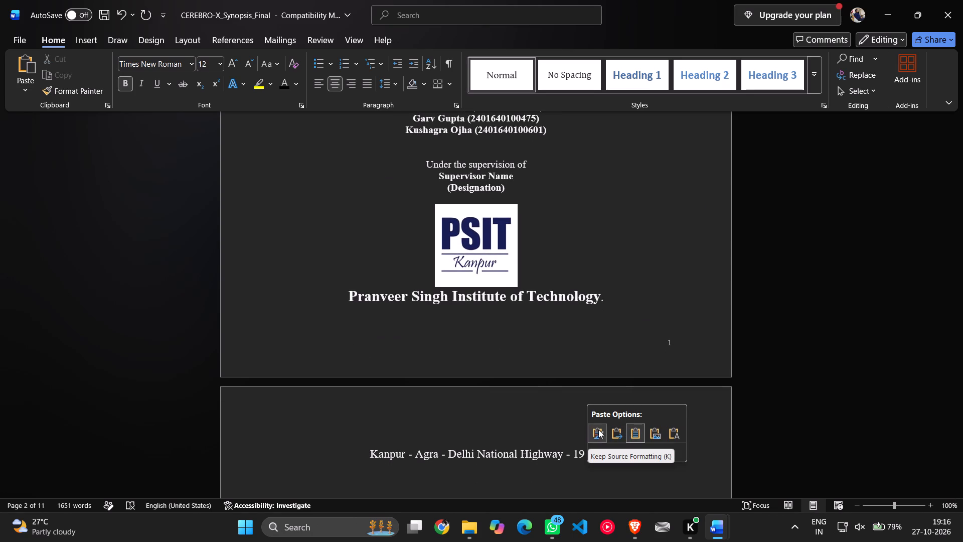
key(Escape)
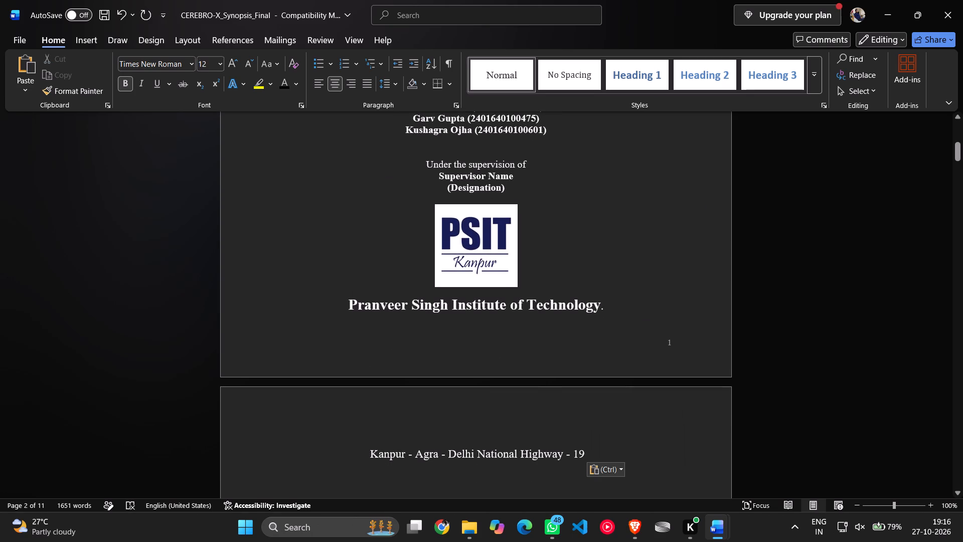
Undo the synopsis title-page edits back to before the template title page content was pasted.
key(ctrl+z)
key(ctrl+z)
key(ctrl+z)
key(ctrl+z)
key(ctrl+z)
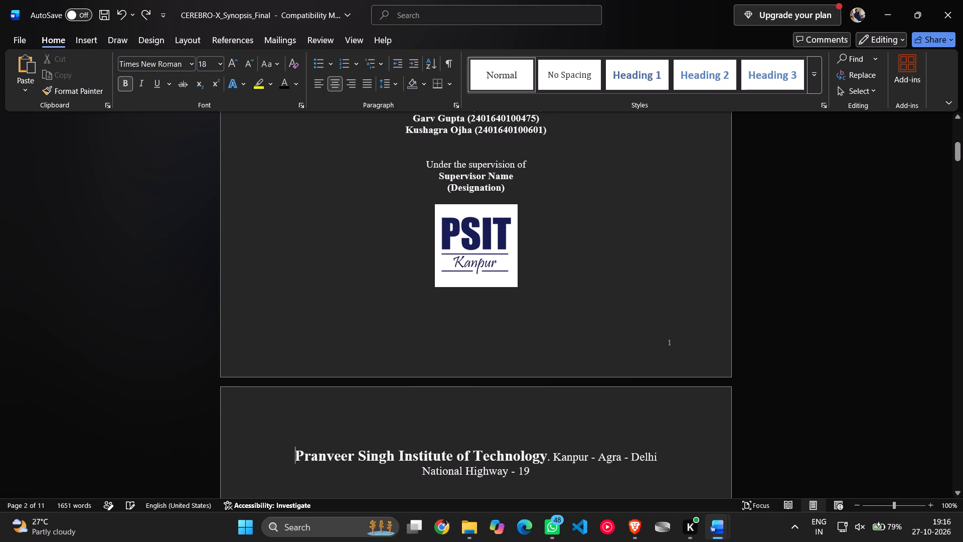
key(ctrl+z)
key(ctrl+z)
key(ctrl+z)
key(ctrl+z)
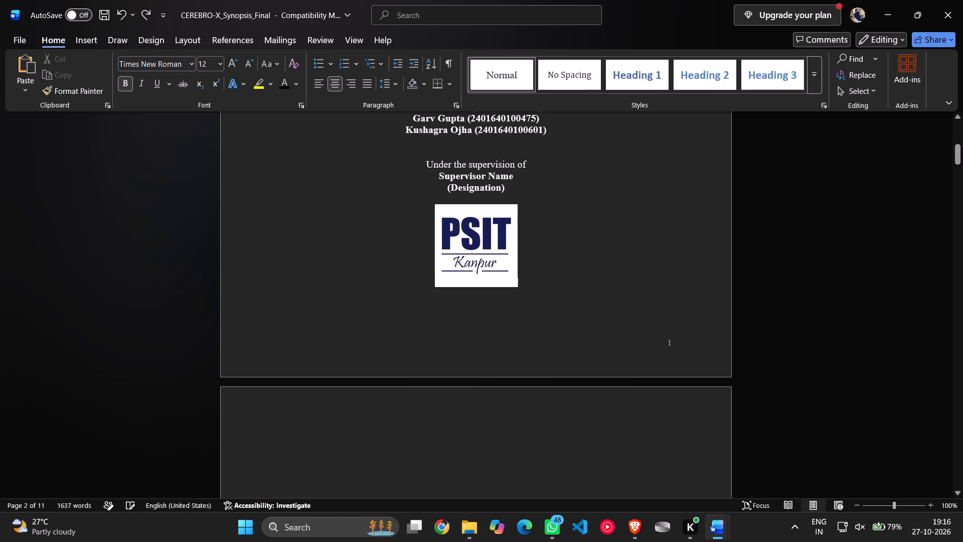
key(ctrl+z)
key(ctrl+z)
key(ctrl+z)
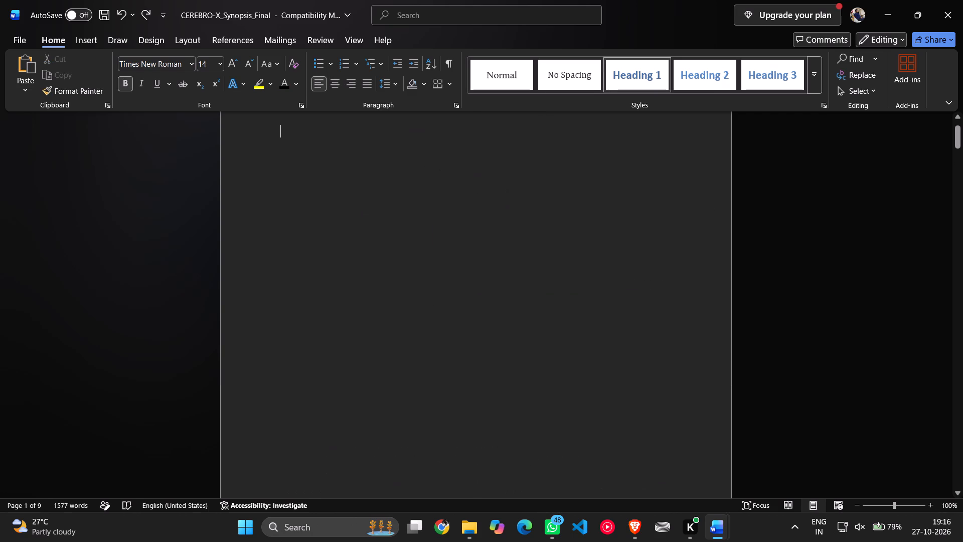
Undo the remaining synopsis edits back to the original title page with the PSIT KANPUR text heading.
scroll(598, 430, down, 4)
scroll(598, 430, up, 3)
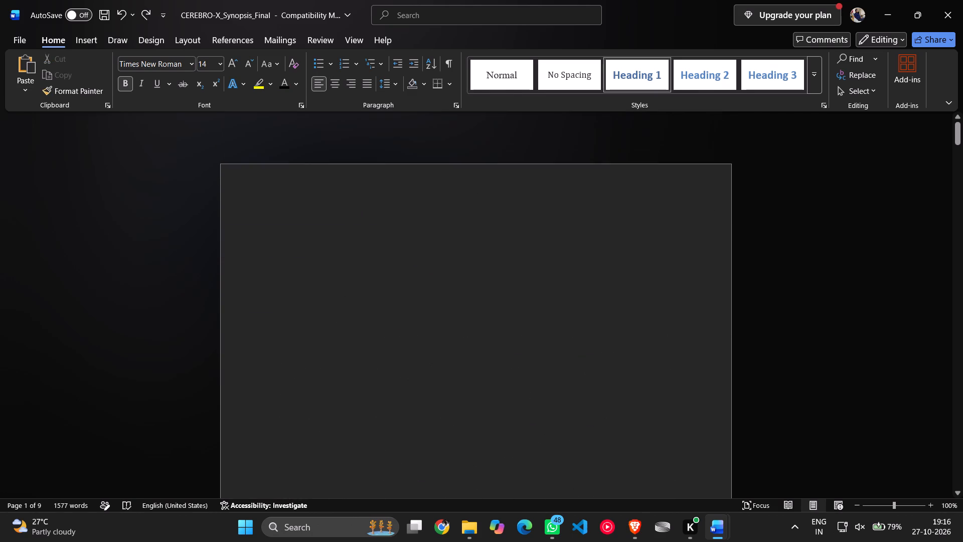
scroll(598, 430, up, 1)
key(ctrl+z)
scroll(598, 430, down, 5)
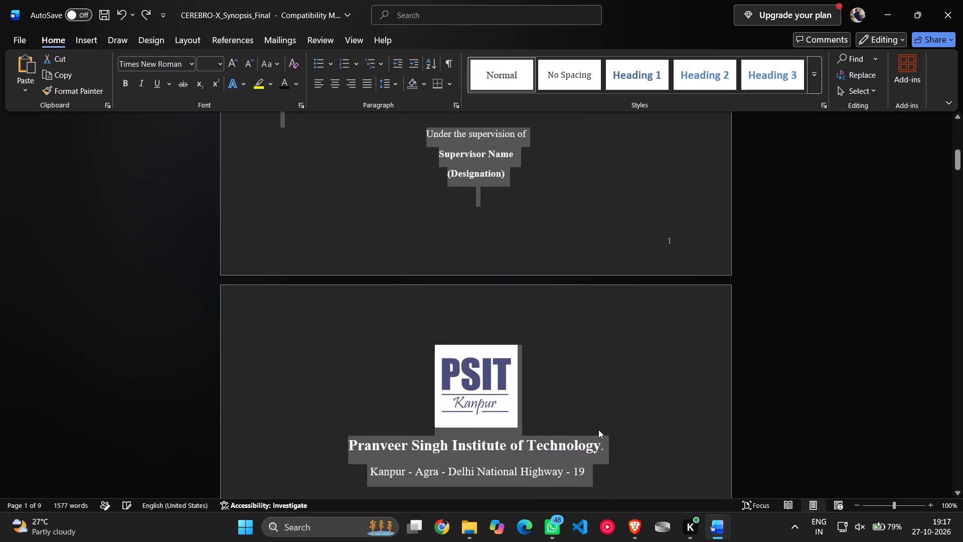
scroll(598, 430, down, 3)
key(ctrl+z)
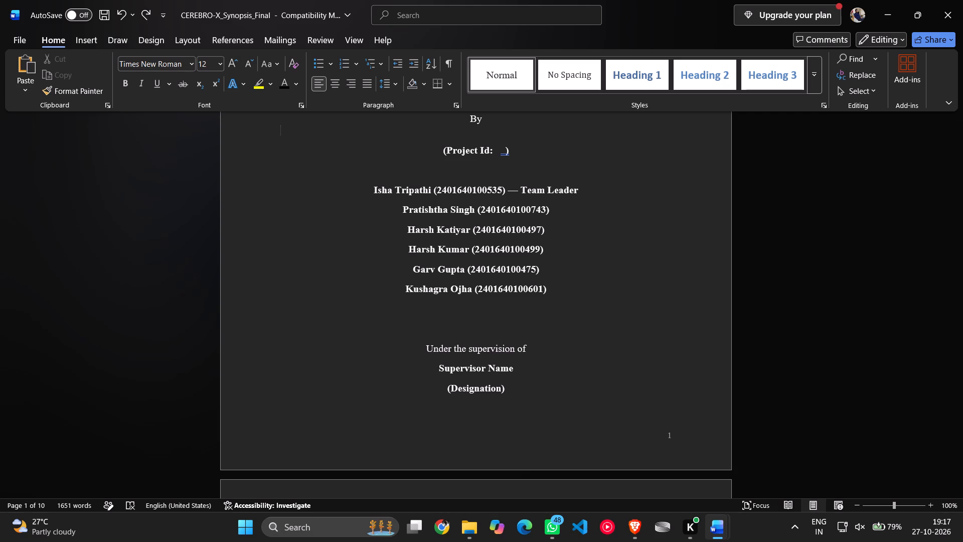
scroll(598, 430, down, 2)
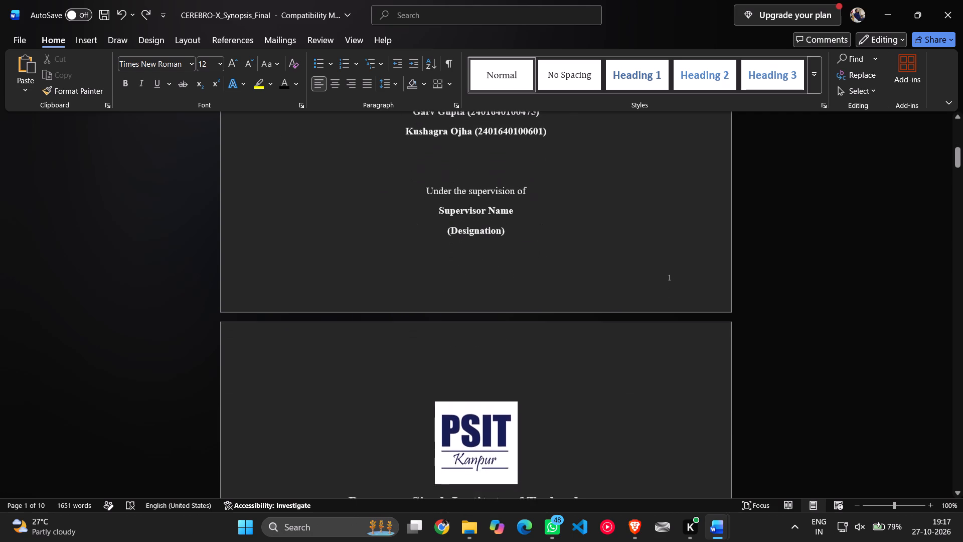
scroll(598, 430, down, 11)
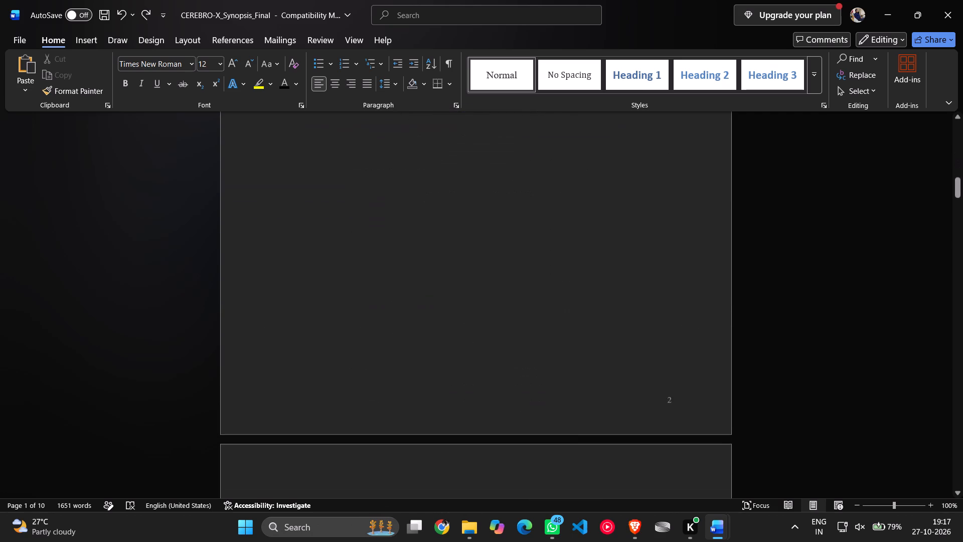
scroll(598, 430, up, 2)
key(ctrl+z)
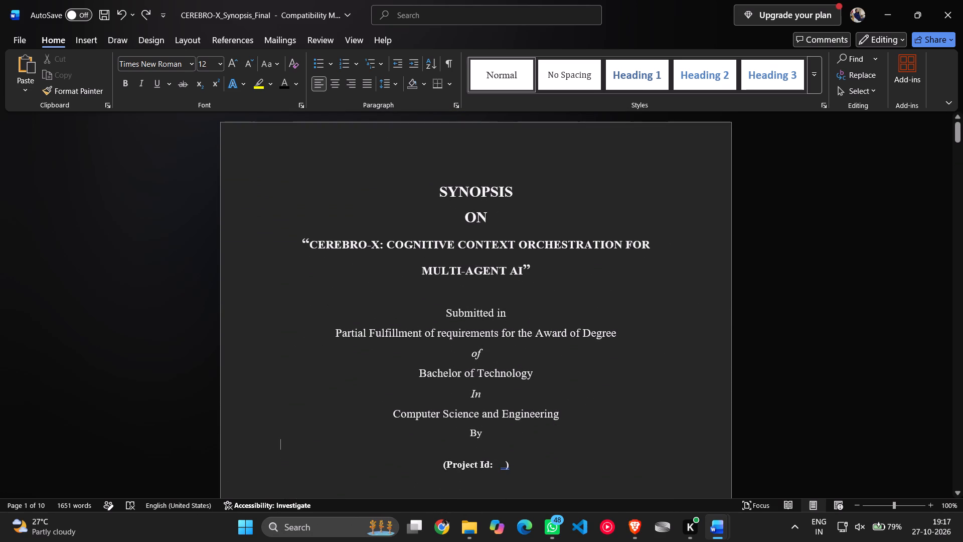
scroll(598, 430, down, 5)
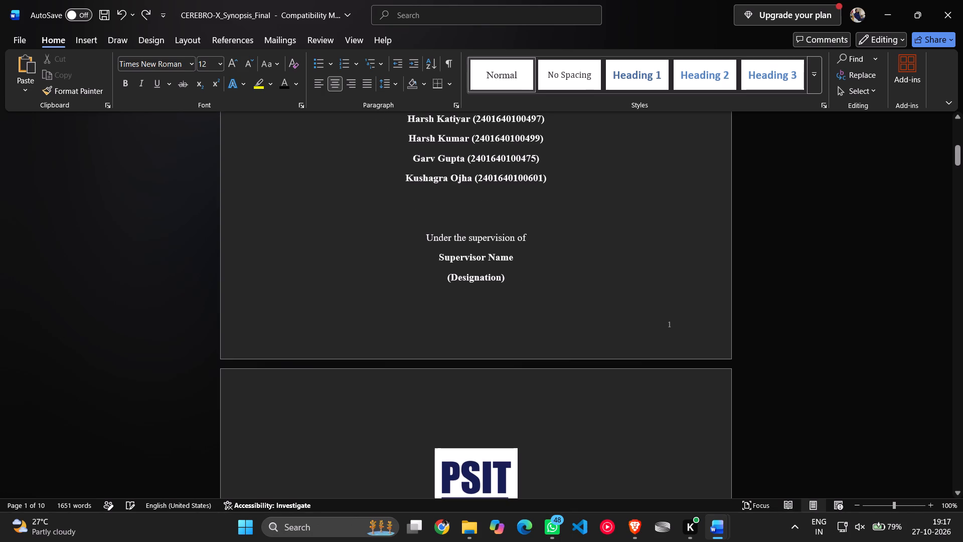
key(ctrl+z)
key(ctrl+z)
scroll(598, 430, down, 4)
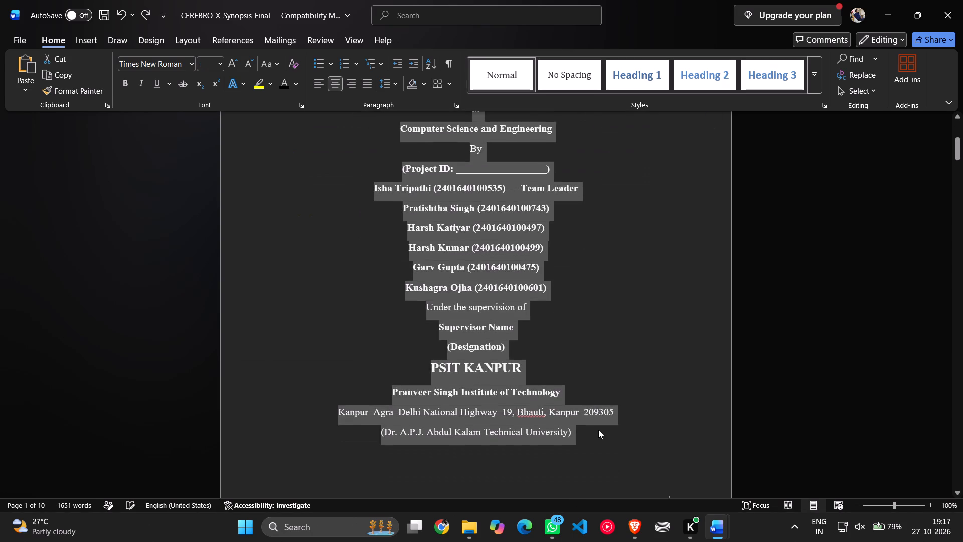
scroll(598, 430, down, 4)
scroll(598, 430, up, 1)
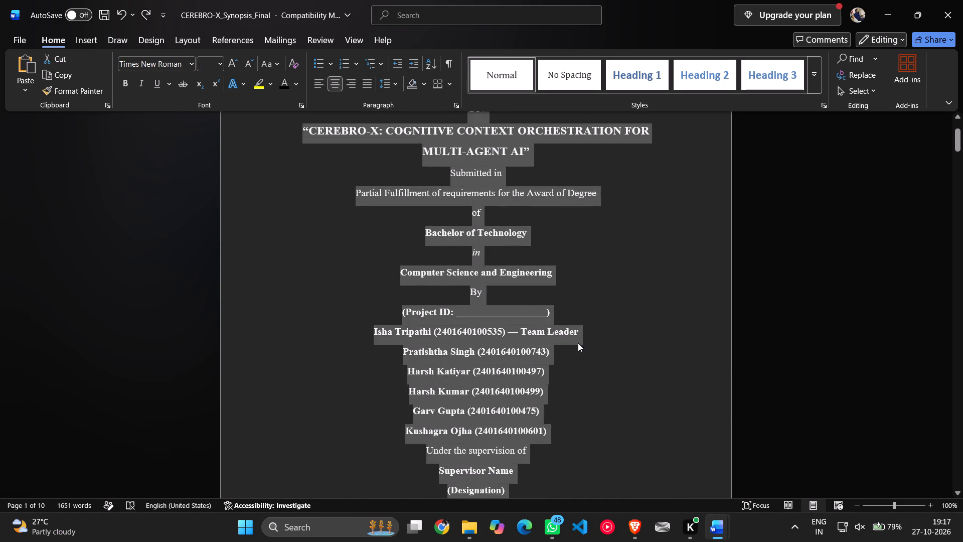
click(578, 343)
Review the synopsis from the Introduction to the IEEE-format references, examining the section content and page layout.
scroll(578, 343, down, 7)
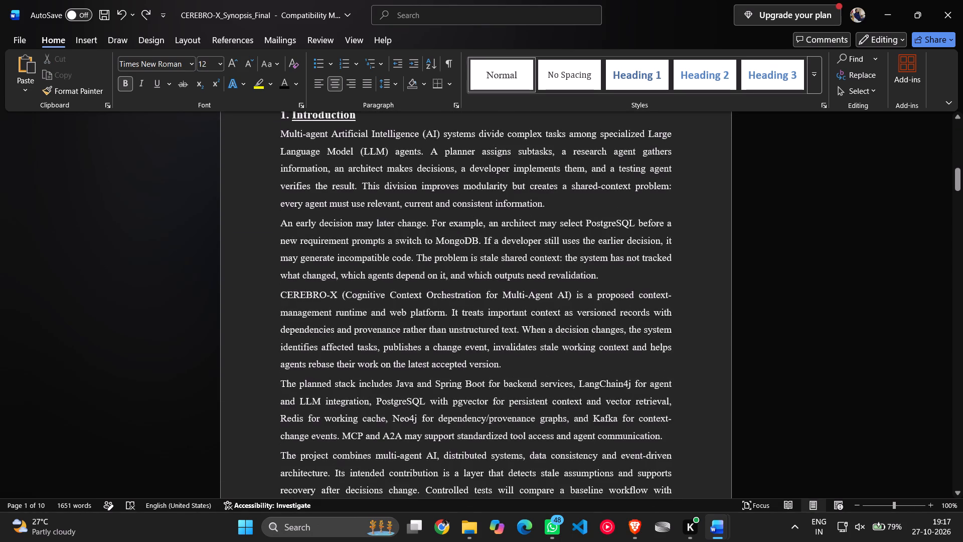
scroll(578, 343, down, 11)
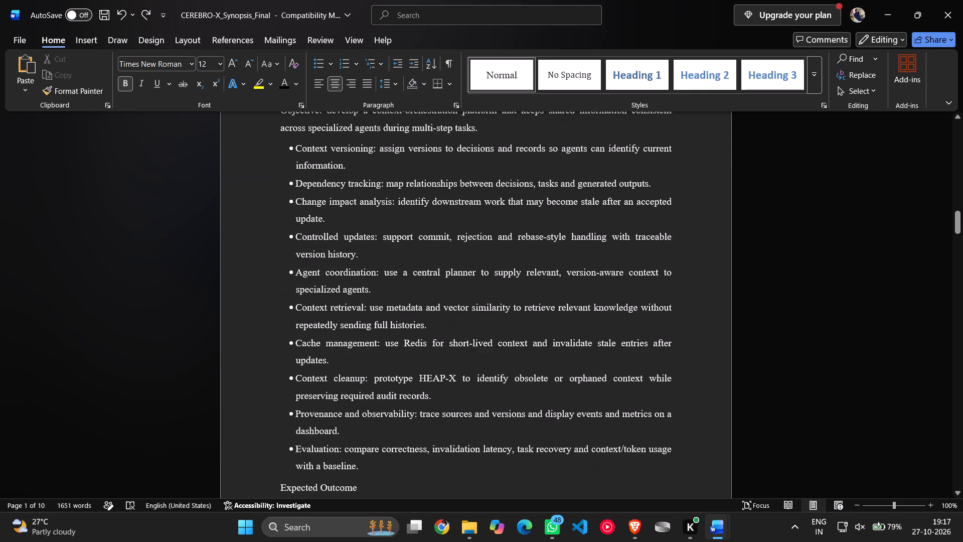
scroll(578, 343, down, 11)
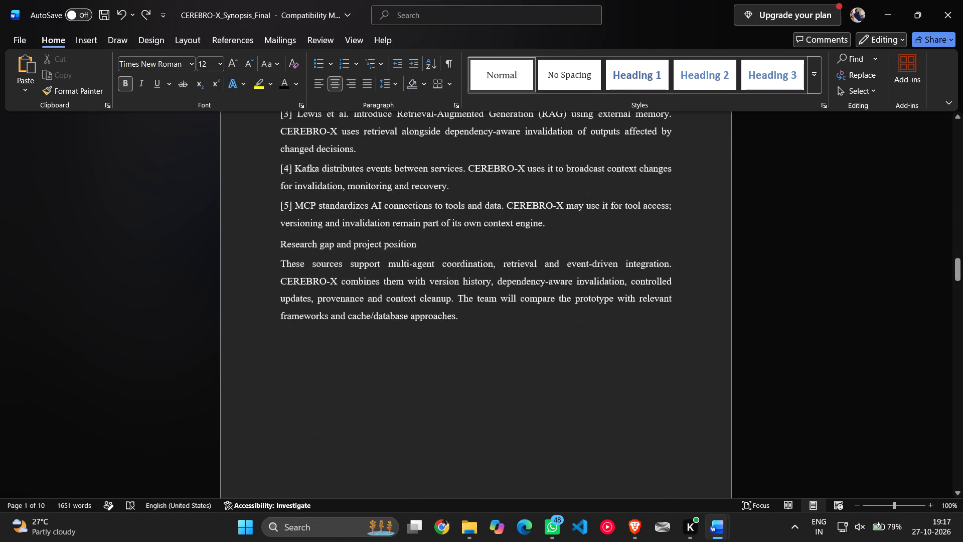
scroll(578, 343, down, 11)
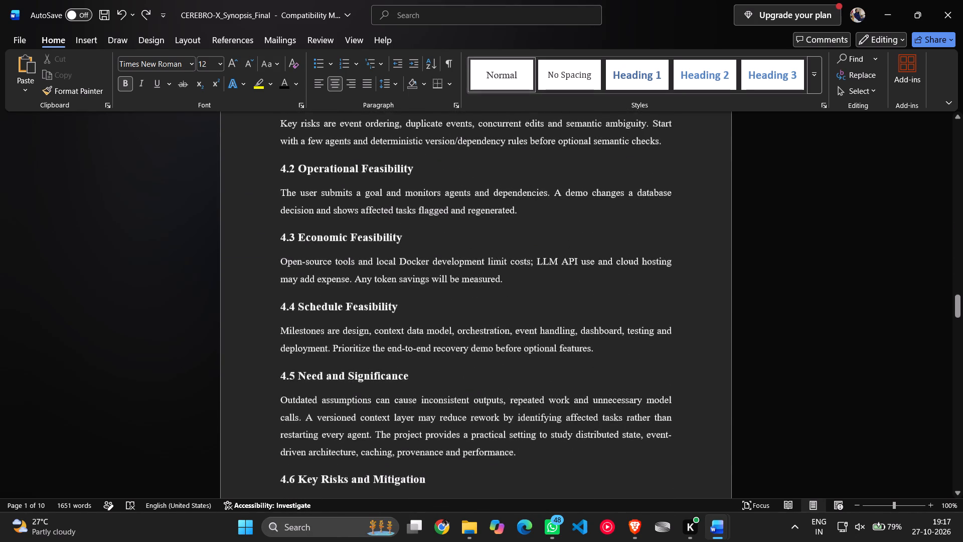
scroll(578, 343, down, 9)
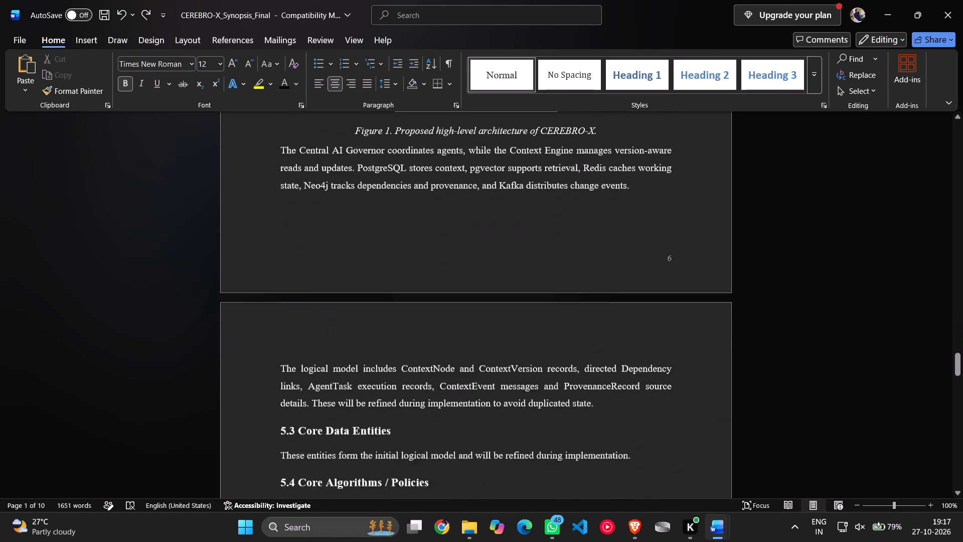
scroll(578, 343, down, 2)
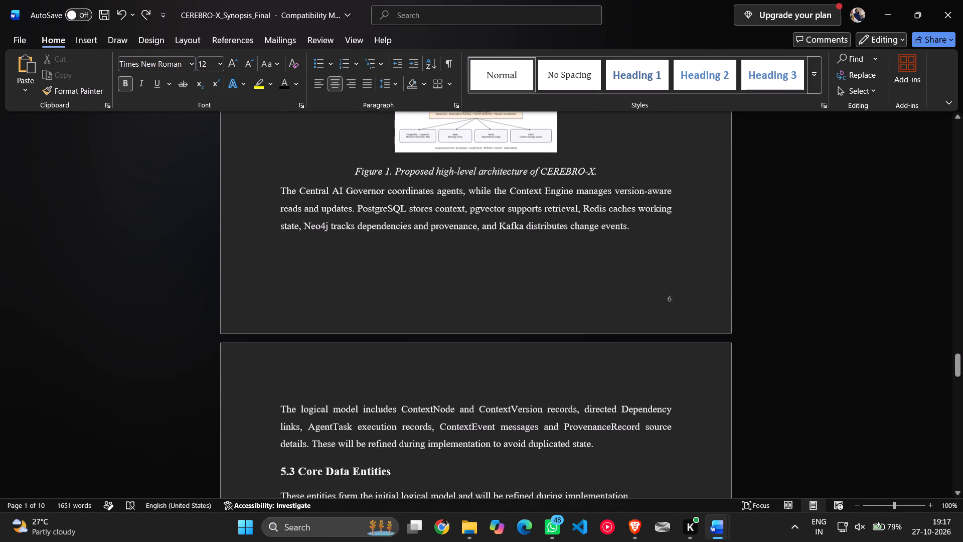
scroll(578, 343, down, 11)
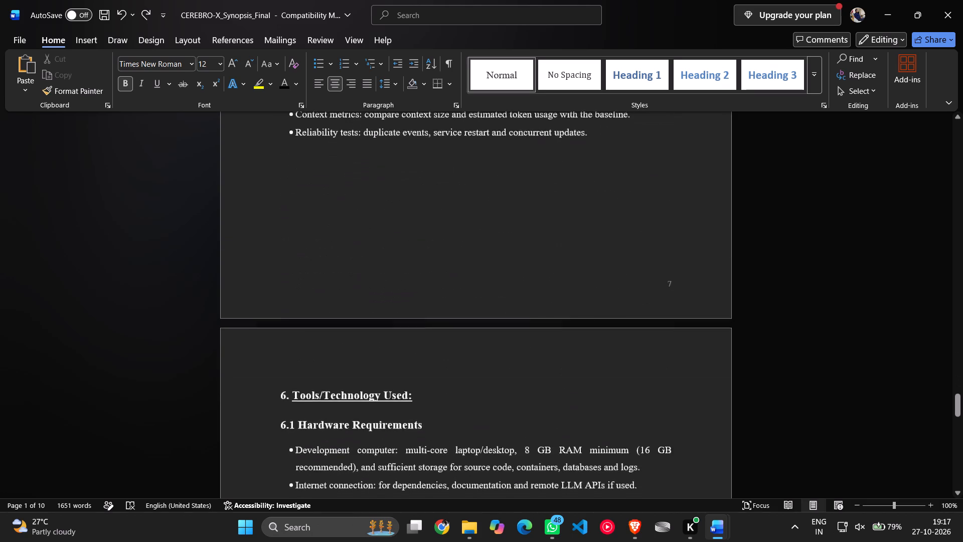
scroll(578, 343, down, 11)
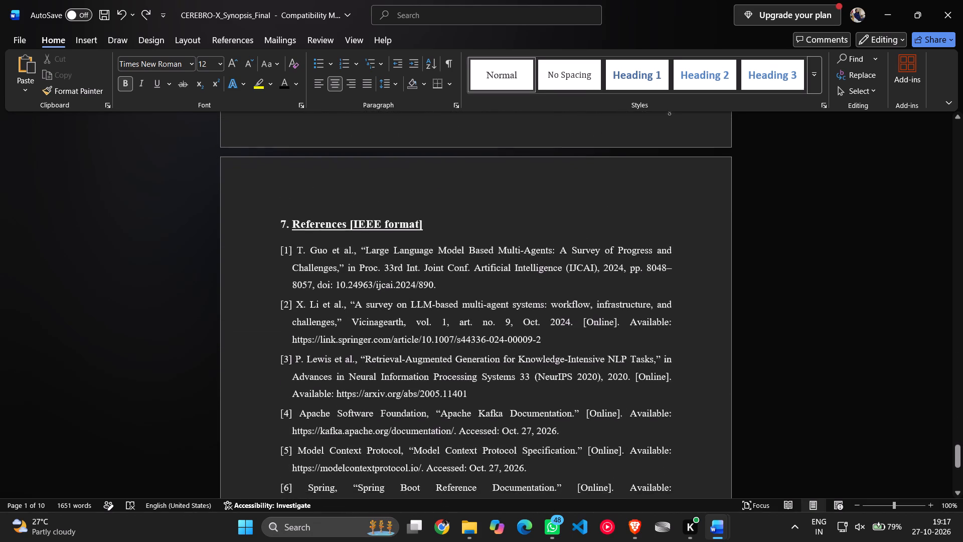
scroll(578, 343, down, 4)
scroll(578, 343, right, 1)
scroll(578, 343, up, 5)
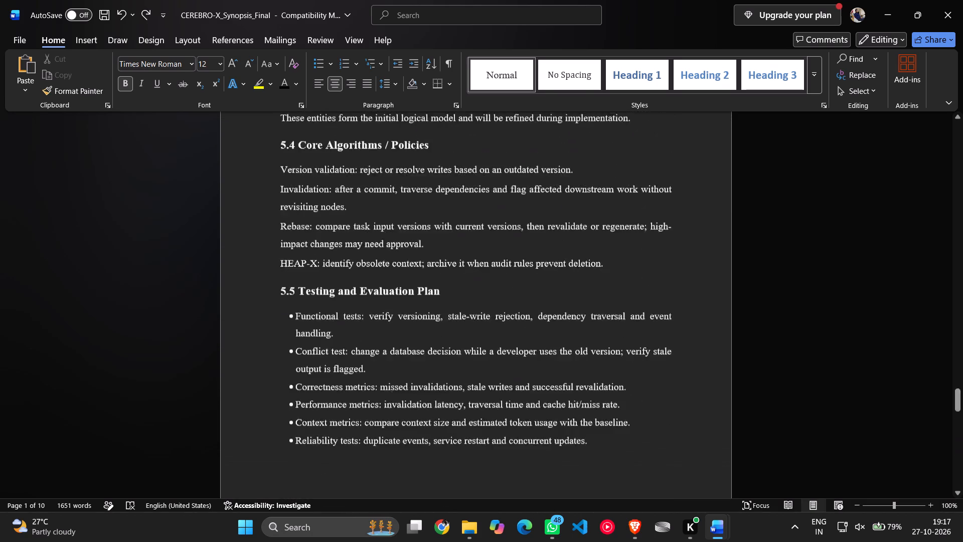
Switch to Brave and search the web in a new tab for "ronaldo 2008 stats".
click(638, 521)
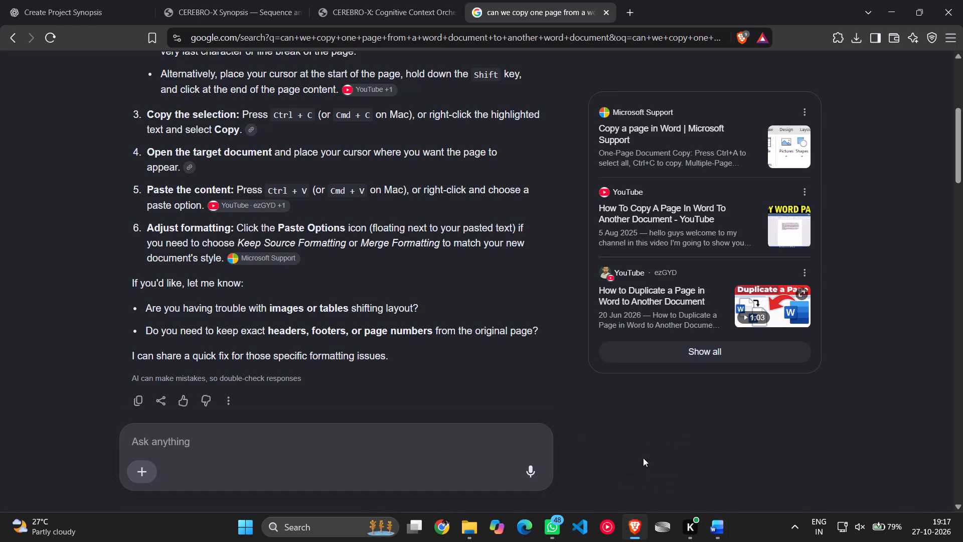
click(628, 0)
text(ronaldo)
key(space)
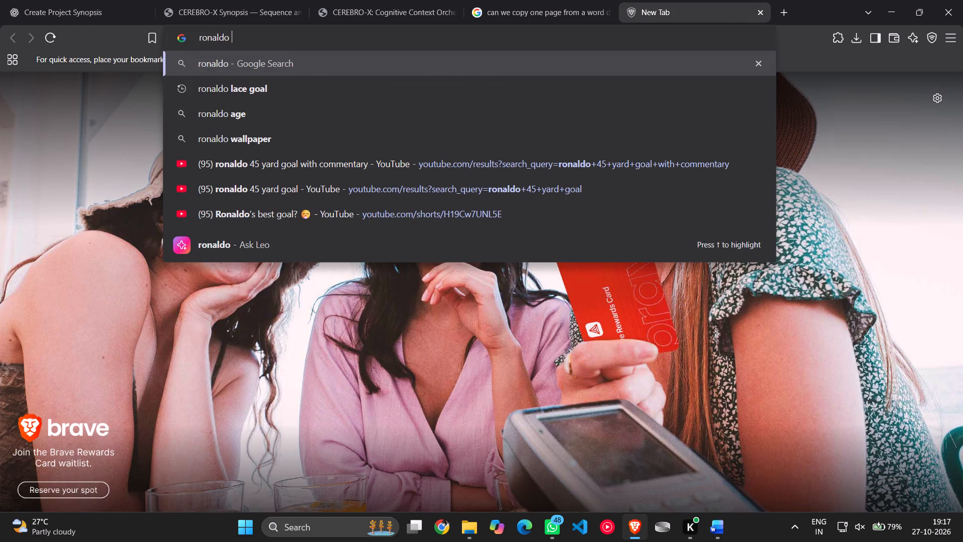
text(2007)
key(space)
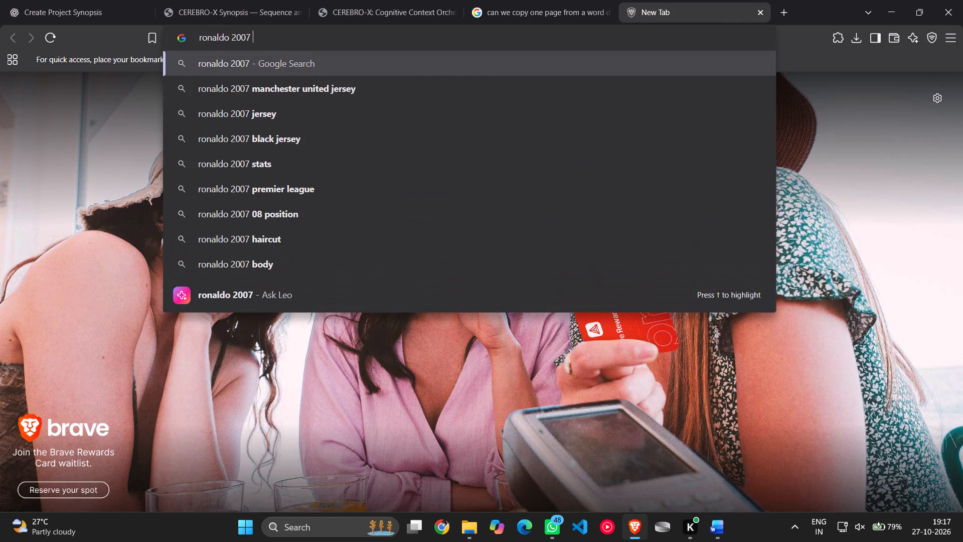
key(Down)
key(Down)
key(Down)
key(Down)
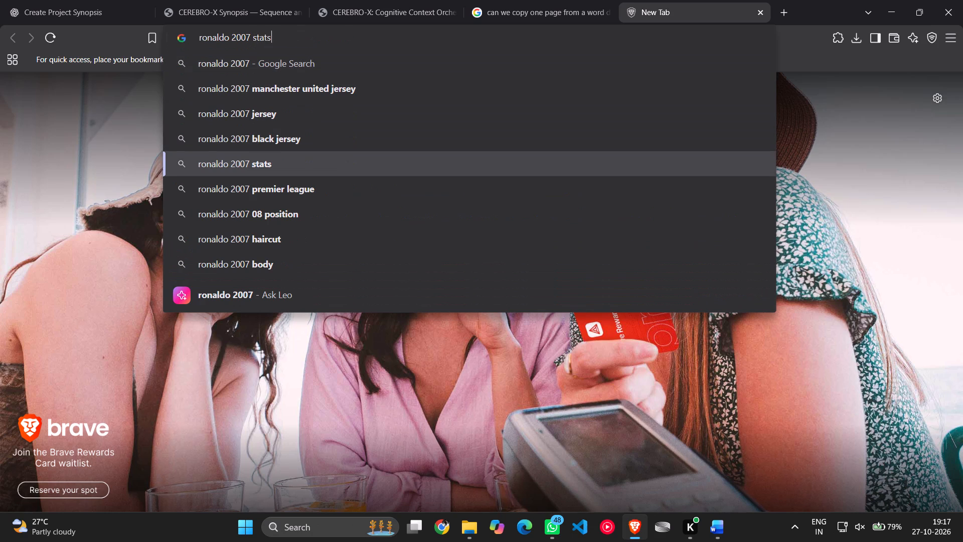
key(Left)
key(Left)
key(Left)
key(Left)
key(Left)
key(Left)
key(BackSpace)
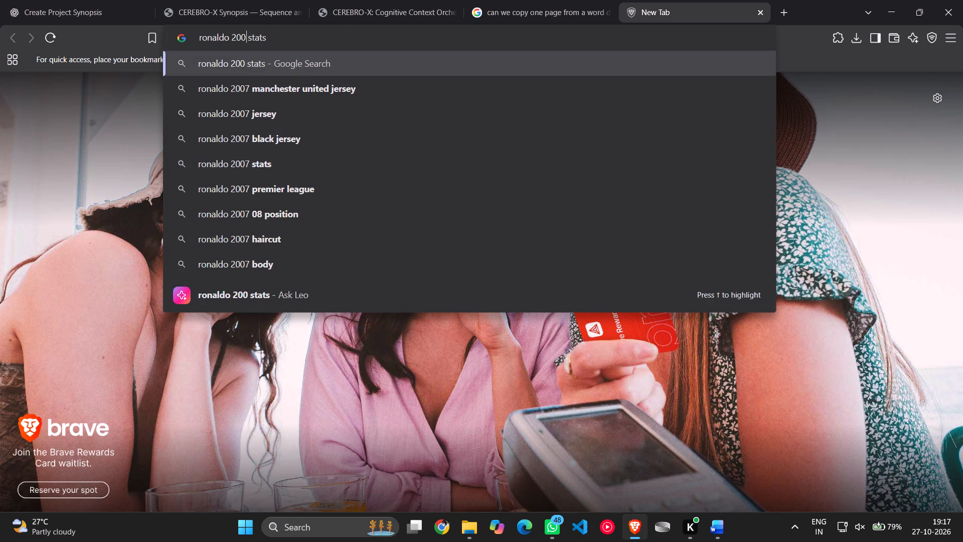
key(8)
key(Return)
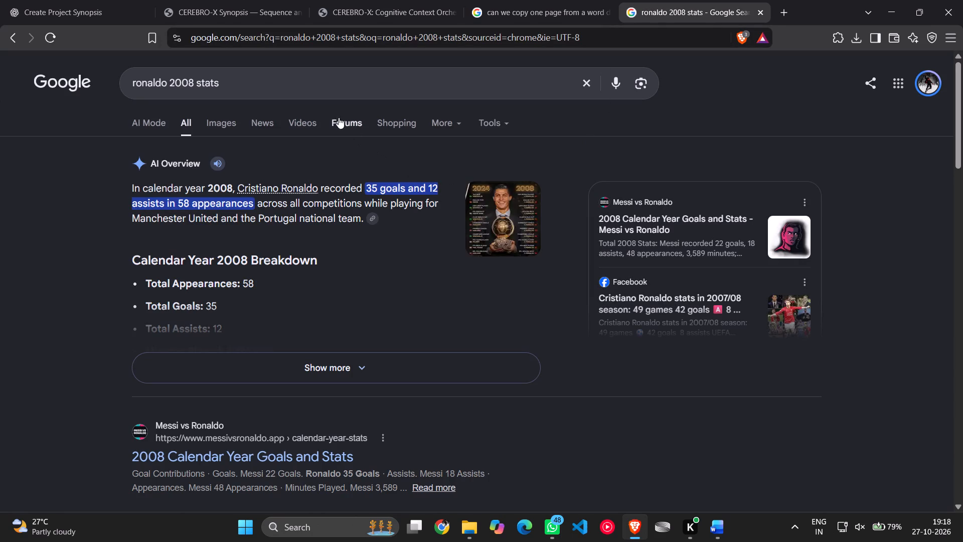
Search for "ronaldo 2017 stats" and compare the results with those of the 2008 search.
click(187, 83)
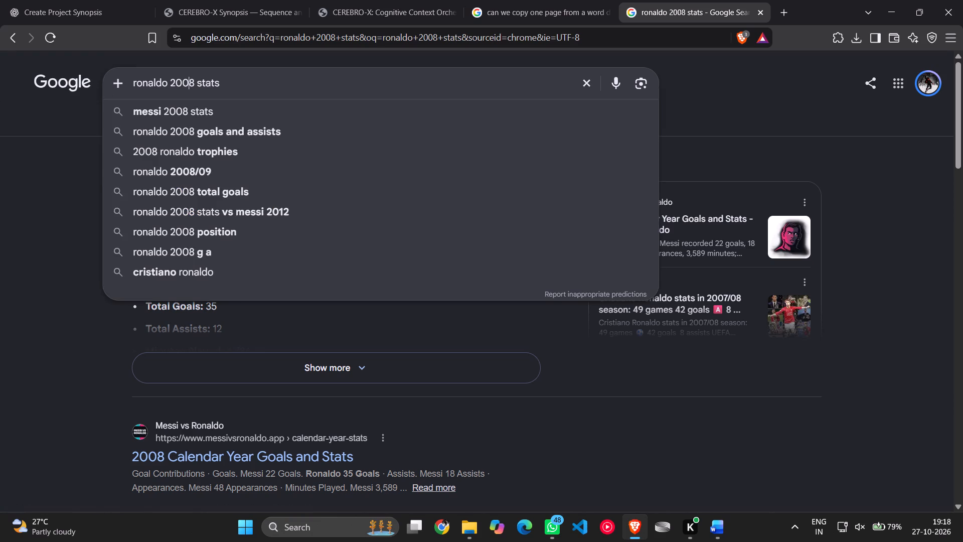
key(Delete)
key(BackSpace)
text(17)
key(Return)
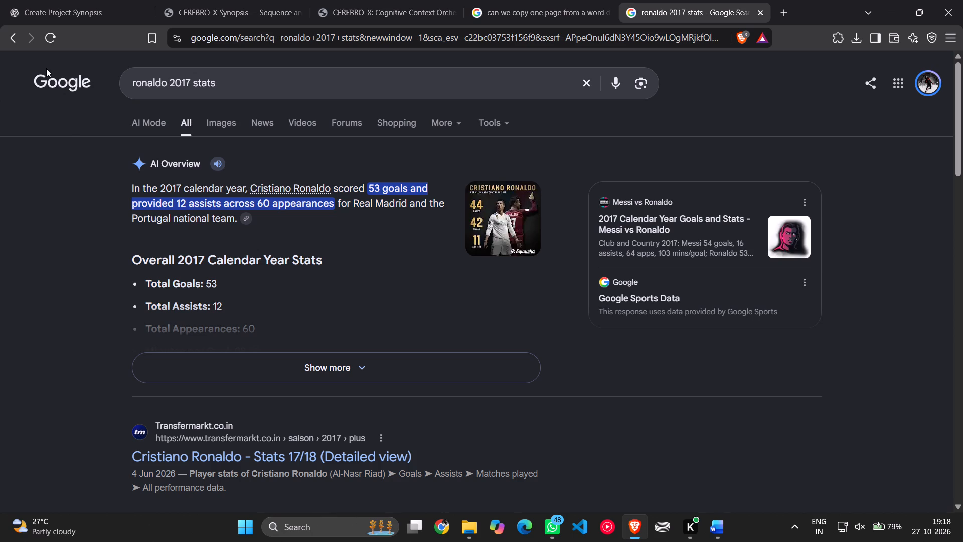
click(13, 38)
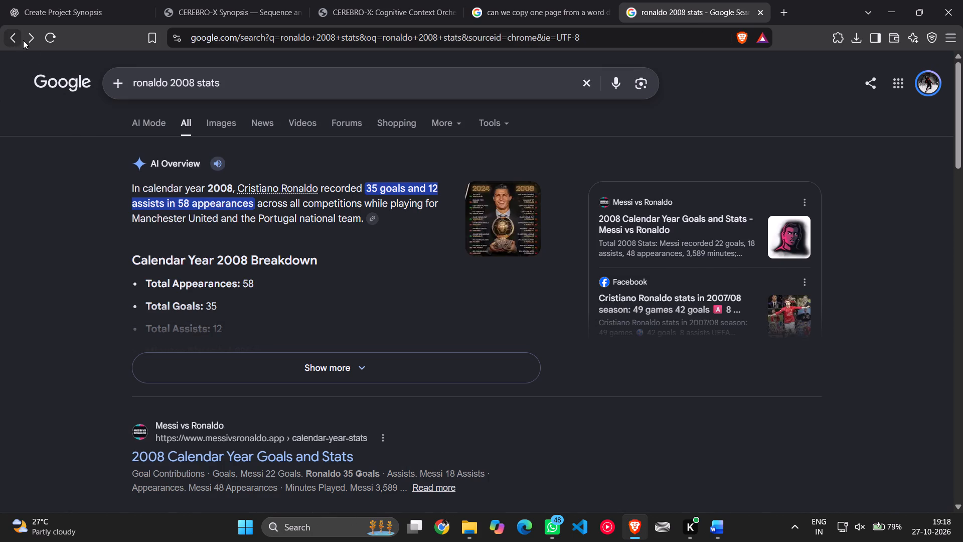
click(35, 36)
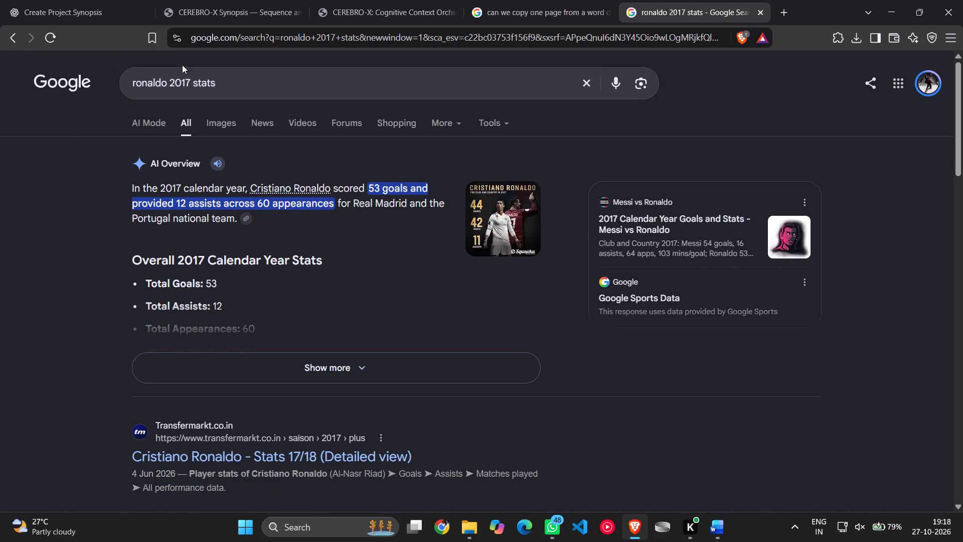
Search the web for "messi 2012 stats".
drag(224, 84, 120, 82)
text(messi)
key(space)
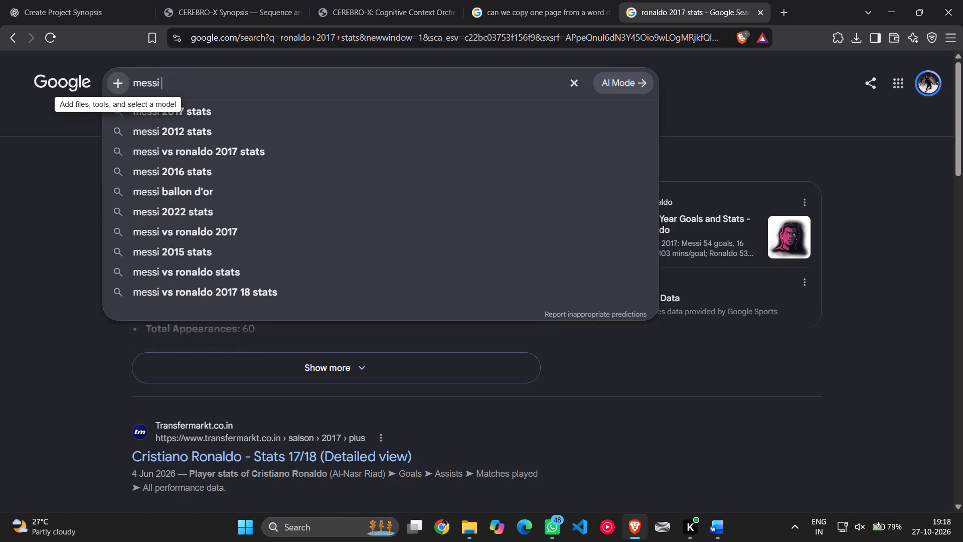
text(202)
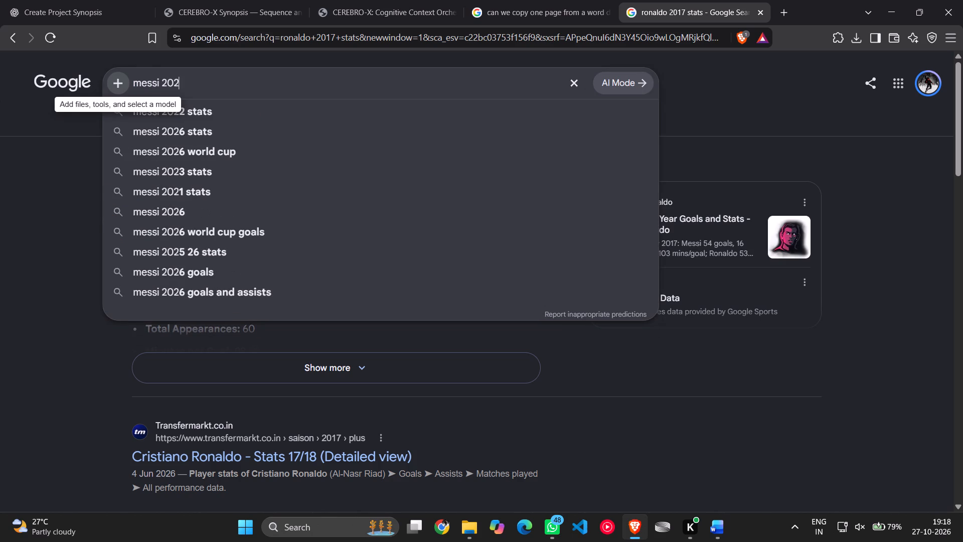
key(BackSpace)
text(12)
key(space)
key(Down)
key(Return)
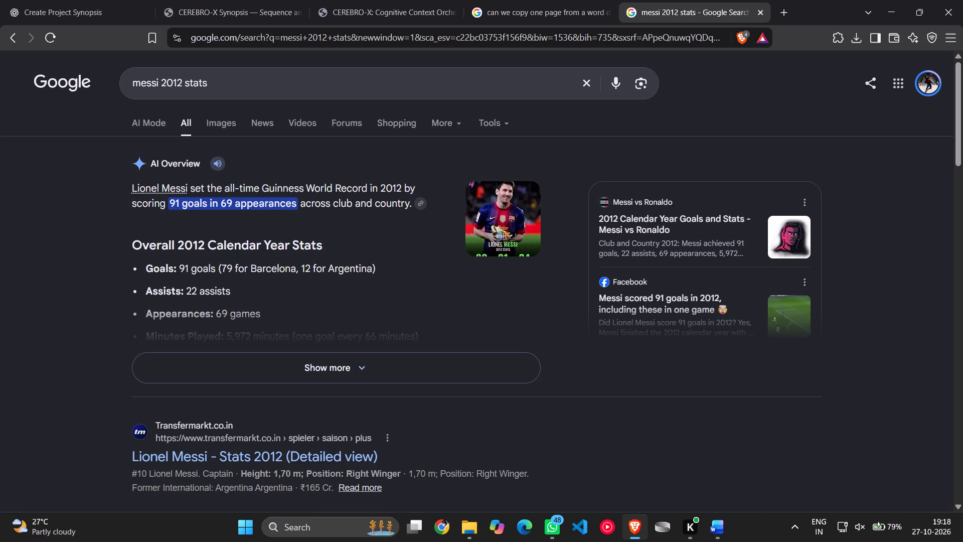
Return from the Messi results to the "ronaldo 2017 stats" search results.
scroll(101, 144, right, 3)
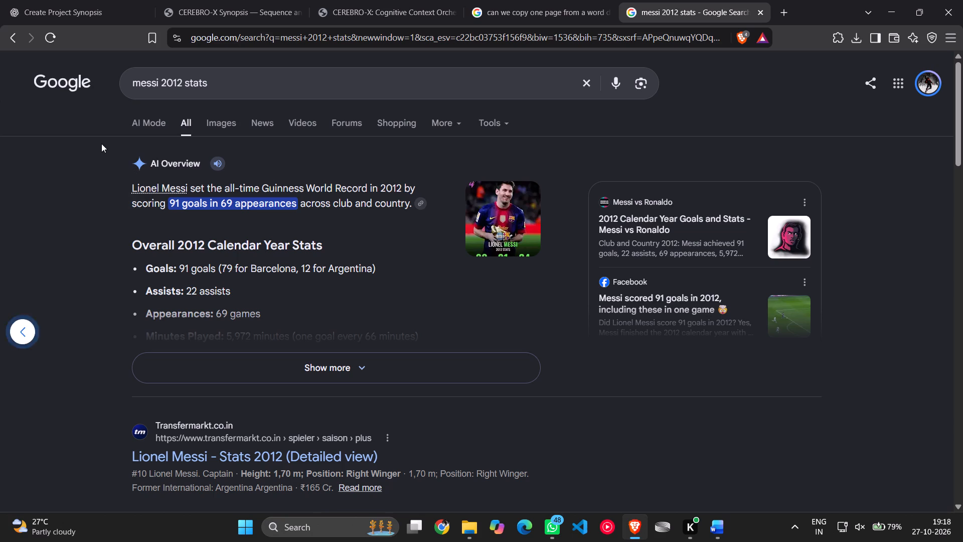
scroll(101, 144, right, 3)
scroll(101, 144, left, 1)
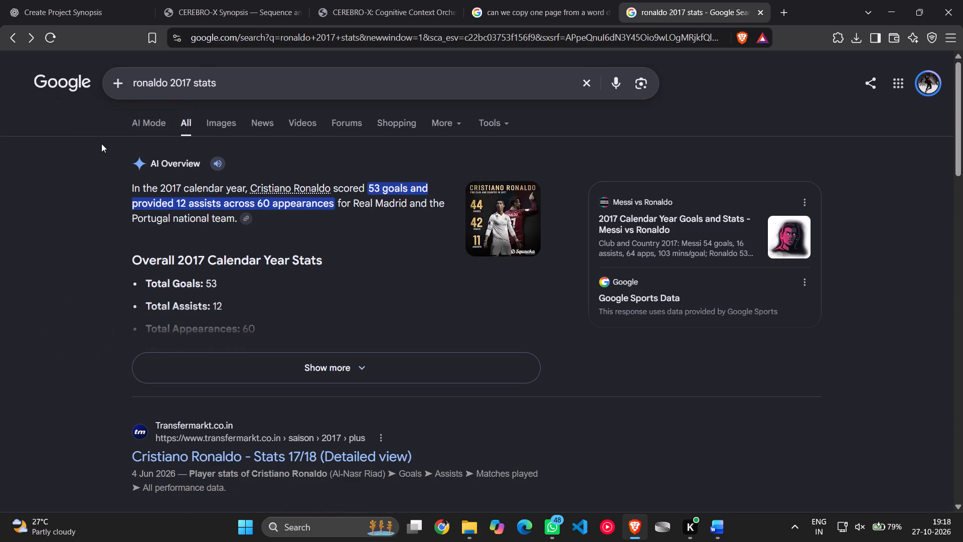
scroll(101, 144, left, 1)
Search the web for "top 10 goal assist season in history" in place of the Ronaldo 2017 query.
scroll(101, 144, left, 1)
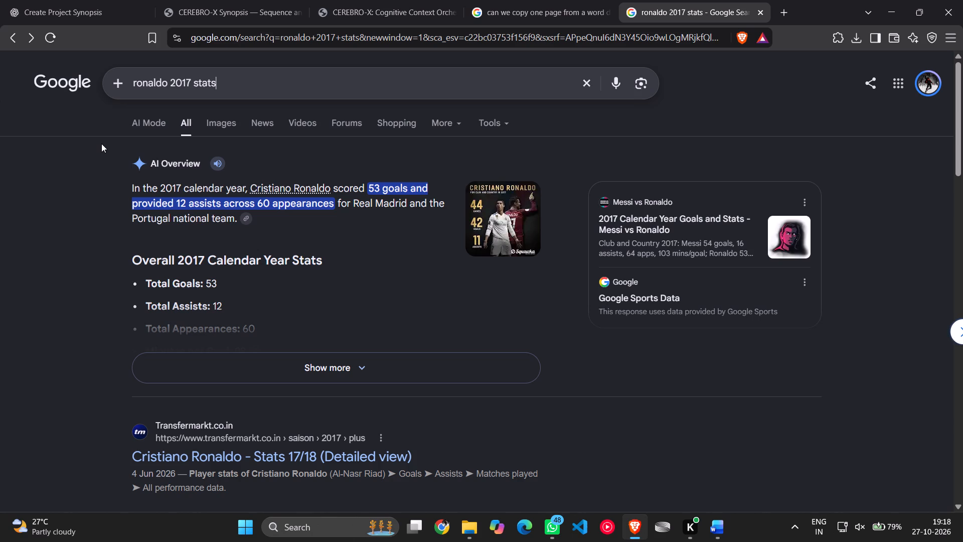
scroll(101, 144, left, 1)
click(247, 76)
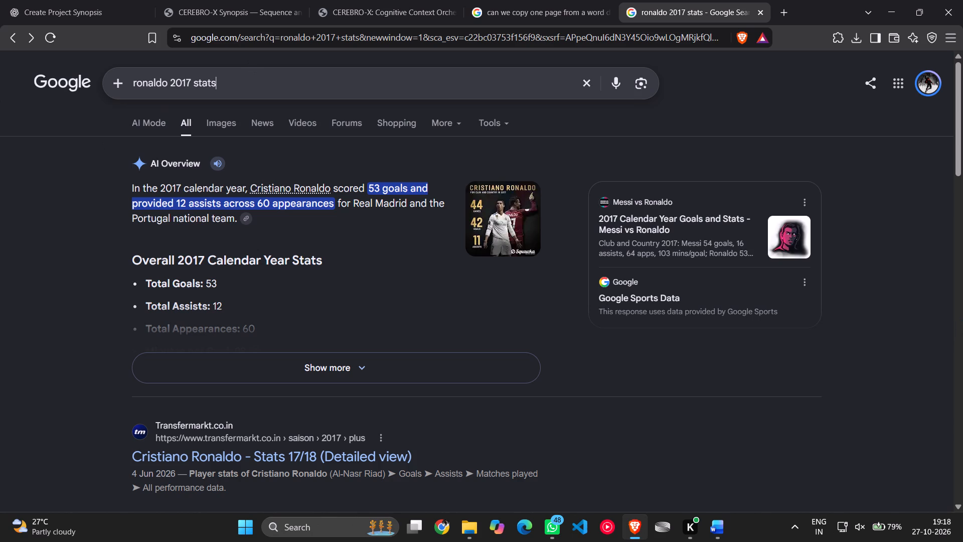
drag(247, 76, 194, 77)
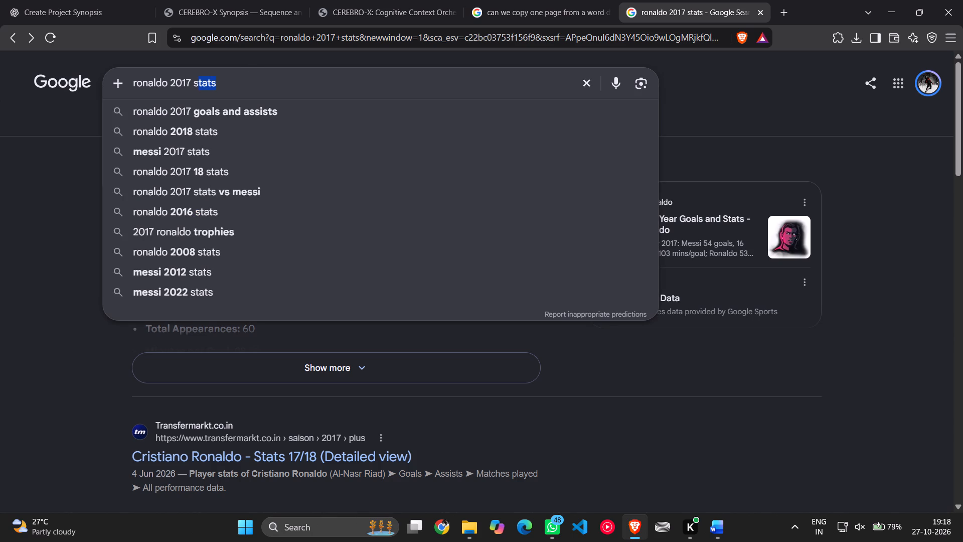
drag(194, 77, 114, 85)
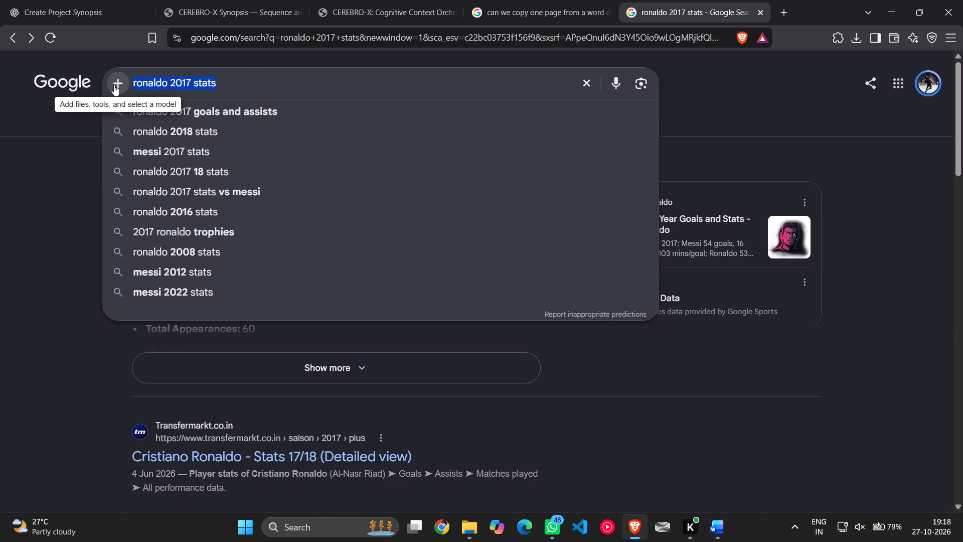
text(me)
key(BackSpace)
key(BackSpace)
text(to p)
key(BackSpace)
key(BackSpace)
text(p 10)
key(space)
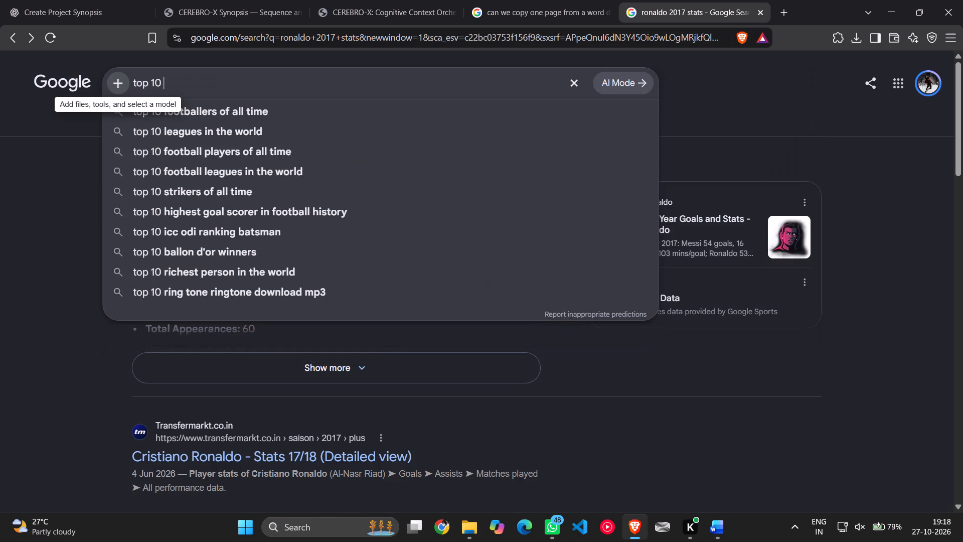
text(gooa)
key(BackSpace)
key(BackSpace)
text(al assist)
key(space)
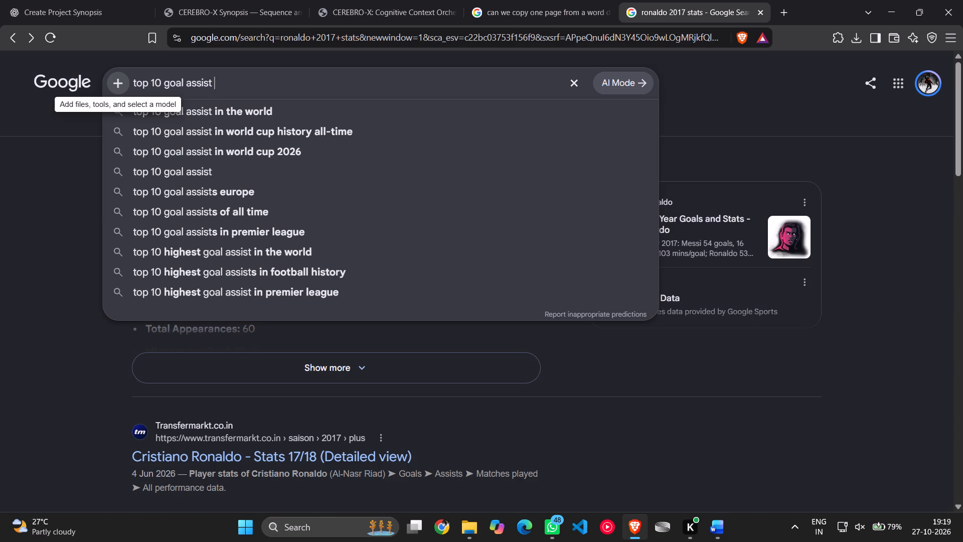
key(Down)
key(BackSpace)
key(BackSpace)
key(BackSpace)
key(BackSpace)
key(BackSpace)
key(BackSpace)
key(BackSpace)
key(BackSpace)
key(BackSpace)
key(BackSpace)
key(BackSpace)
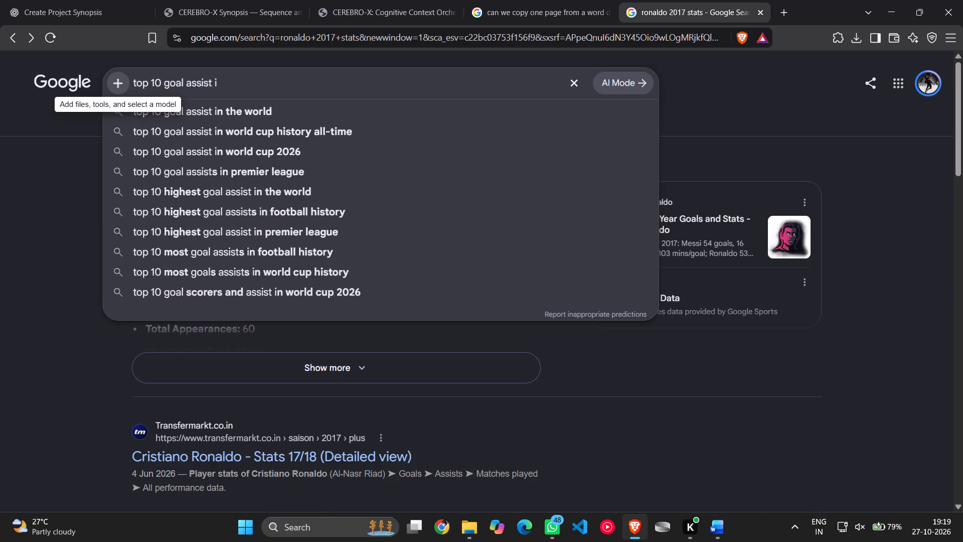
key(BackSpace)
text(season)
key(space)
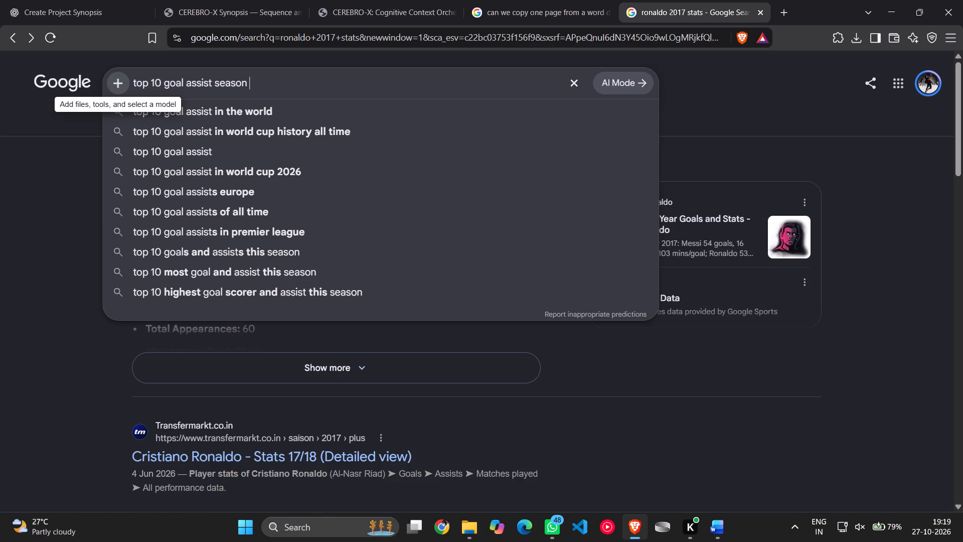
text(in history)
key(Return)
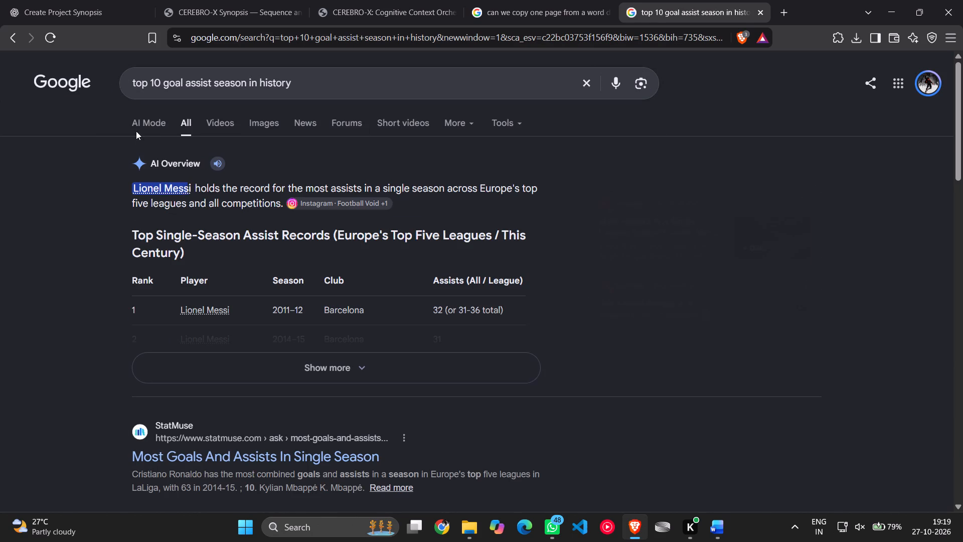
Expand the AI Overview and read through the ranking of top single-season assist records.
click(291, 353)
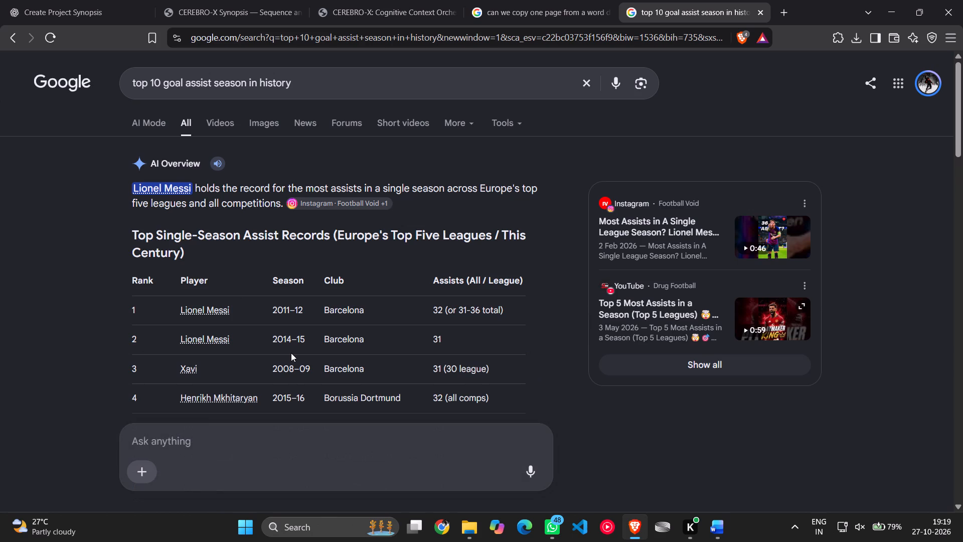
scroll(291, 353, down, 3)
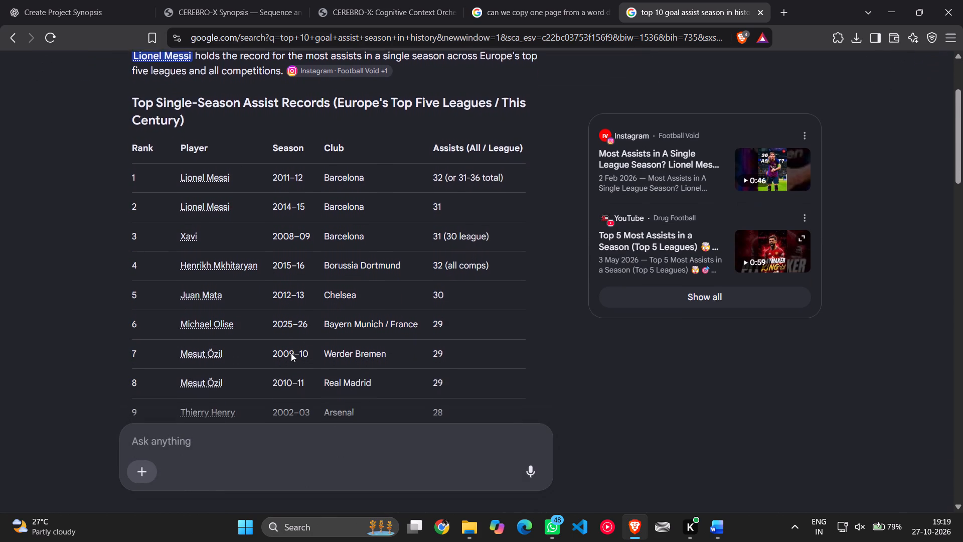
scroll(291, 353, down, 2)
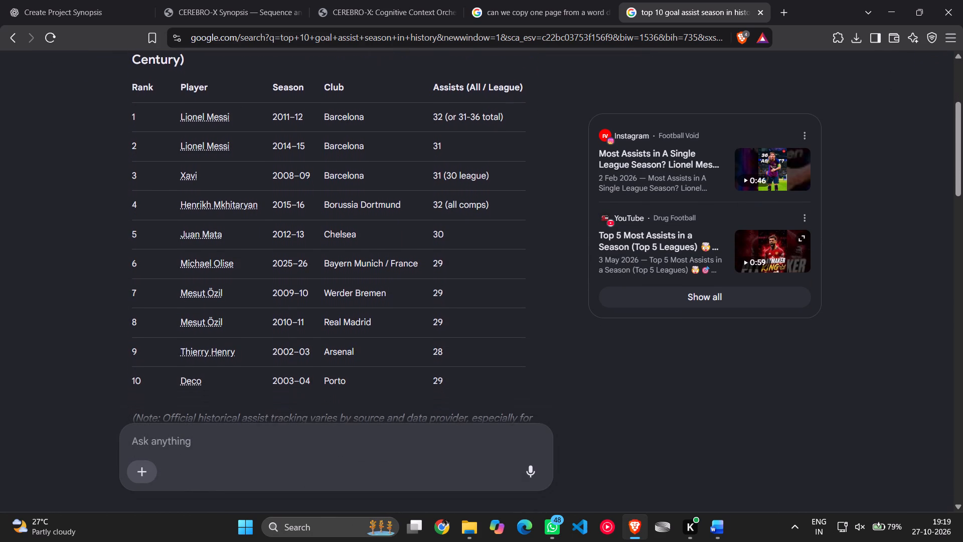
drag(435, 116, 451, 116)
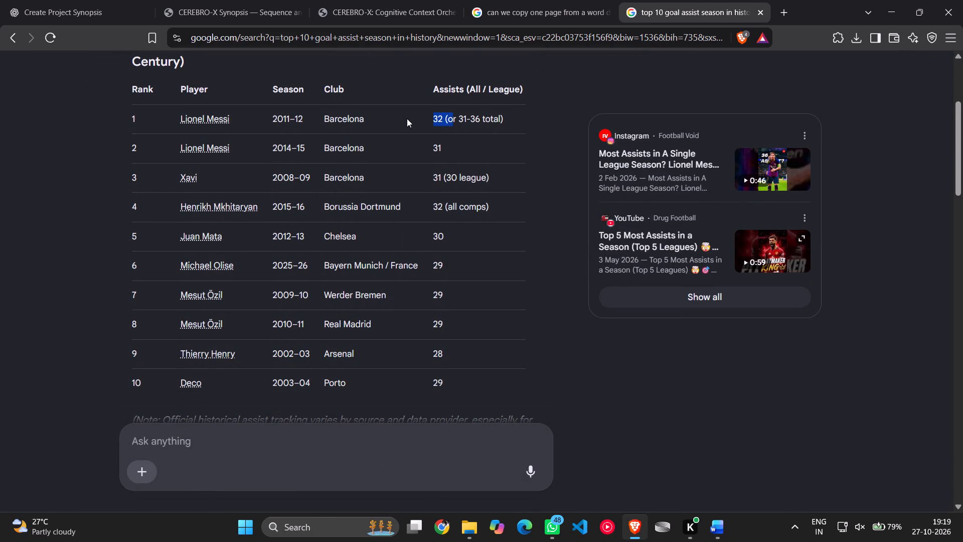
scroll(367, 121, up, 5)
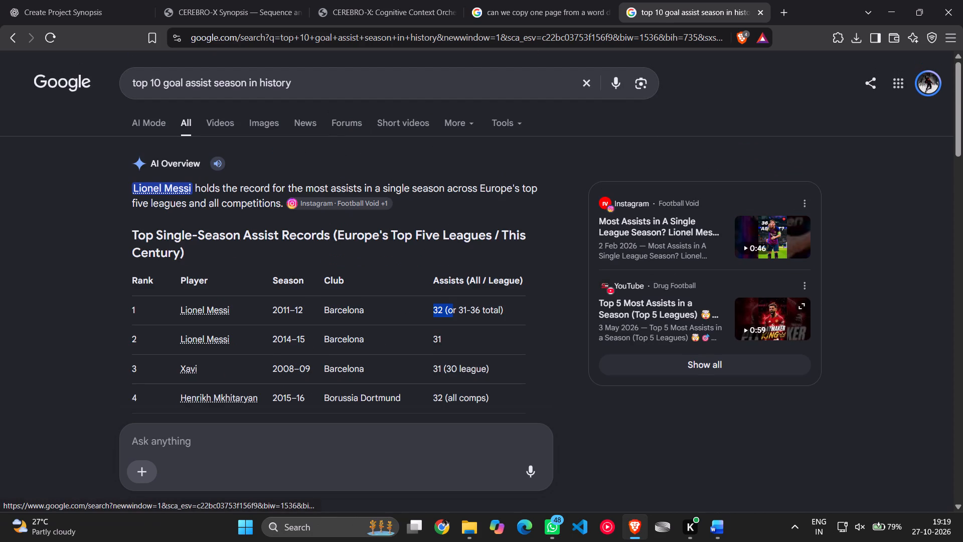
Refine the search query to "top 10 goal+assist season in history" and run it.
click(189, 85)
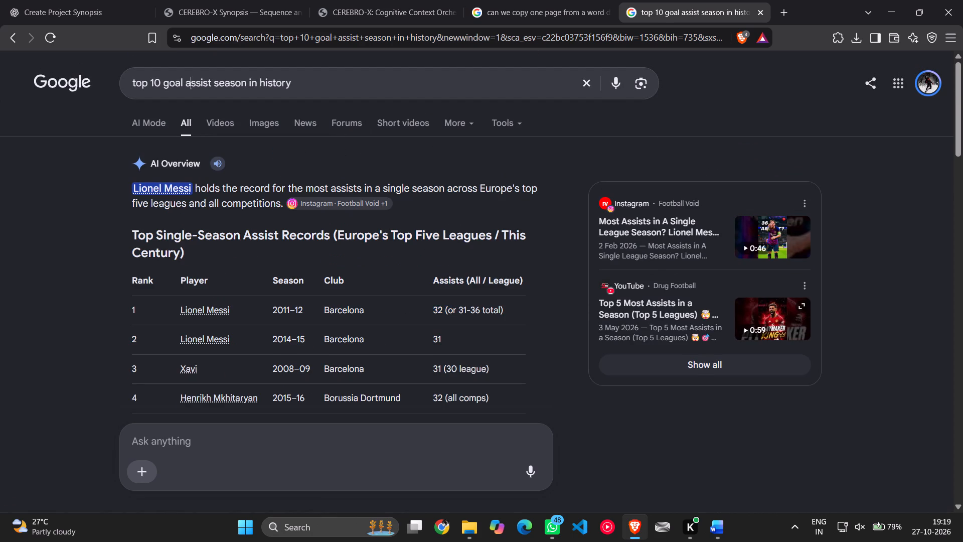
key(Left)
key(BackSpace)
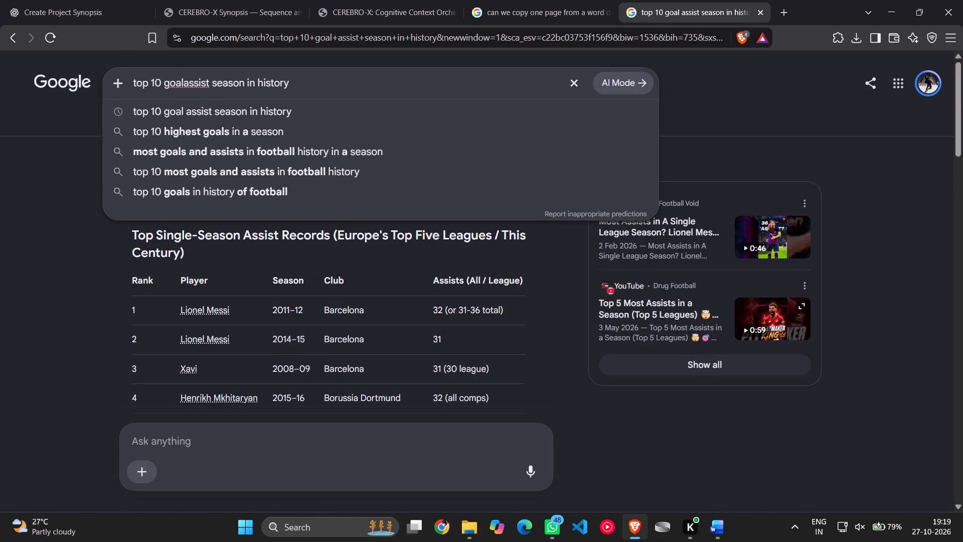
key(shift+plus)
key(Return)
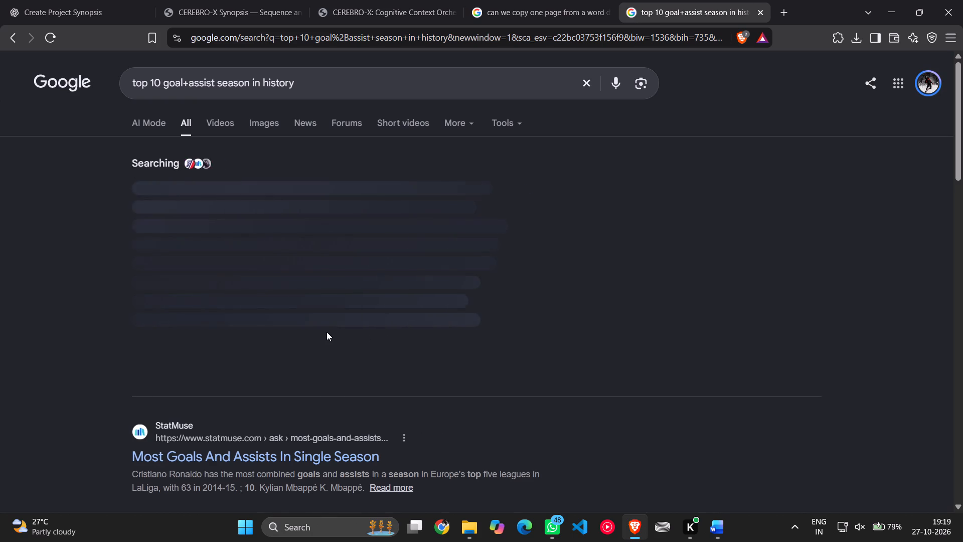
Expand the AI Overview and examine the seasons and goals of the top-ranked entries in the goal + assist table.
click(337, 364)
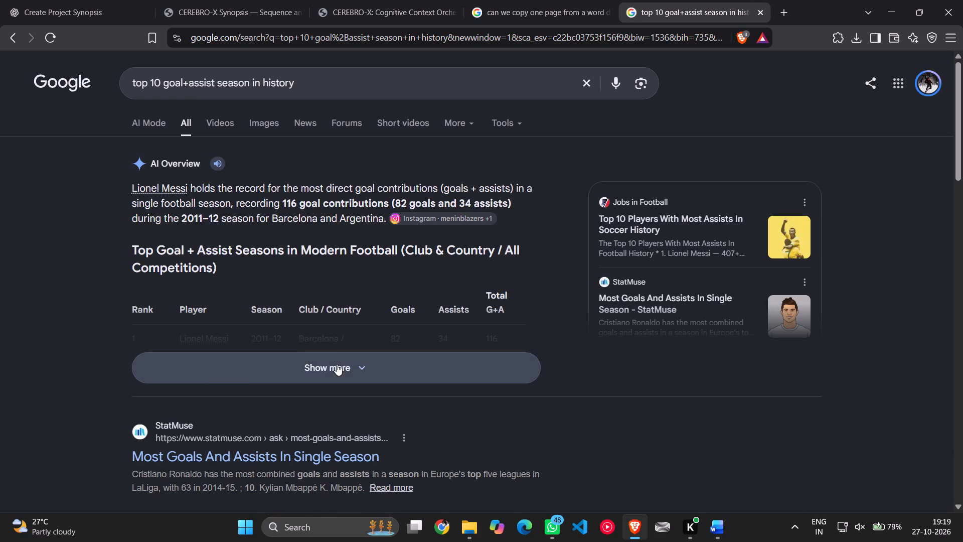
scroll(337, 364, down, 3)
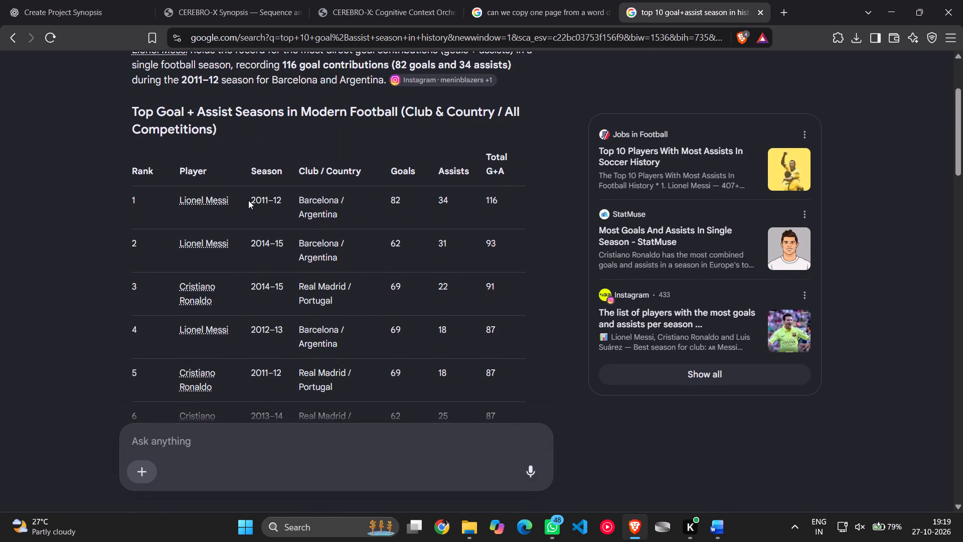
drag(248, 200, 284, 205)
drag(387, 196, 401, 196)
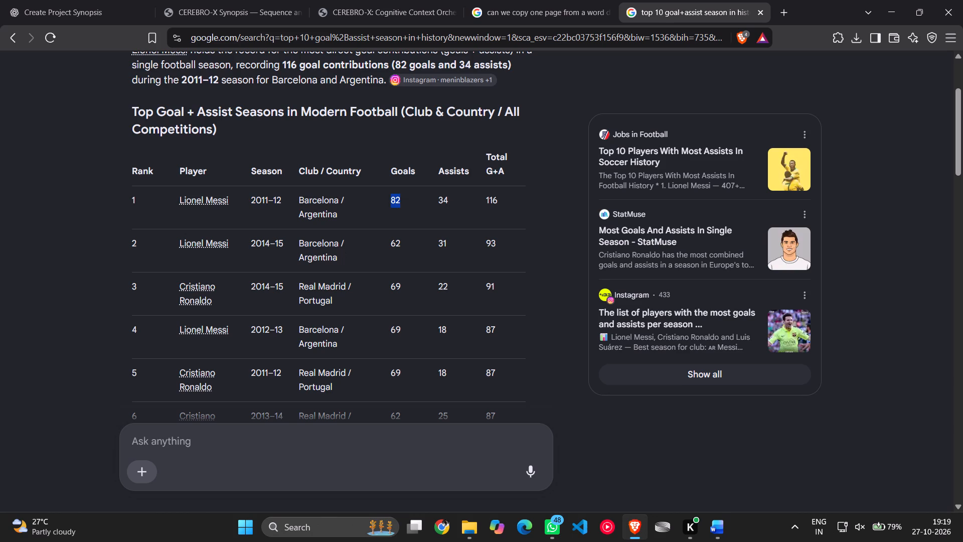
click(250, 245)
drag(245, 240, 266, 243)
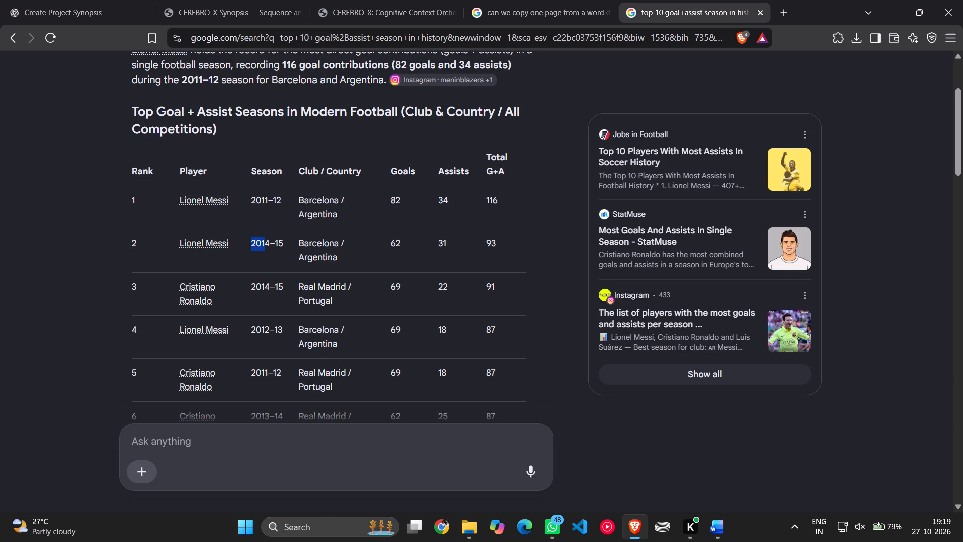
drag(266, 243, 284, 246)
click(395, 243)
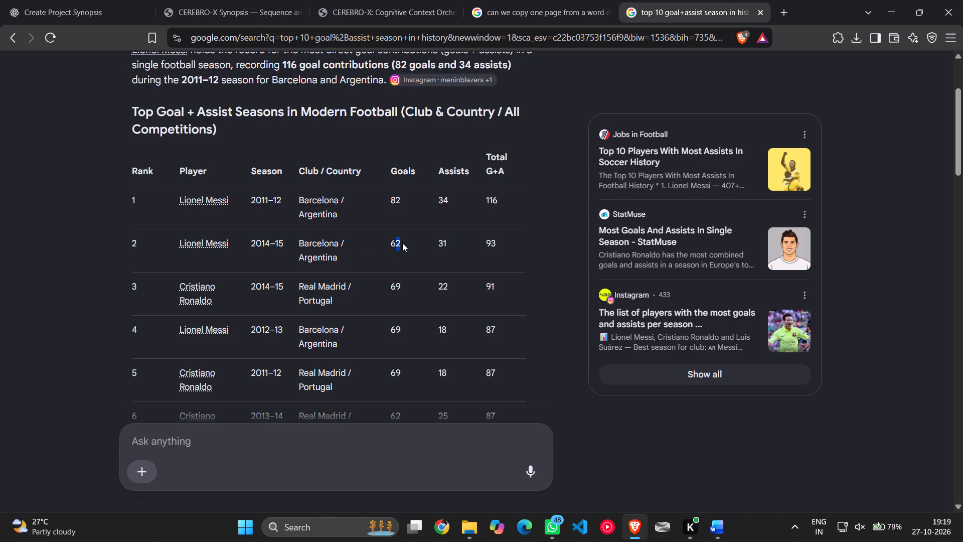
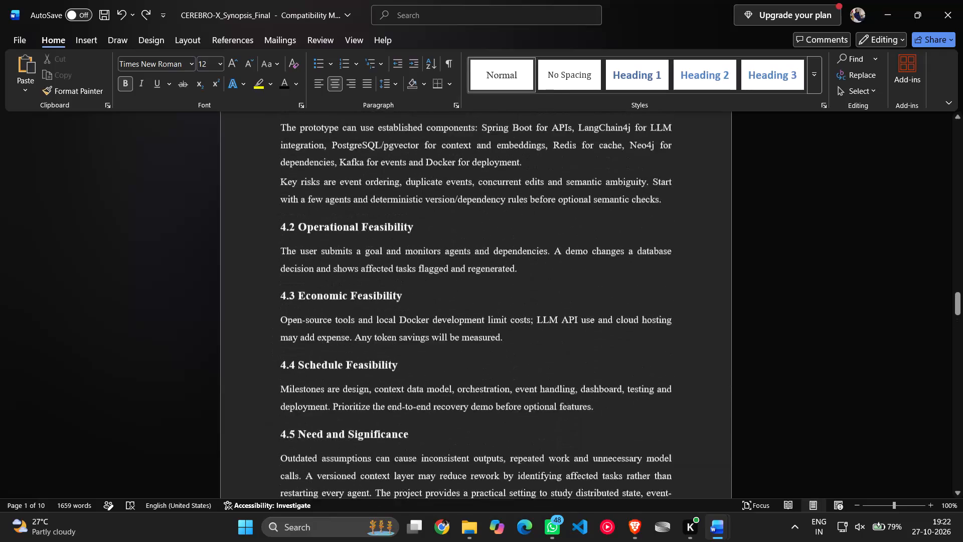
Review the CEREBRO-X synopsis from the title page through the Feasibility Study section, checking the title page and page layout.
scroll(653, 336, up, 1)
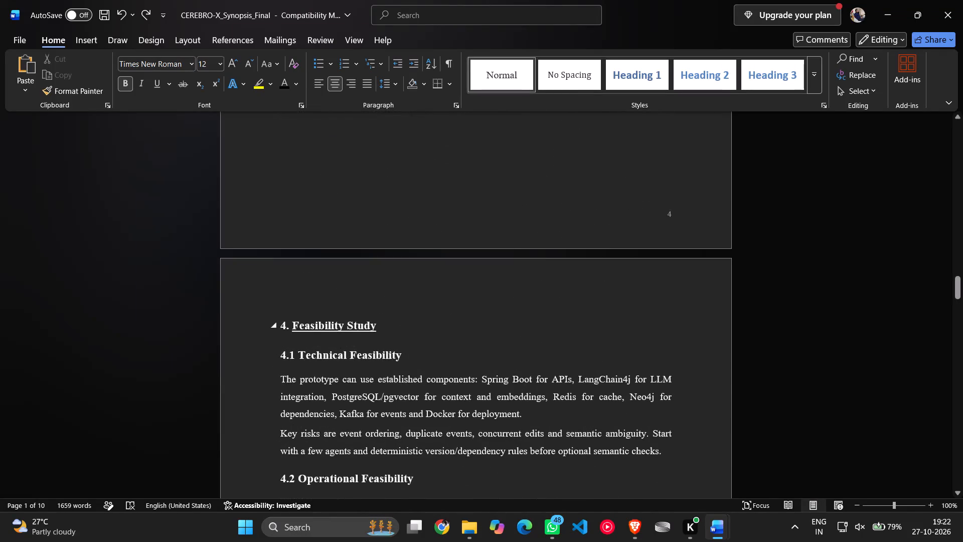
scroll(653, 336, up, 10)
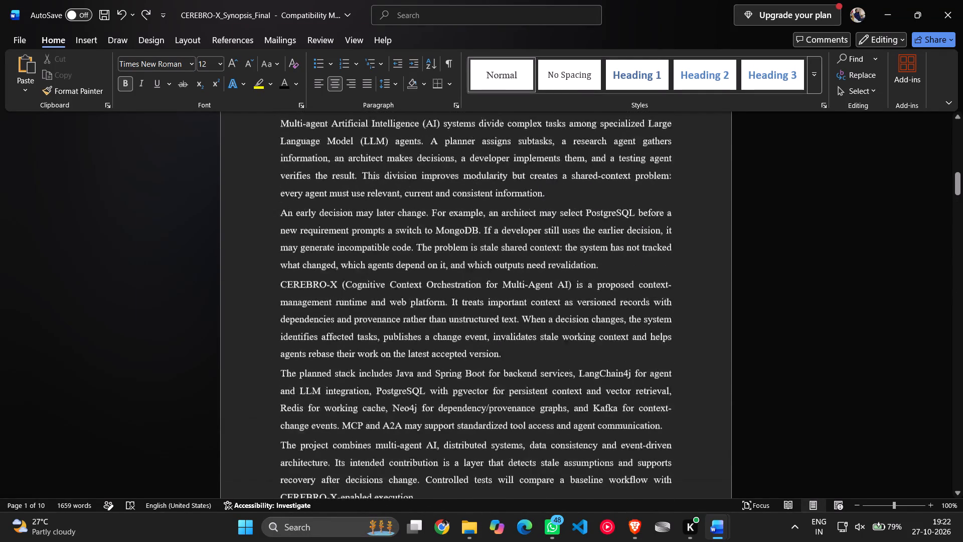
scroll(653, 336, up, 11)
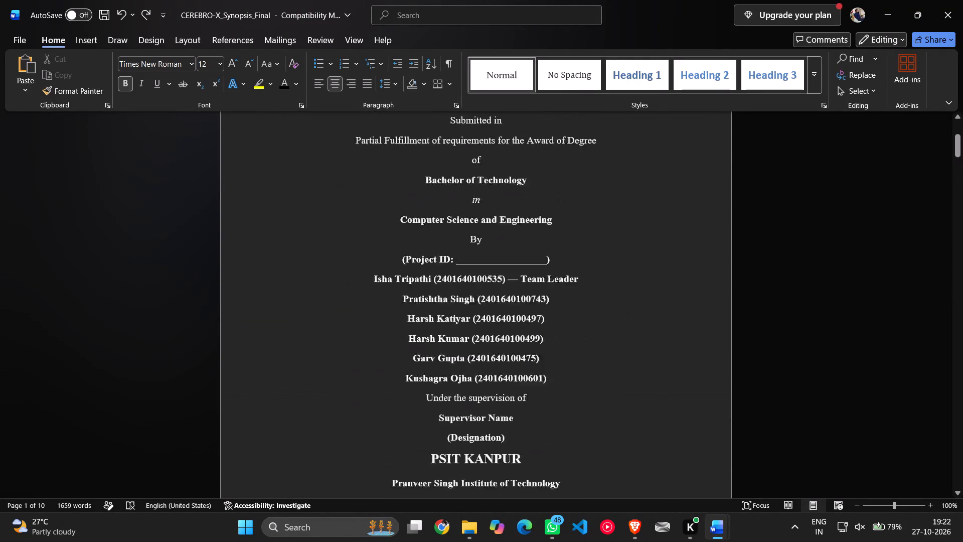
scroll(653, 336, up, 2)
scroll(653, 336, down, 1)
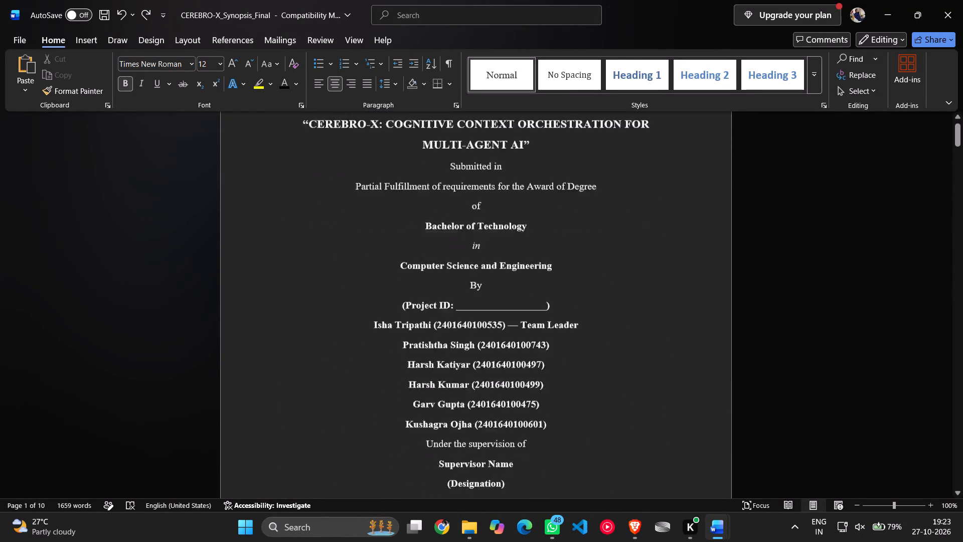
scroll(653, 336, down, 4)
scroll(653, 336, up, 3)
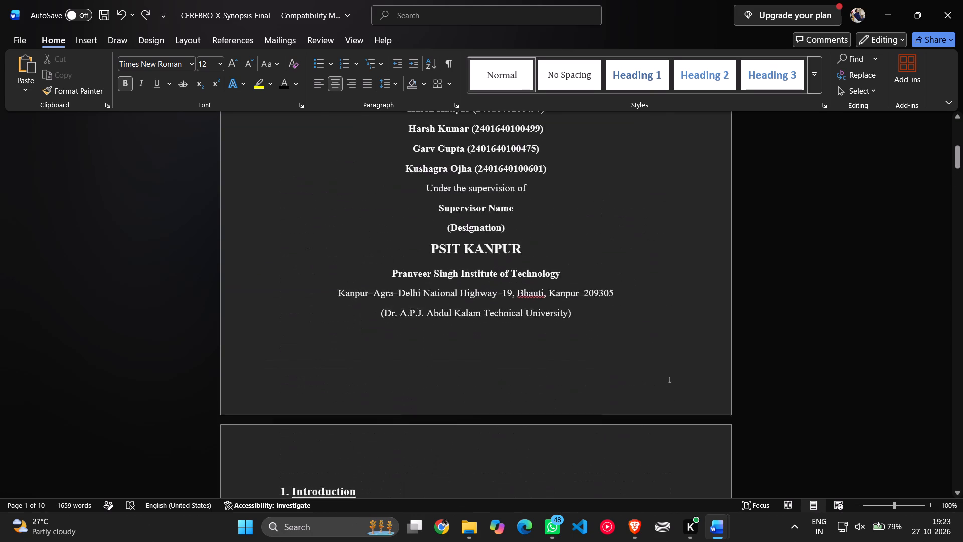
scroll(653, 336, up, 1)
scroll(653, 336, down, 3)
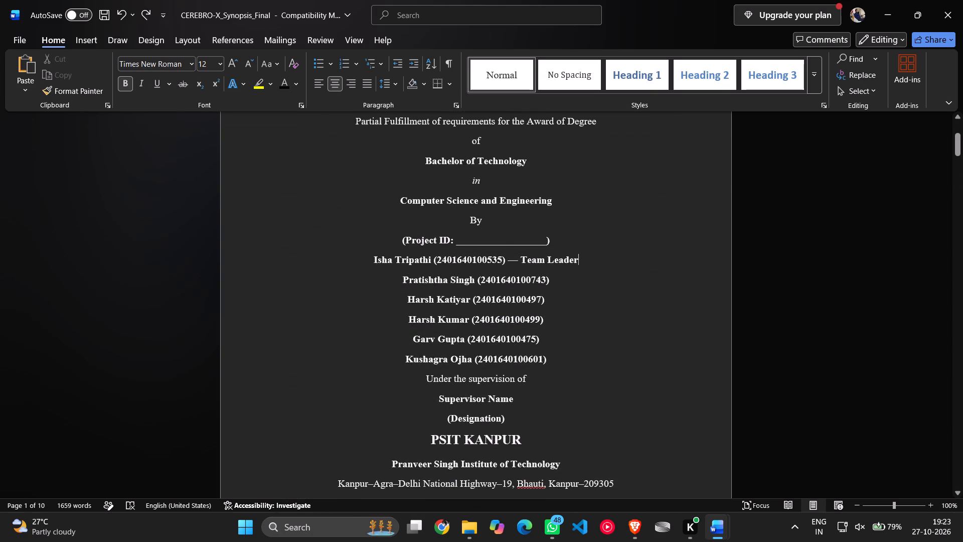
scroll(653, 336, down, 2)
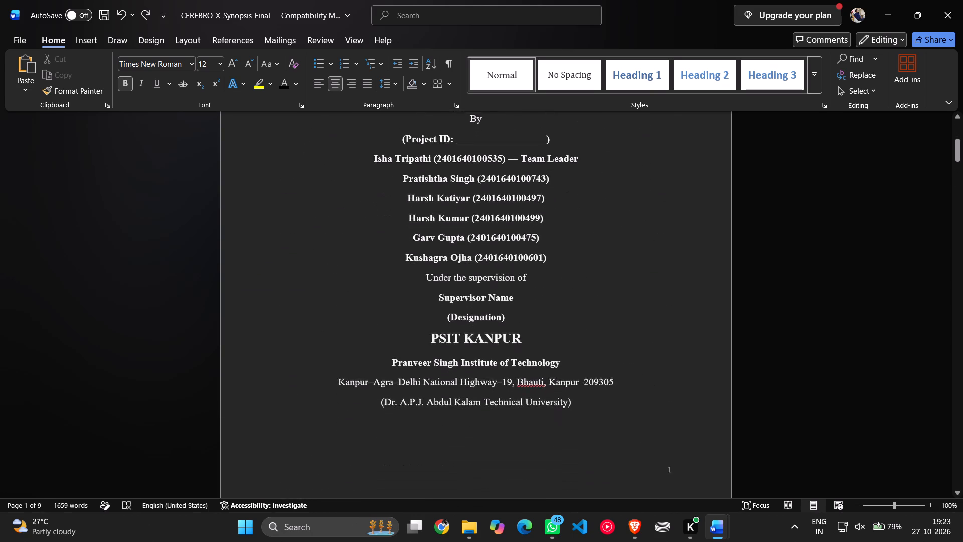
scroll(653, 336, down, 8)
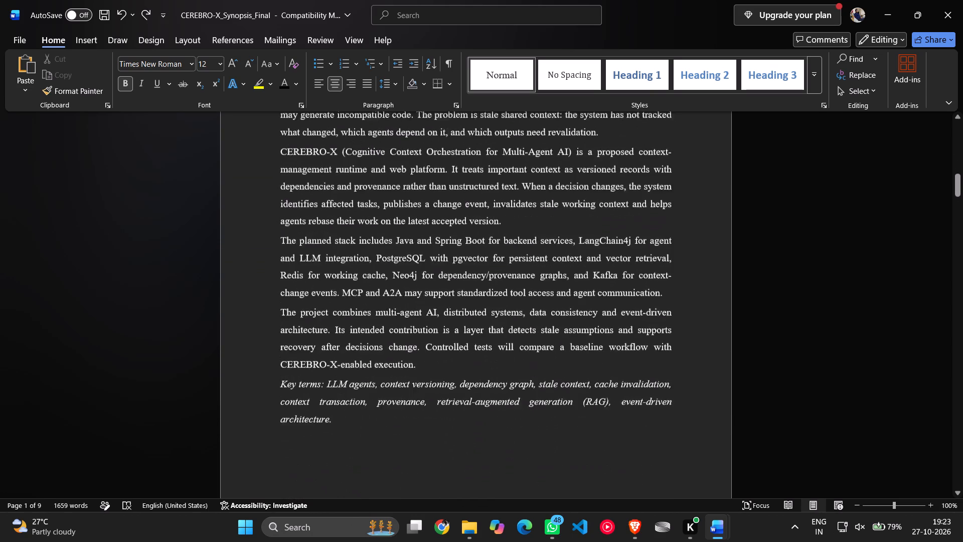
scroll(653, 336, down, 9)
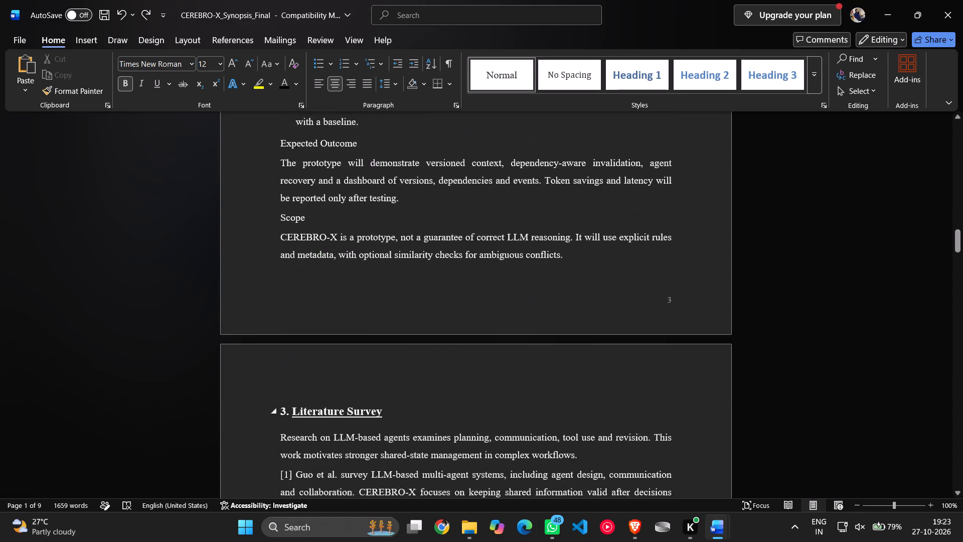
scroll(653, 336, down, 9)
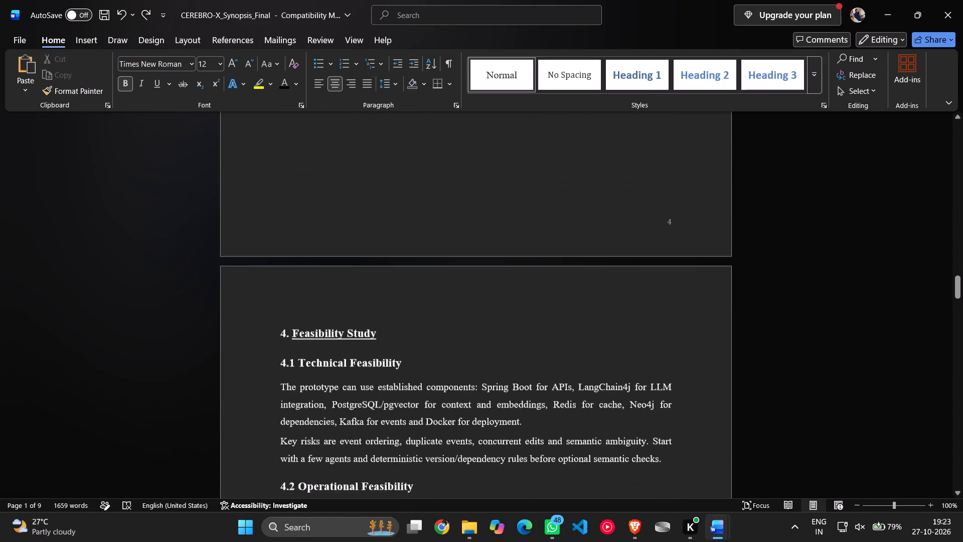
scroll(653, 336, down, 9)
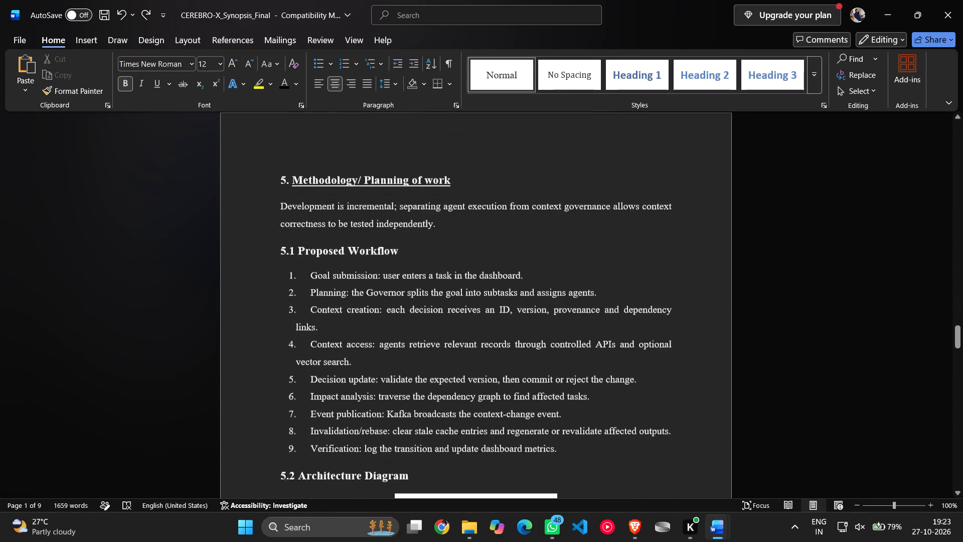
Review the synopsis from Methodology/Planning of work through the Software Requirements, and look back over the earlier sections up to the title page.
scroll(653, 336, down, 7)
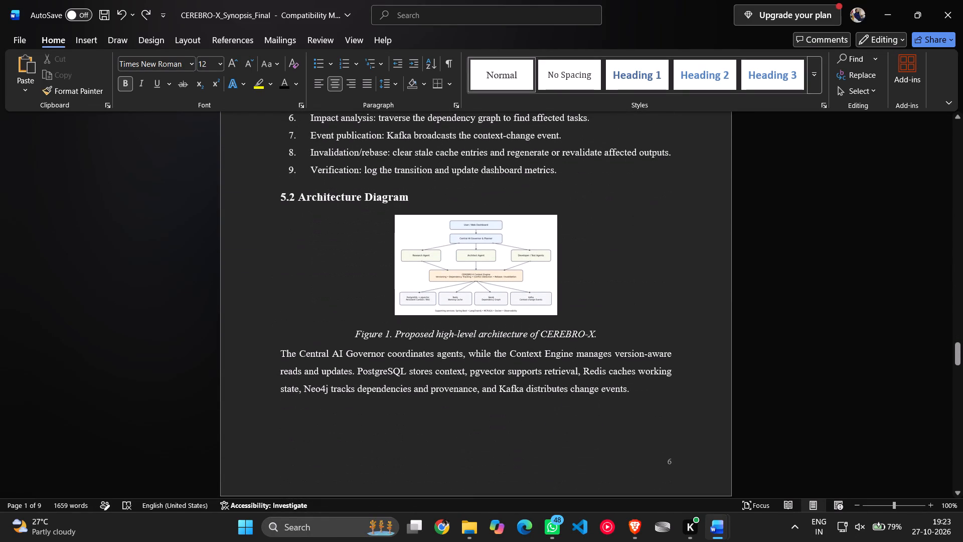
scroll(653, 336, down, 9)
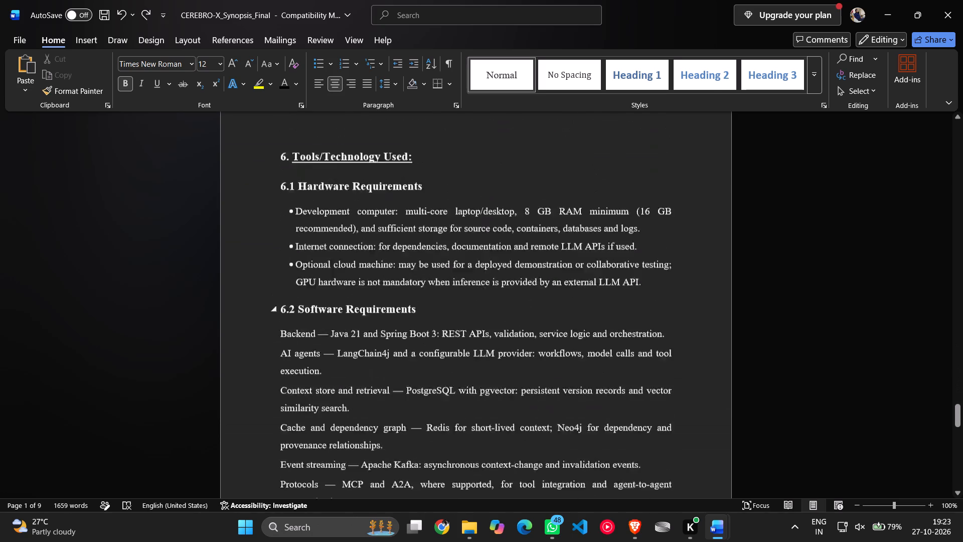
scroll(653, 336, down, 3)
scroll(653, 336, up, 7)
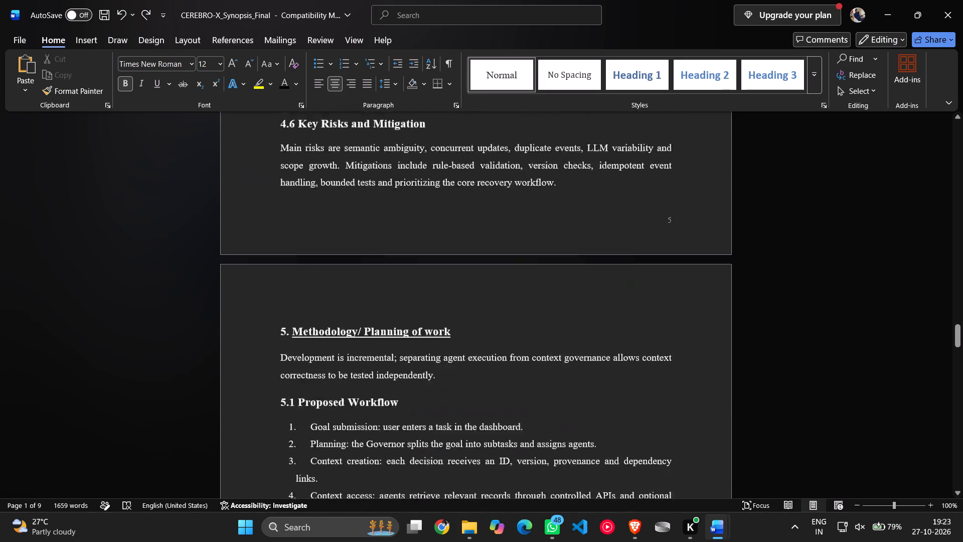
scroll(653, 336, up, 5)
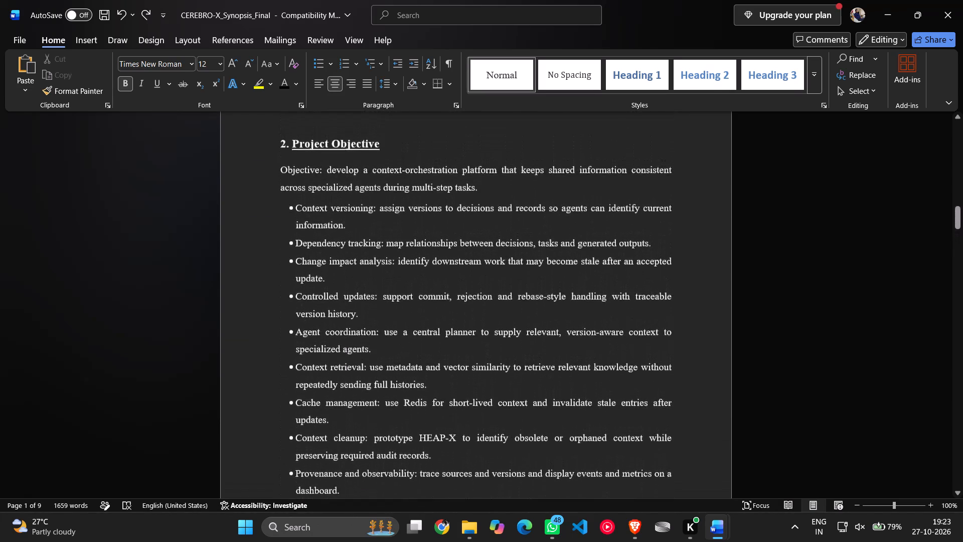
scroll(653, 336, up, 4)
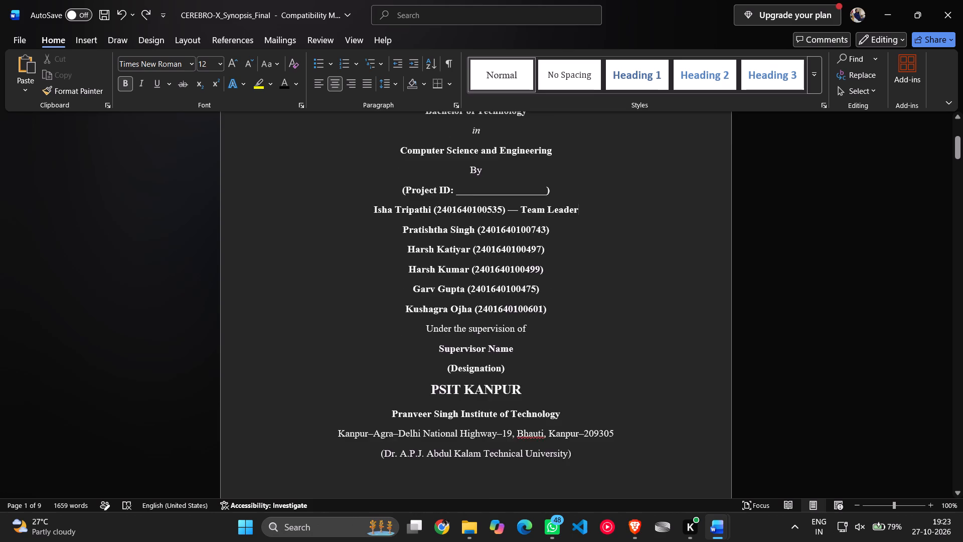
scroll(649, 267, up, 5)
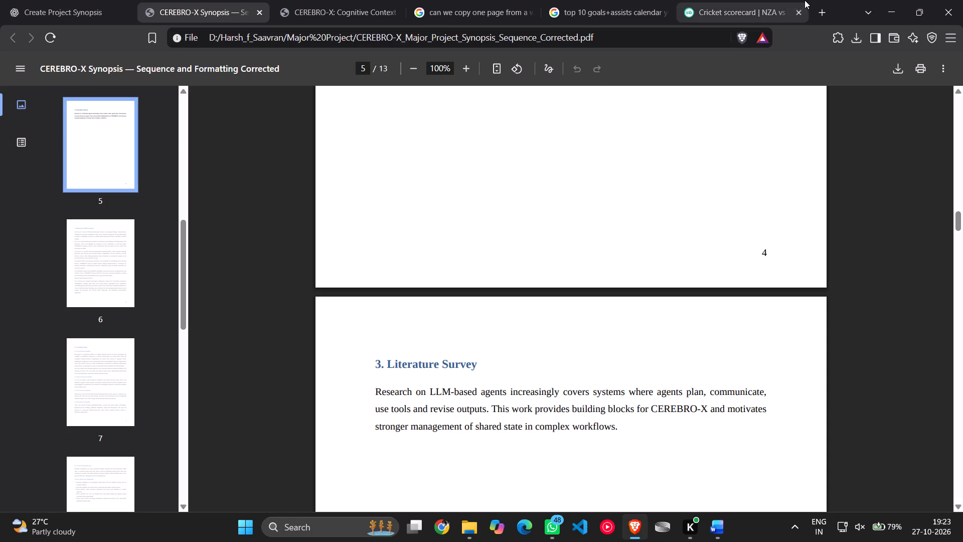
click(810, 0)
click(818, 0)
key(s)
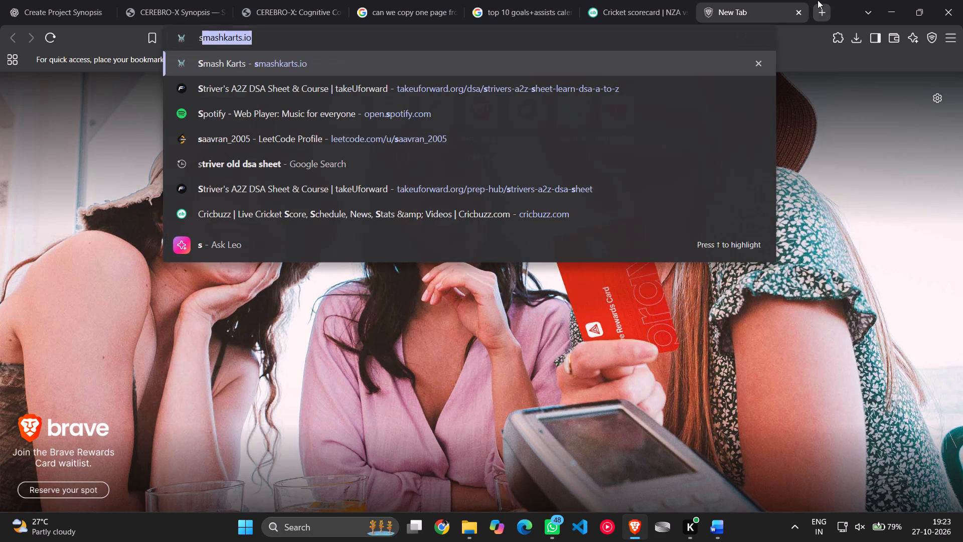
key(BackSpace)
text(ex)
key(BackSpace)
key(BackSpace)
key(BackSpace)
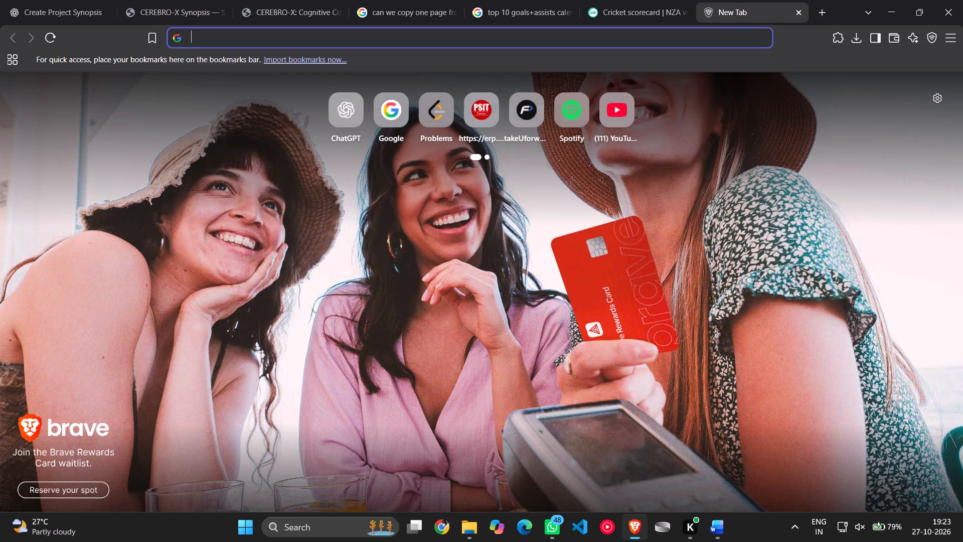
Read the web instructions on copying a page between Word documents, open the quick-help video, and close that page.
click(440, 0)
scroll(360, 240, down, 1)
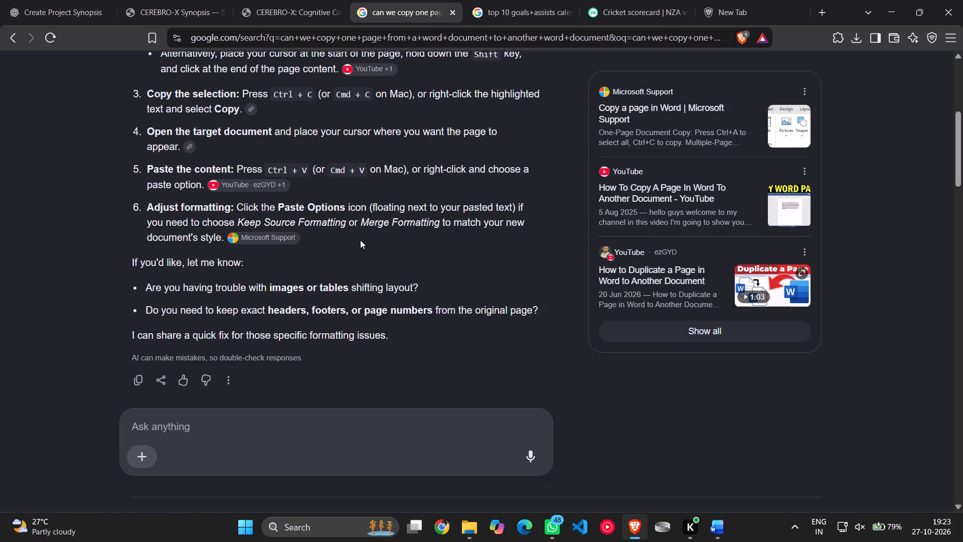
scroll(360, 240, down, 1)
scroll(360, 240, up, 2)
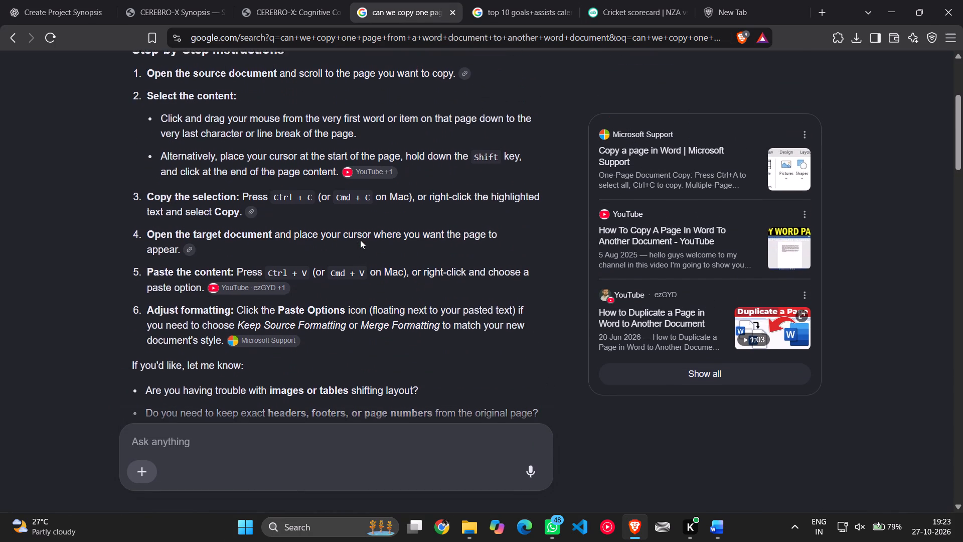
scroll(360, 240, up, 2)
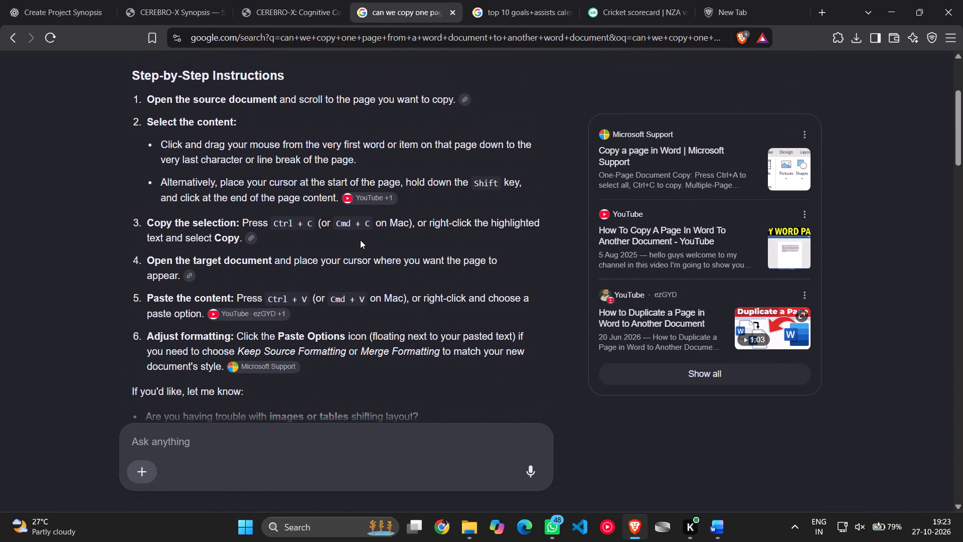
scroll(360, 240, down, 2)
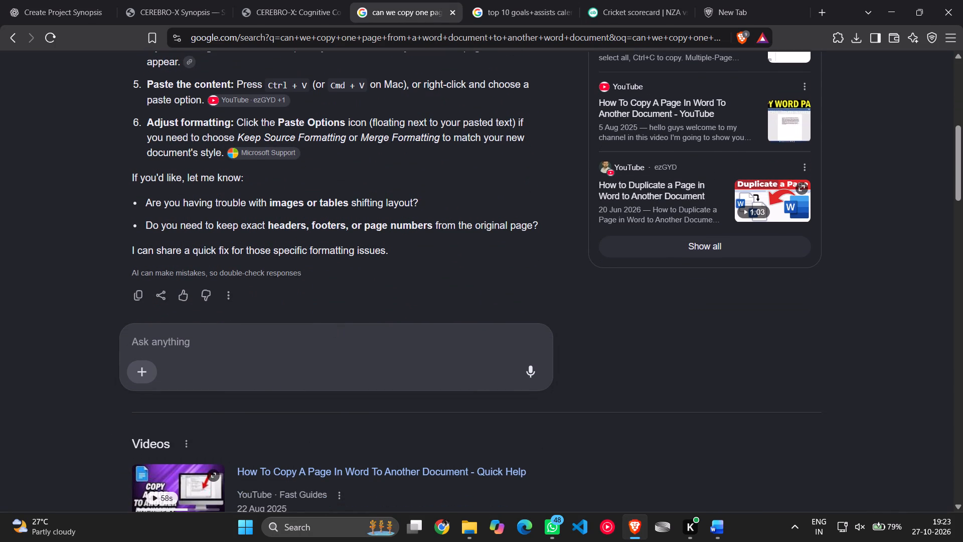
scroll(369, 347, down, 1)
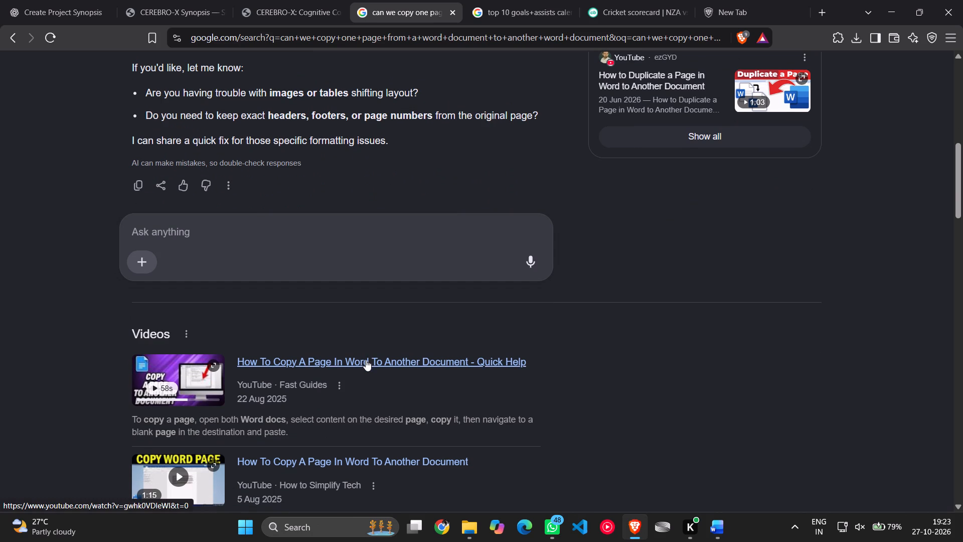
click(184, 380)
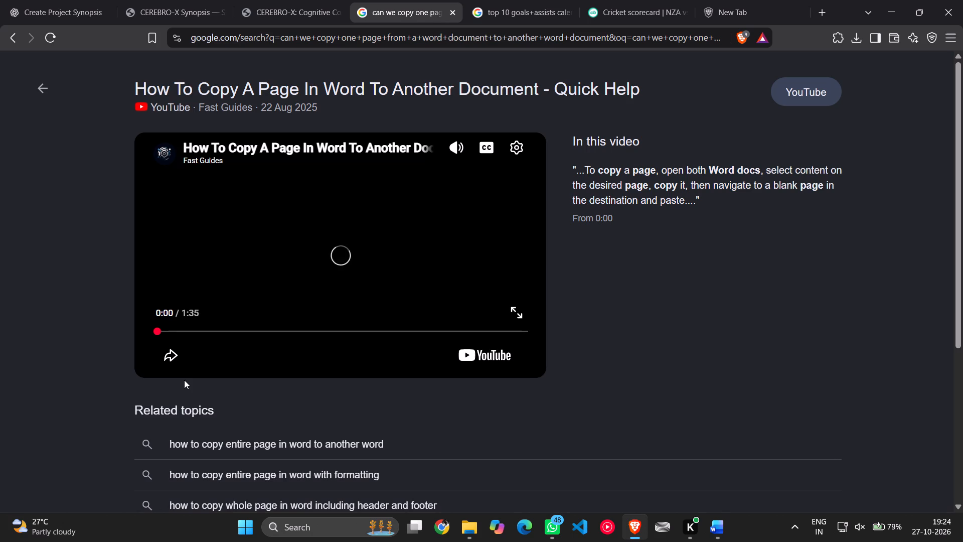
click(457, 14)
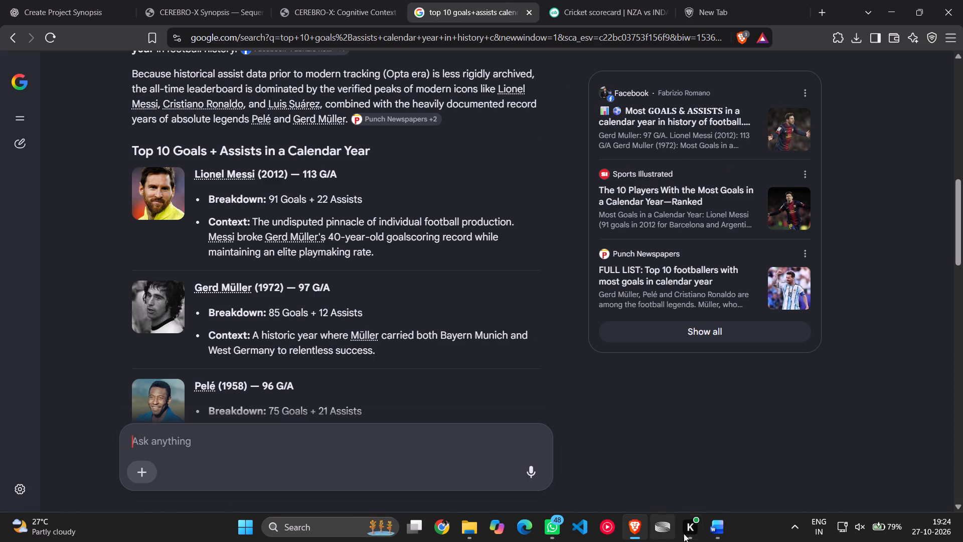
Switch to the Major Project Synopsis_Format document in Word and examine how its title page flows onto page two.
click(705, 538)
click(790, 472)
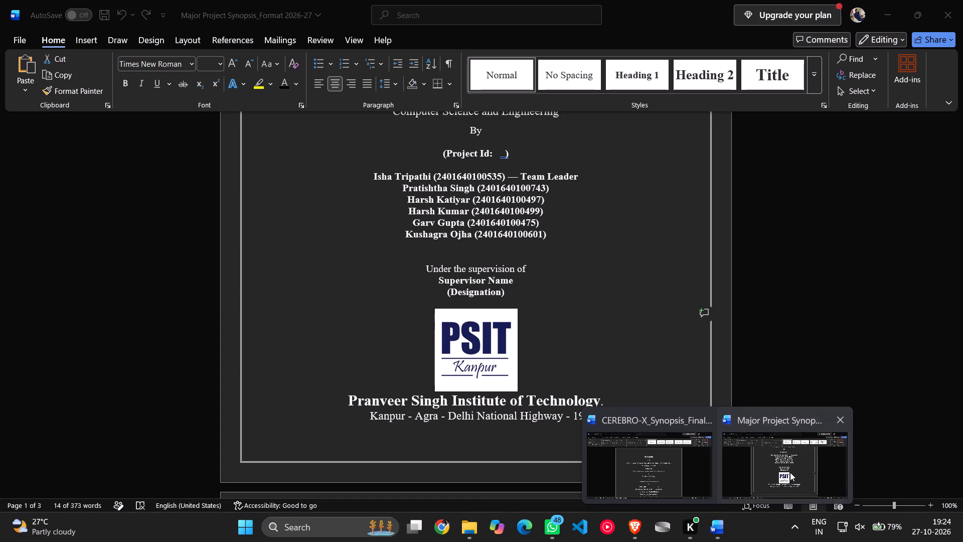
scroll(743, 340, down, 2)
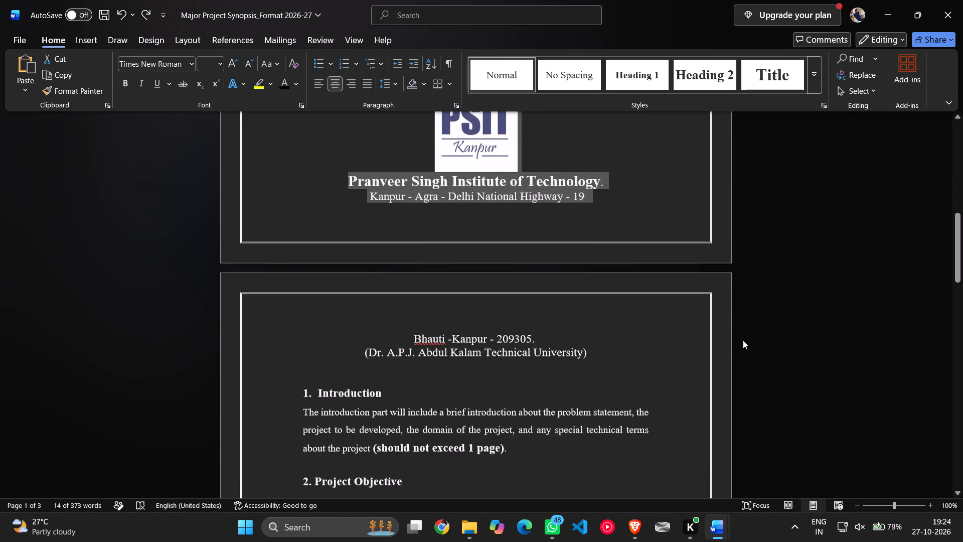
scroll(743, 340, down, 1)
scroll(670, 345, up, 2)
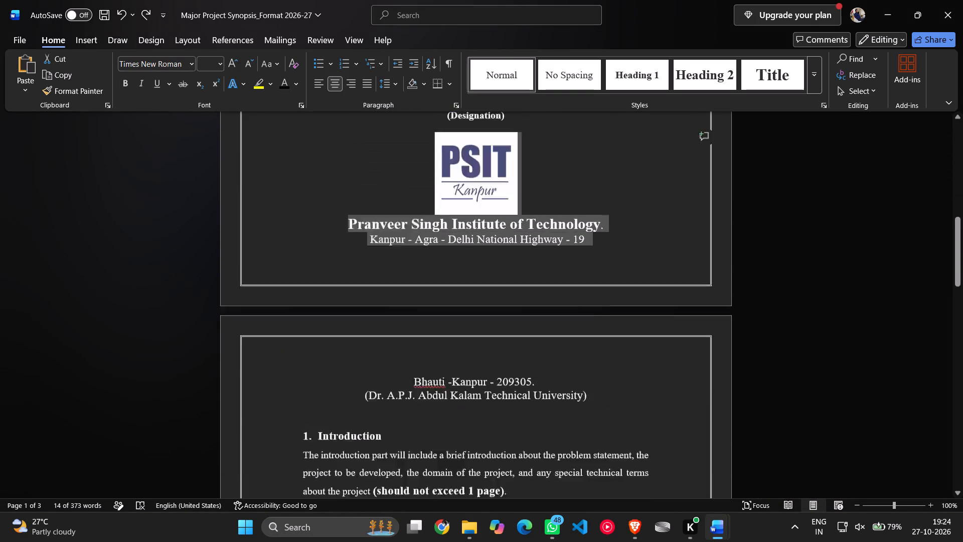
scroll(670, 345, up, 3)
scroll(670, 345, down, 4)
scroll(670, 345, up, 1)
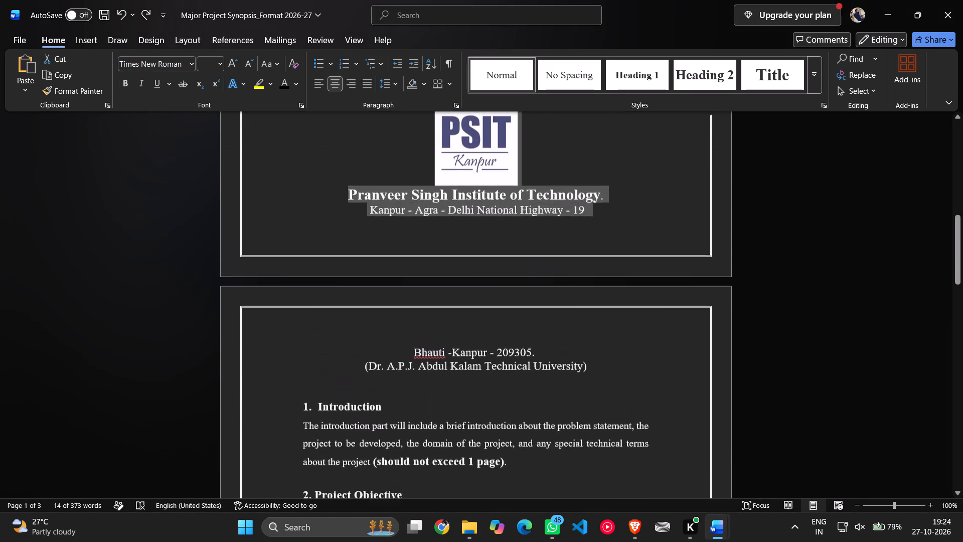
scroll(670, 345, up, 1)
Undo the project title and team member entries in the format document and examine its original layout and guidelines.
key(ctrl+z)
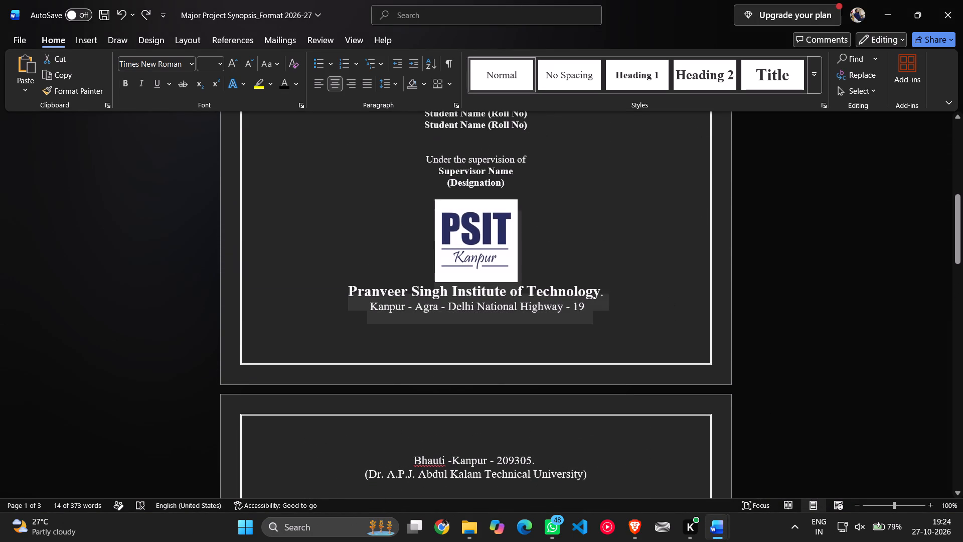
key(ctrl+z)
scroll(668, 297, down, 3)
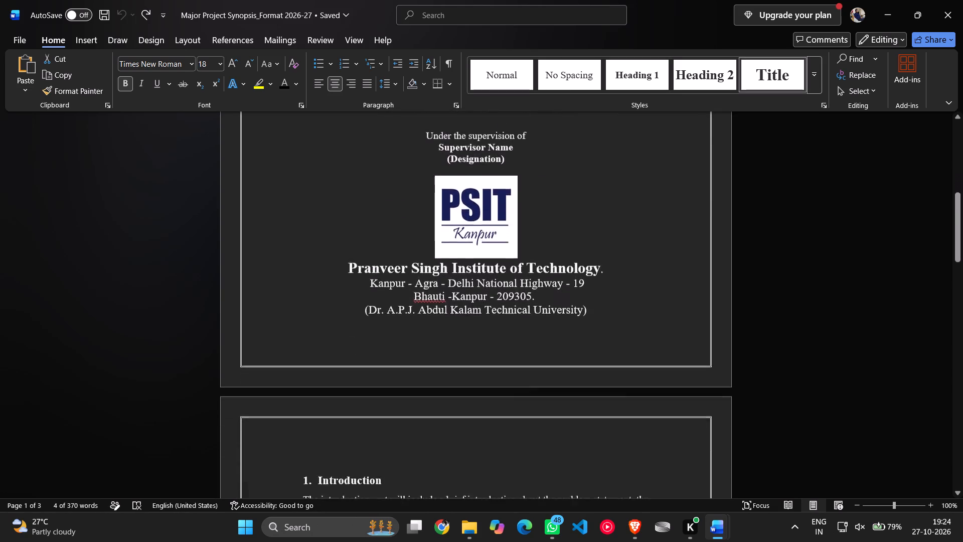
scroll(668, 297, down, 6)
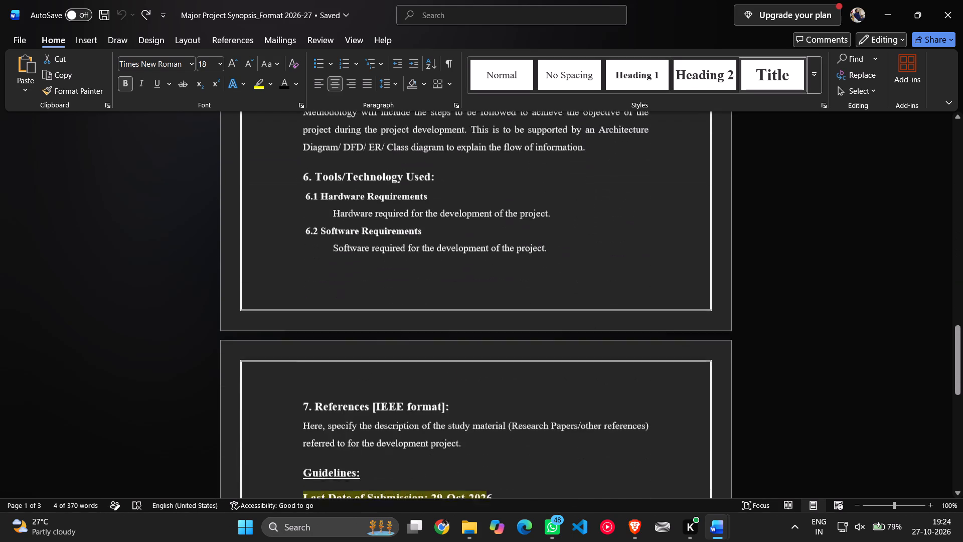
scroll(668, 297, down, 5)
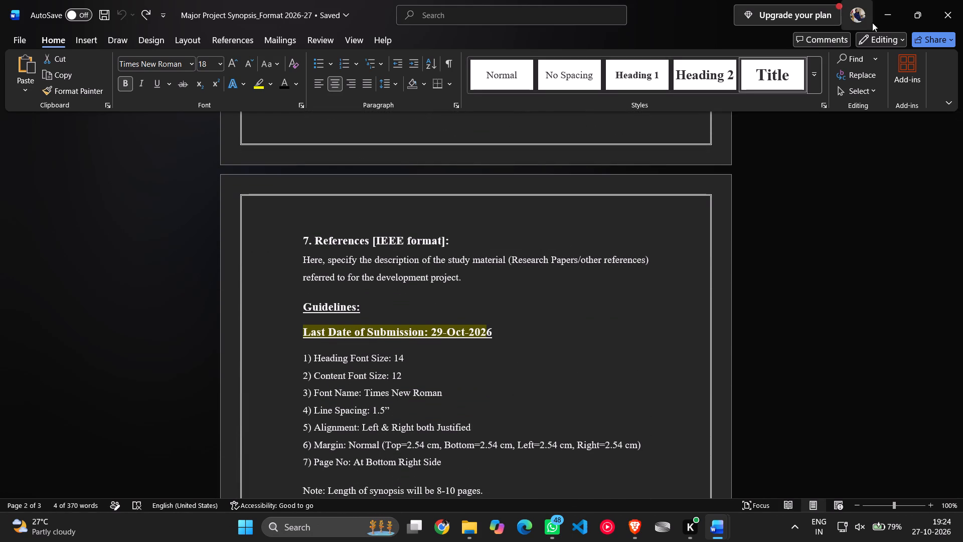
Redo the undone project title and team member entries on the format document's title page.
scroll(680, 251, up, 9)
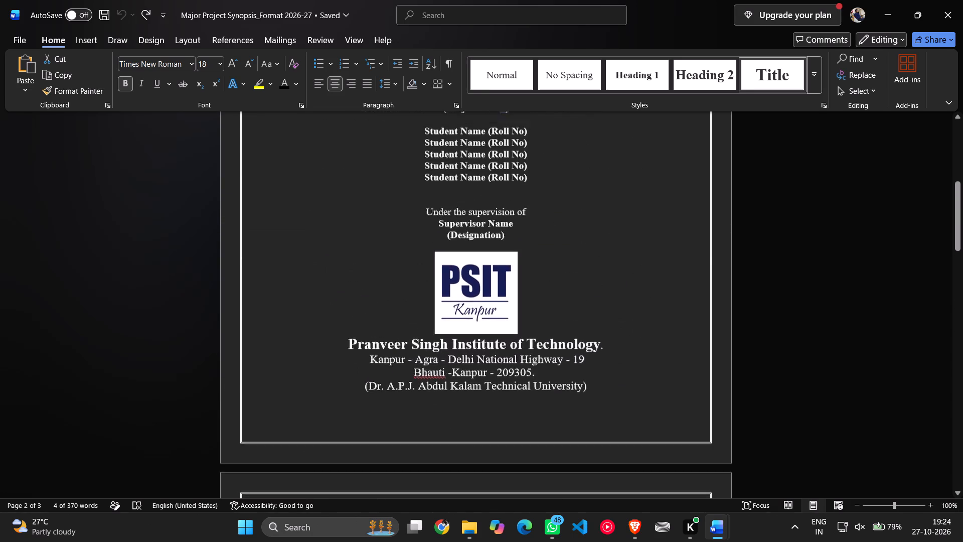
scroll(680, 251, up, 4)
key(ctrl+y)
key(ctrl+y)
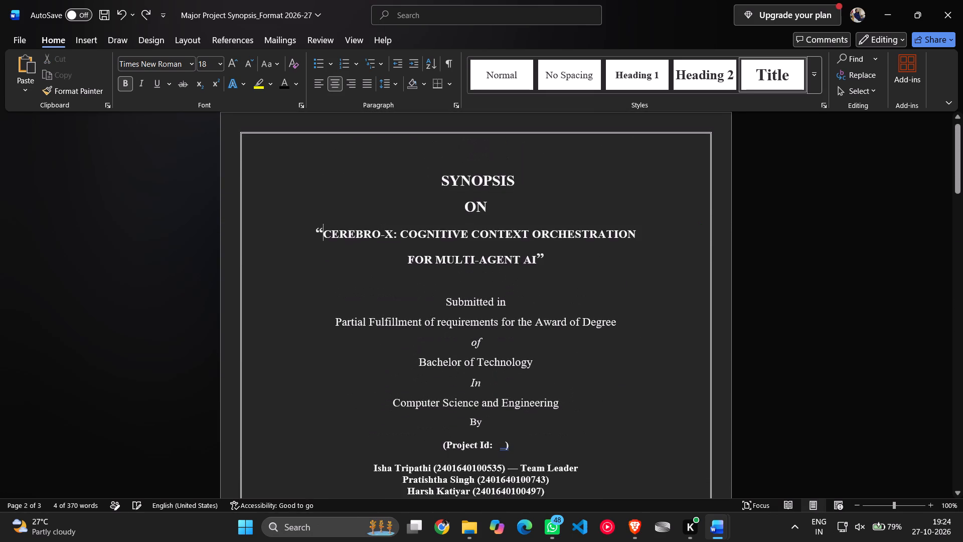
Check the filled-in title page's overflow onto page two and undo the last edit in the format document.
scroll(680, 251, down, 6)
scroll(680, 251, up, 1)
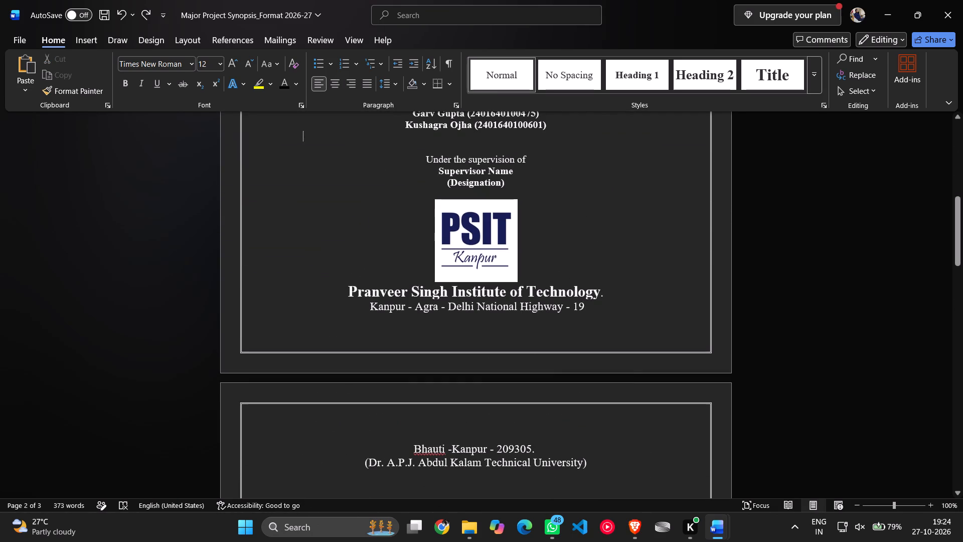
scroll(680, 251, down, 1)
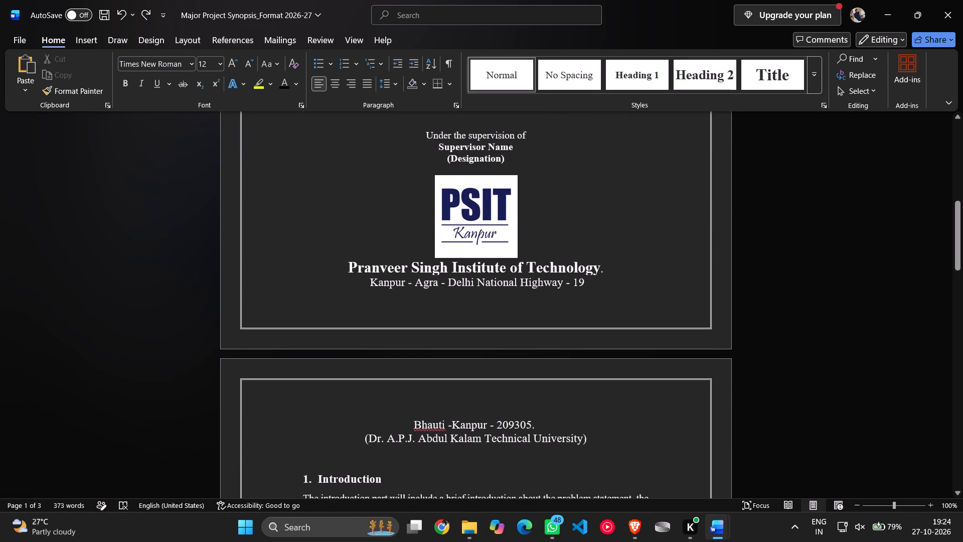
scroll(680, 251, up, 4)
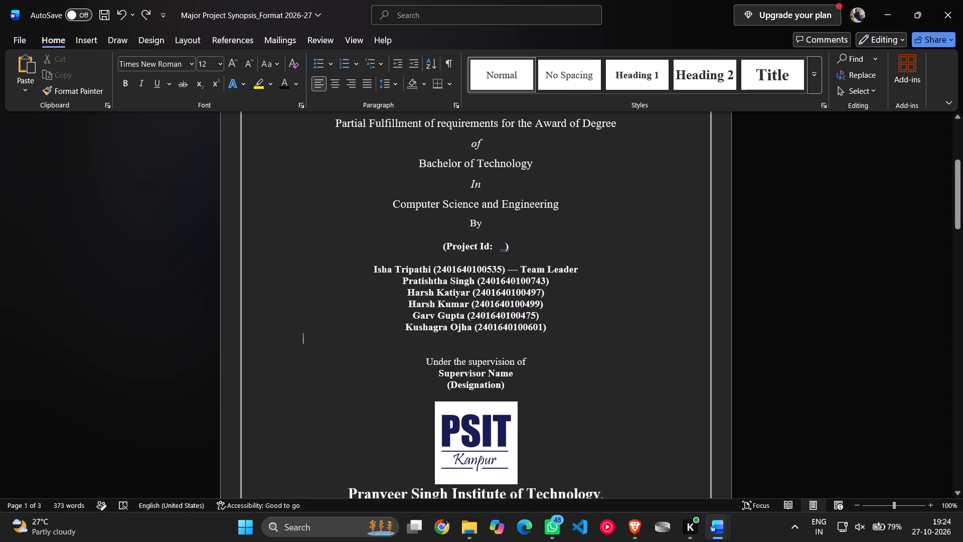
key(ctrl+z)
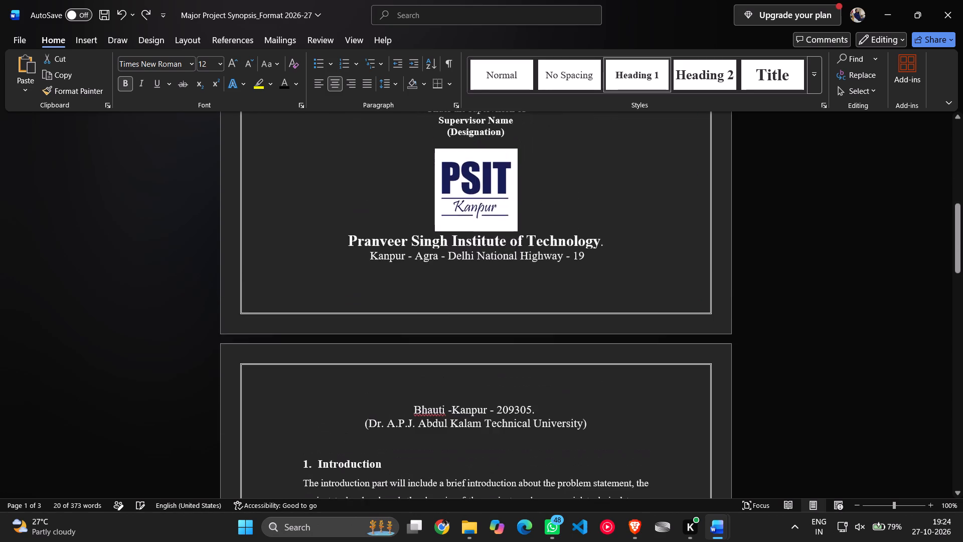
Undo the remaining edits on the format document's title page, back to the placeholder project title and student names.
ctrl+scroll(680, 251, up, 1)
key(ctrl+z)
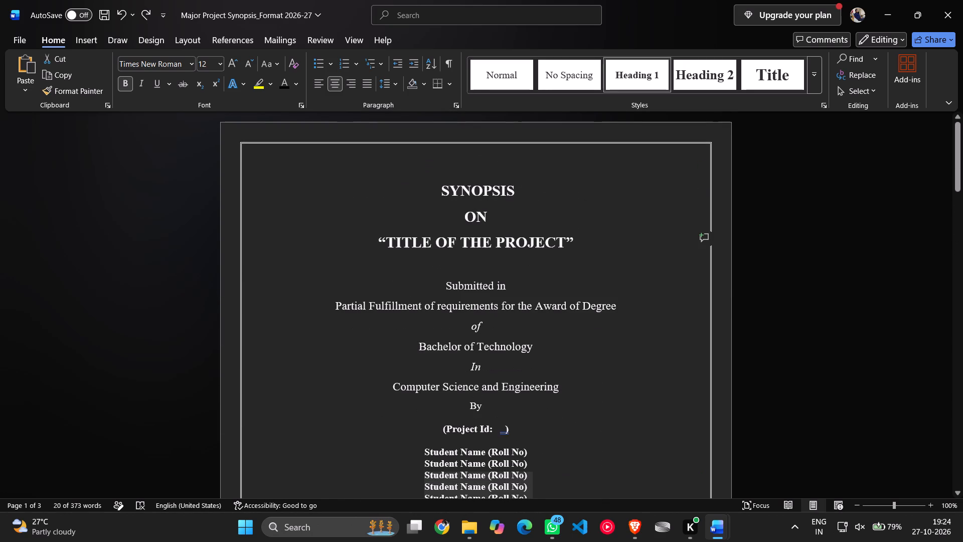
Examine the original title page of the format document, from the project title placeholder down to the institute address lines.
scroll(621, 246, down, 4)
scroll(621, 246, up, 1)
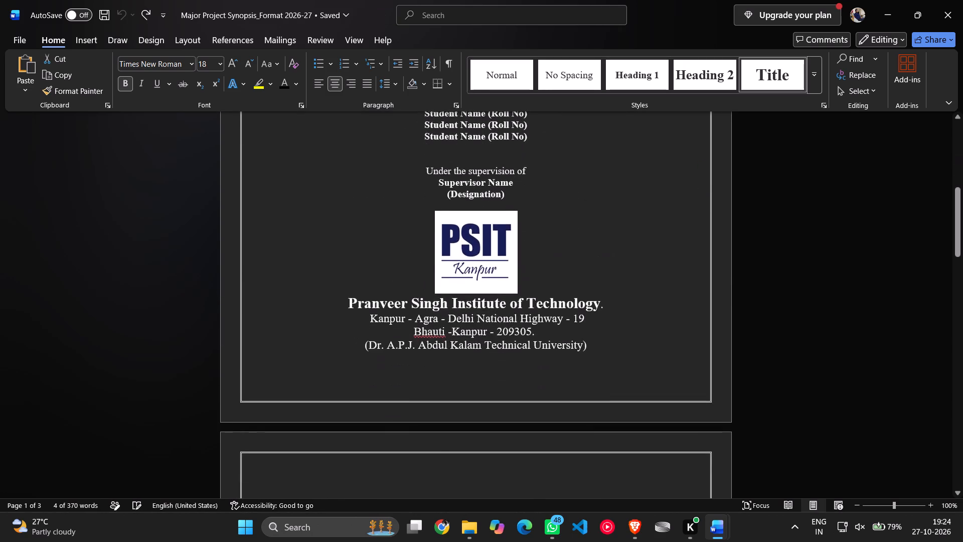
scroll(621, 246, up, 1)
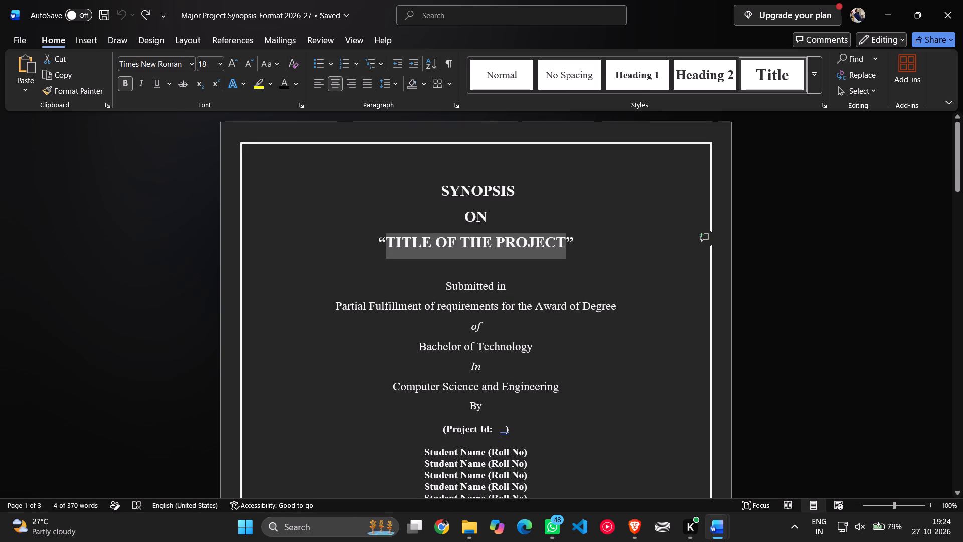
scroll(560, 242, down, 1)
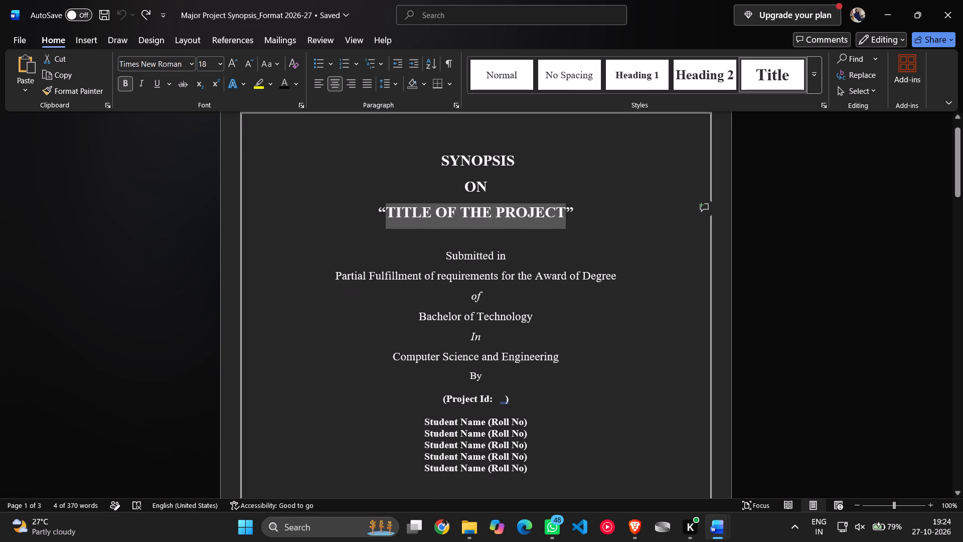
scroll(560, 242, down, 3)
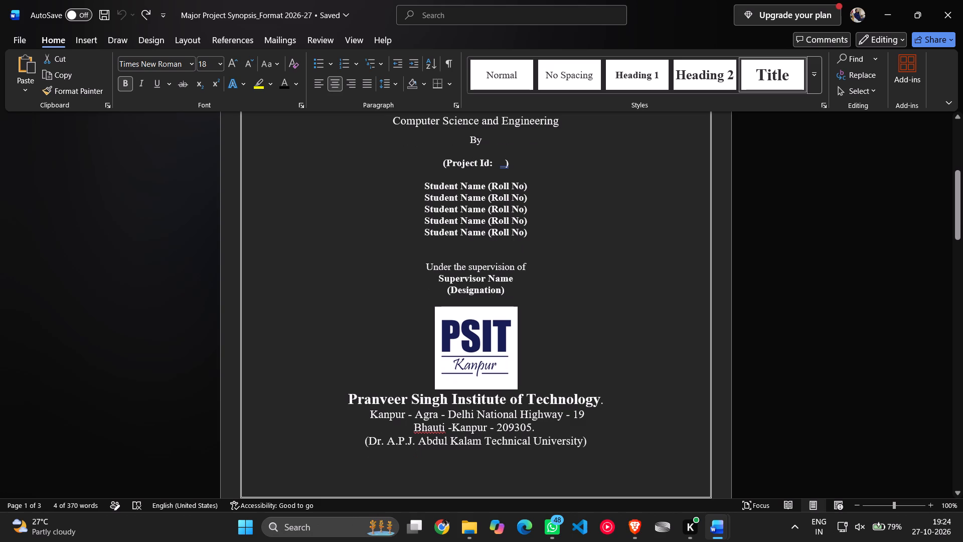
scroll(560, 242, up, 5)
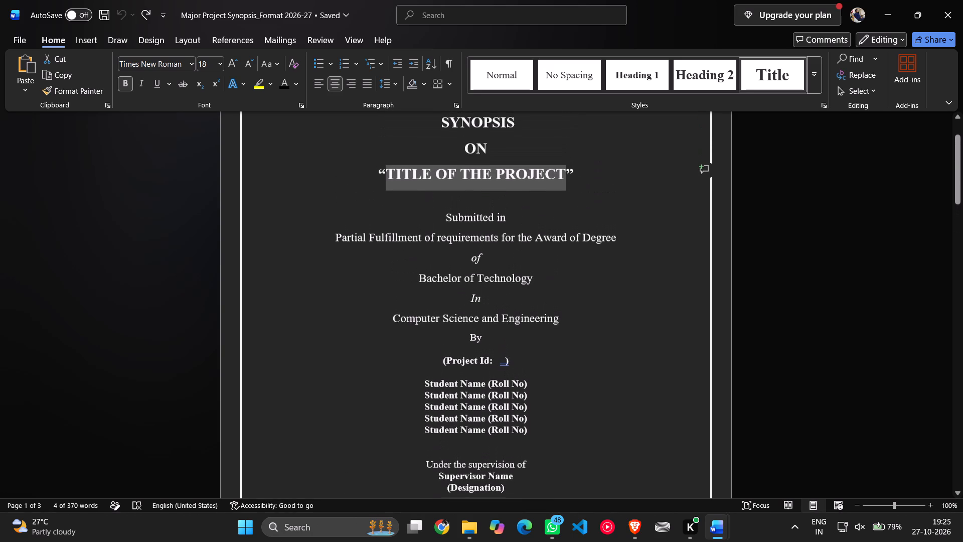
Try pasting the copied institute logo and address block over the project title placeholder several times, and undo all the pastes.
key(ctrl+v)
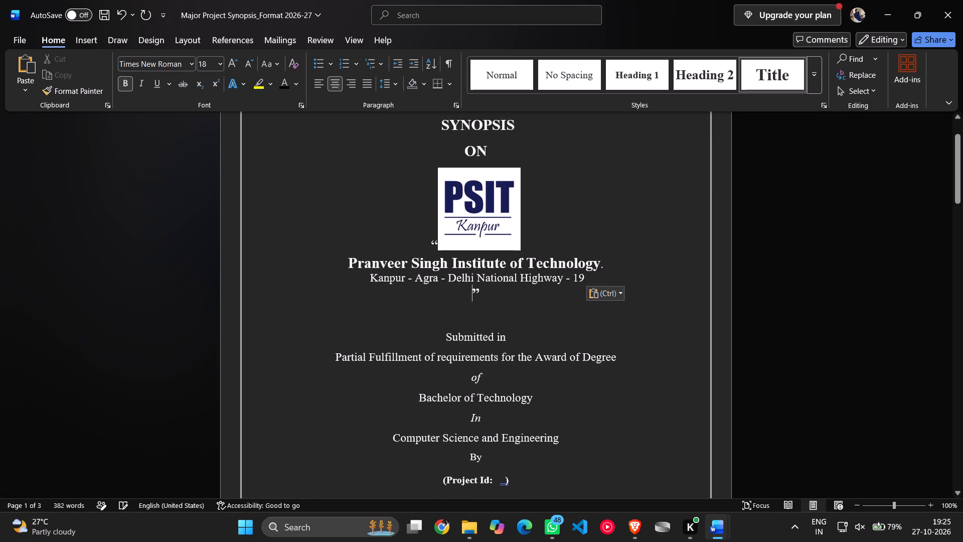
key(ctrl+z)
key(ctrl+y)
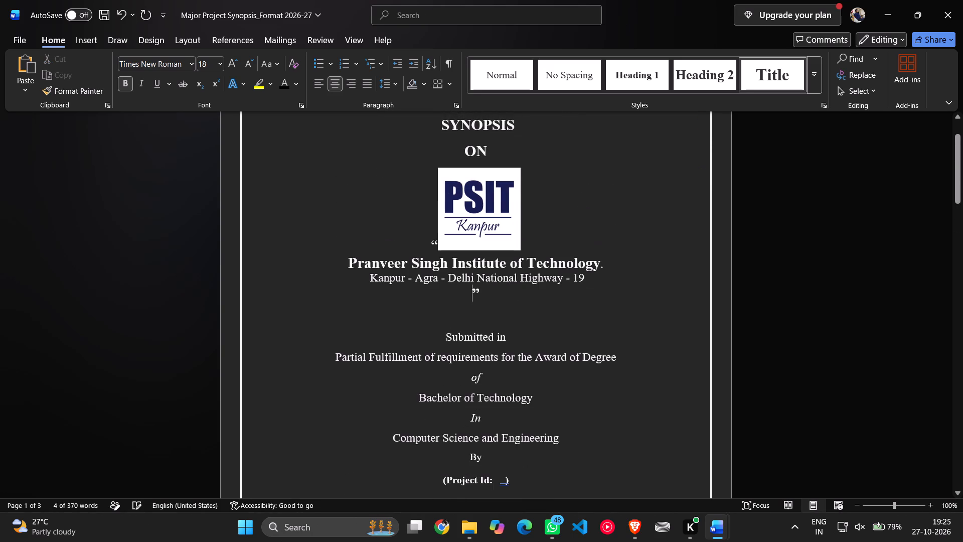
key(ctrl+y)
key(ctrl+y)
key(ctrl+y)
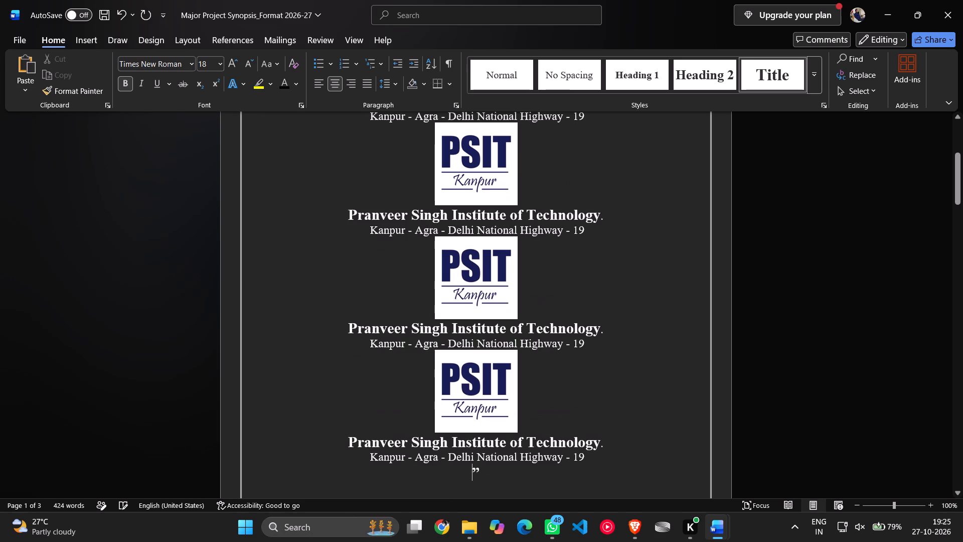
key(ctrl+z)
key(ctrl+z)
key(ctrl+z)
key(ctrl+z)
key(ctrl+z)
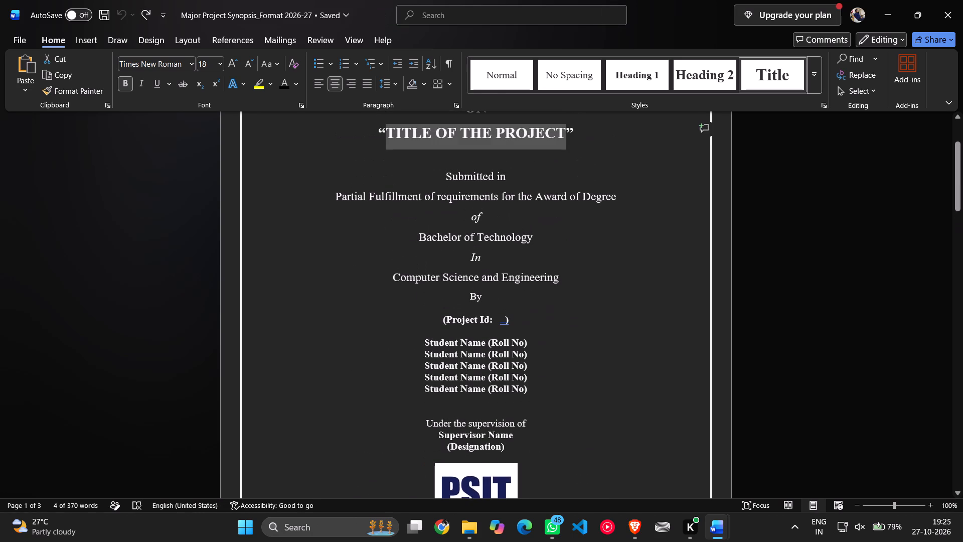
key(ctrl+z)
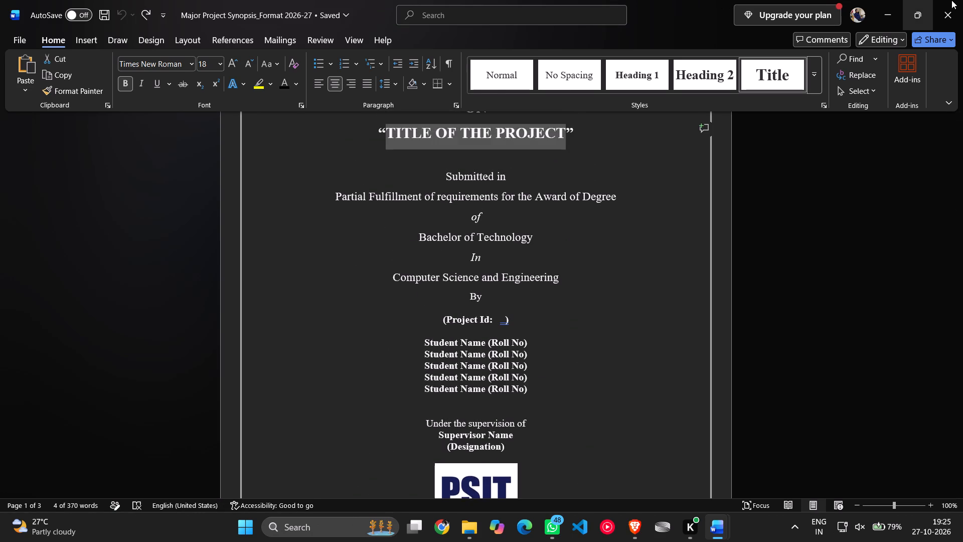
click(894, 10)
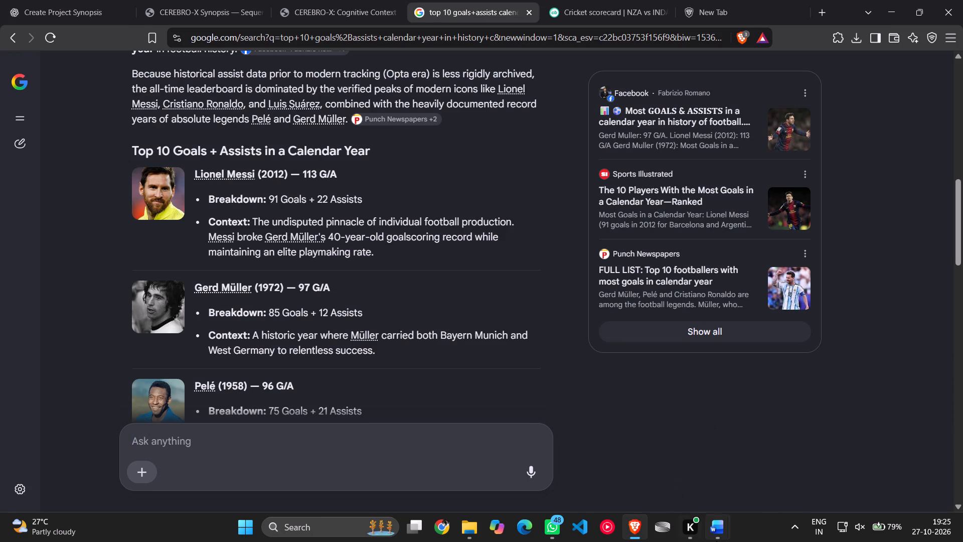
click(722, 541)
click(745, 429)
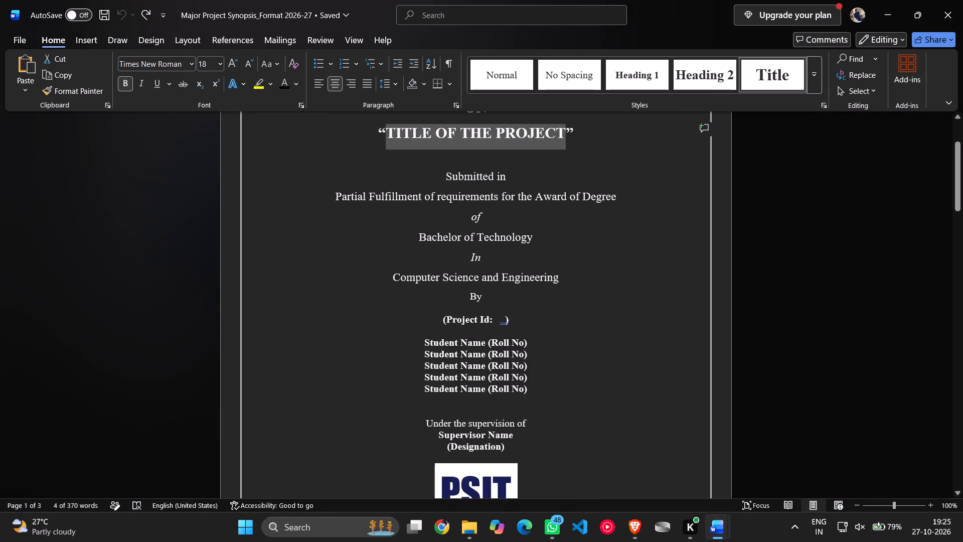